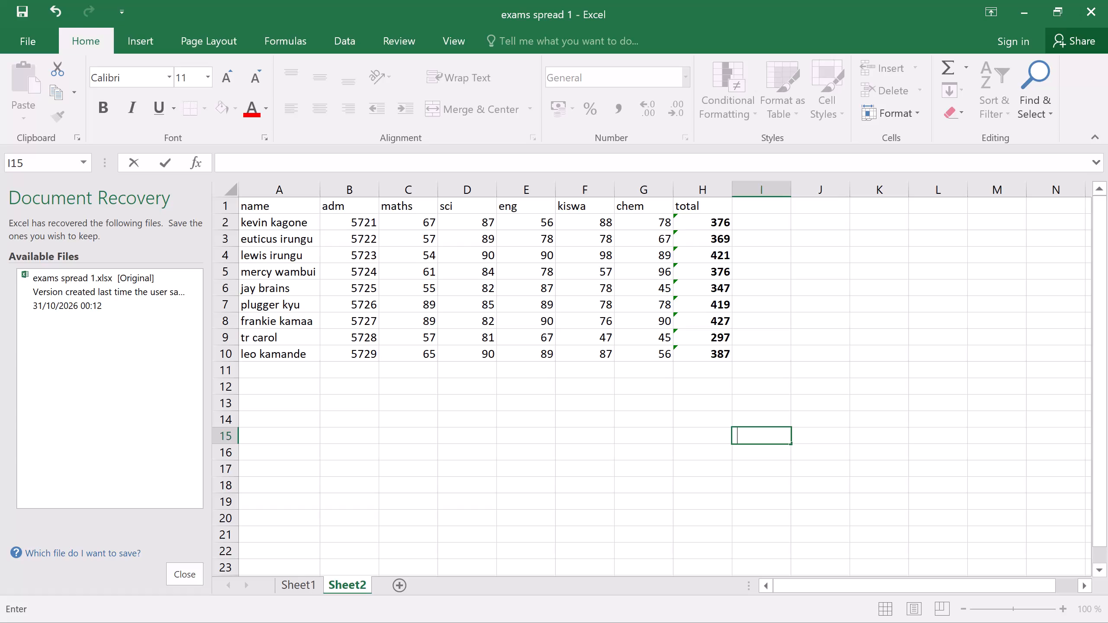
Launch PowerPoint from the list of all installed apps.
left_click(733, 617)
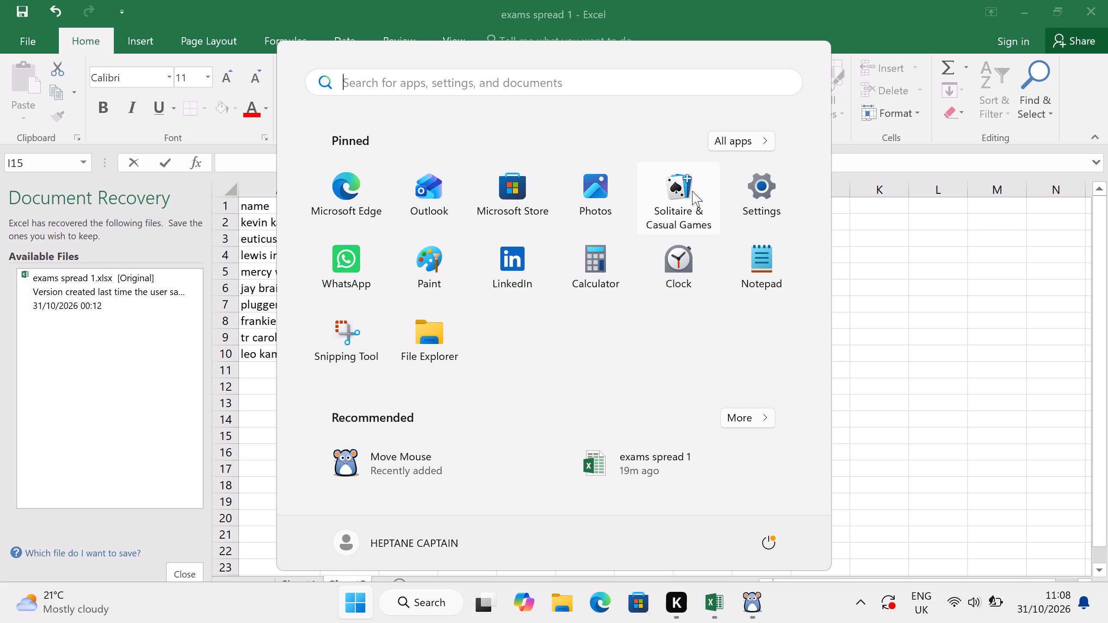
left_click(728, 138)
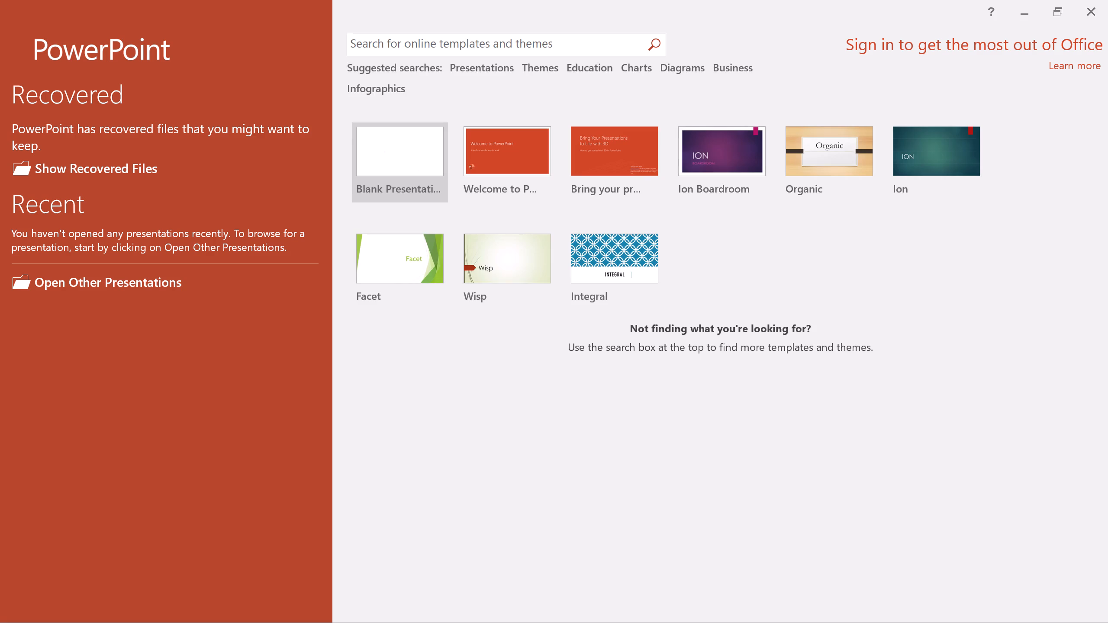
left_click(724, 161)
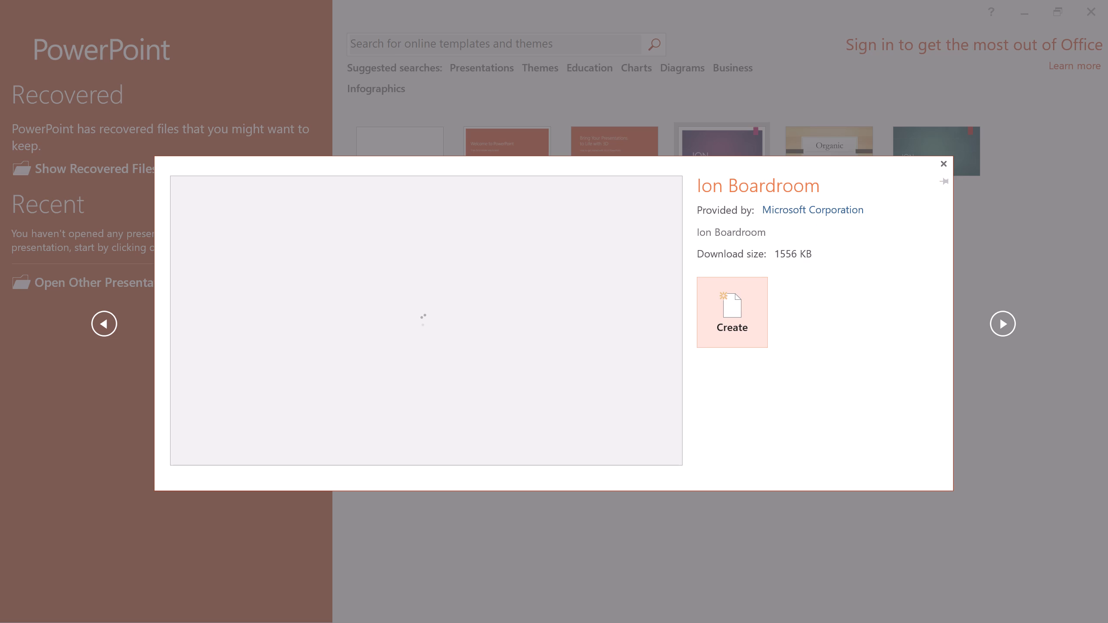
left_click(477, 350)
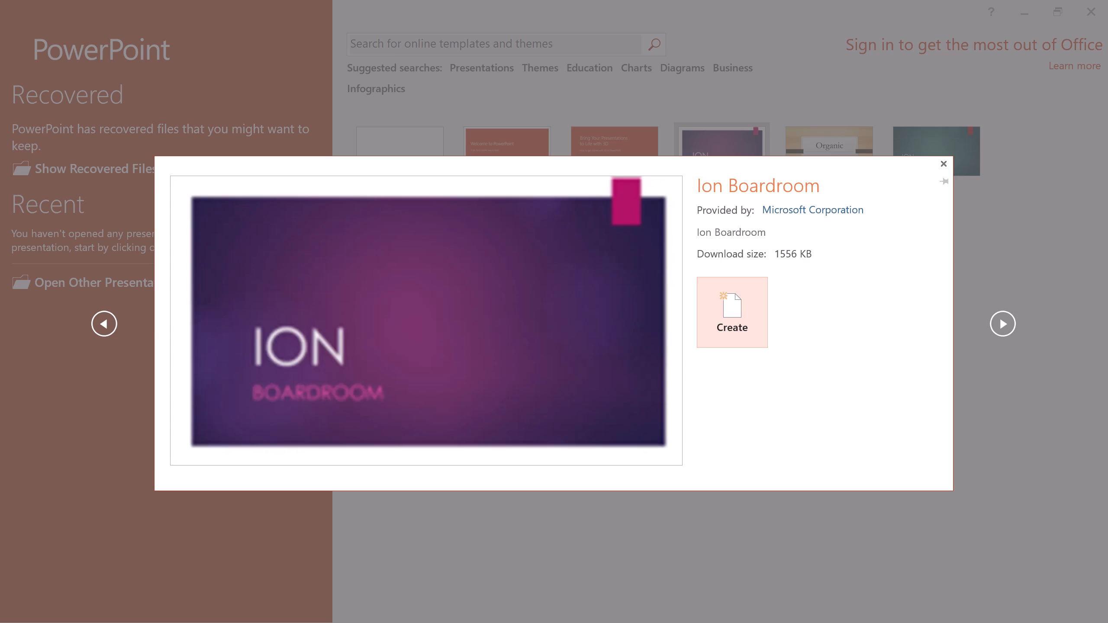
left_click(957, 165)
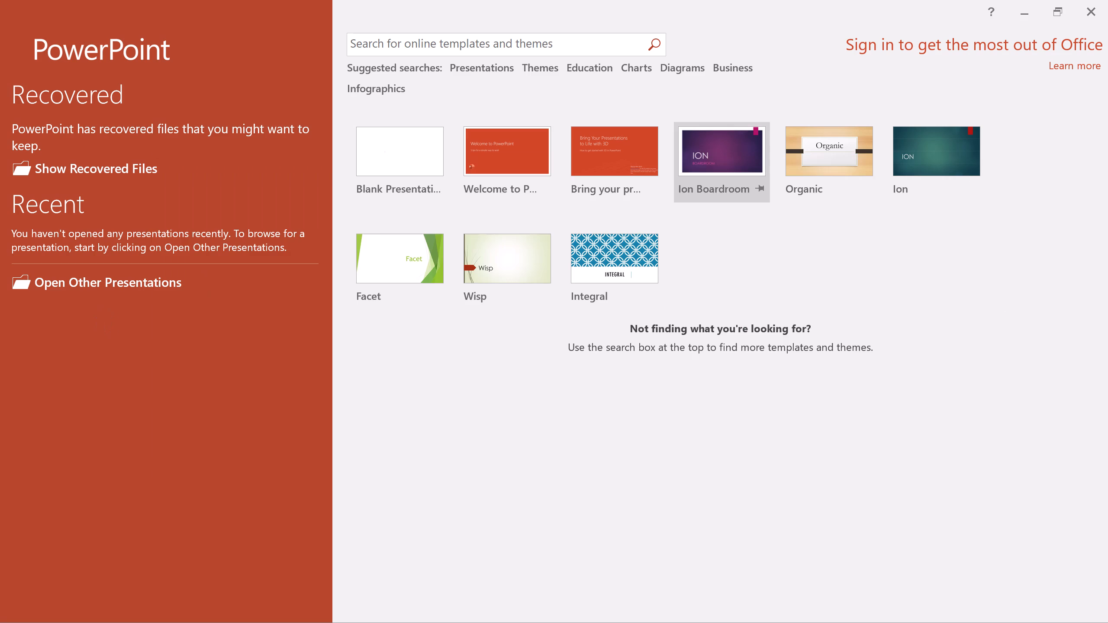
Create a new presentation from the Ion Boardroom template.
left_click(735, 183)
left_click_drag(735, 183, 731, 171)
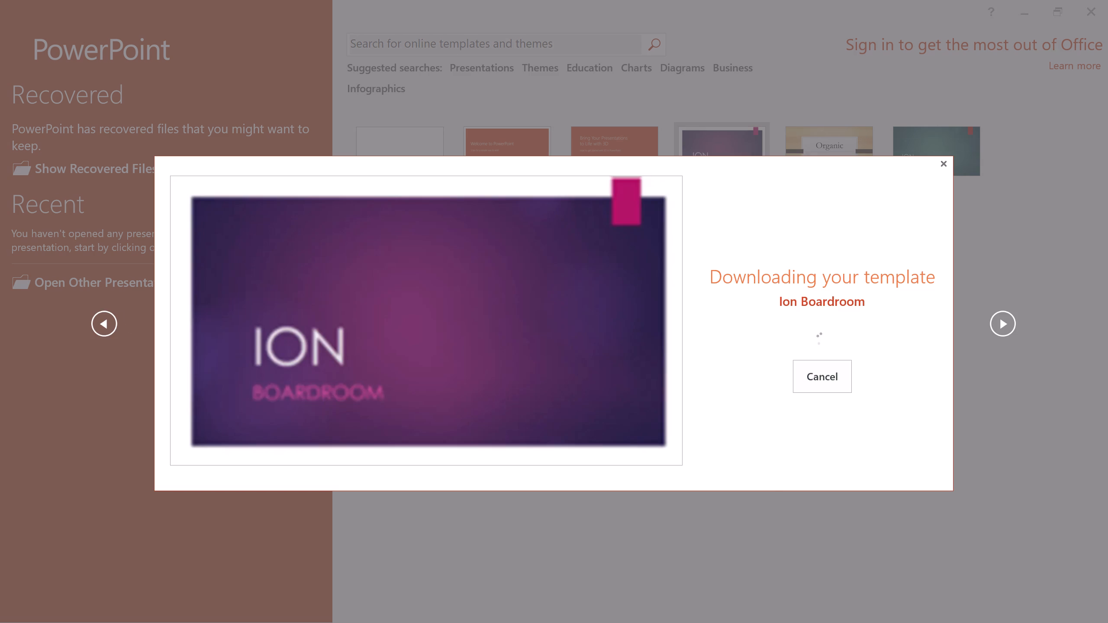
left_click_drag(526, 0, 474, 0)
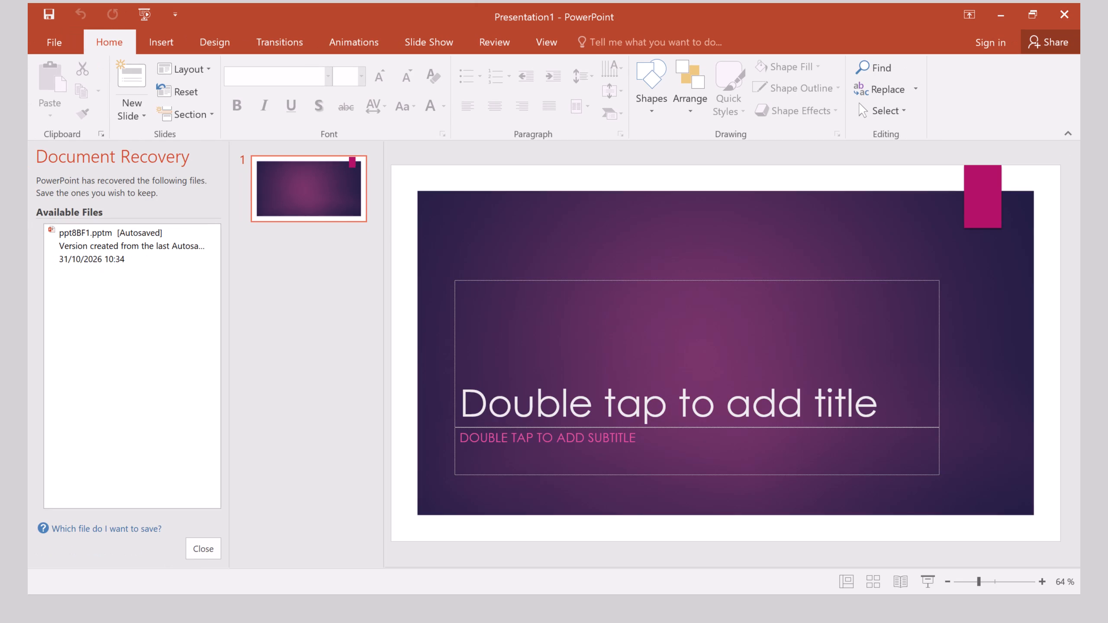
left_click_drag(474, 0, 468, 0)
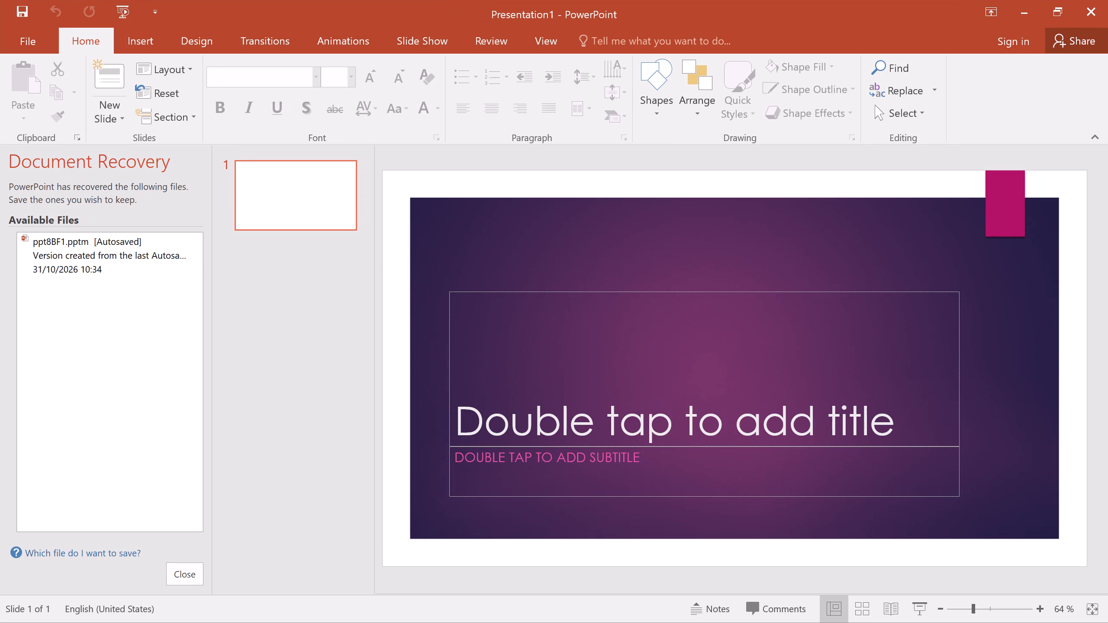
Enter the bold title REAL MADRID in the title placeholder of the first slide.
left_click(665, 385)
double_click(665, 385)
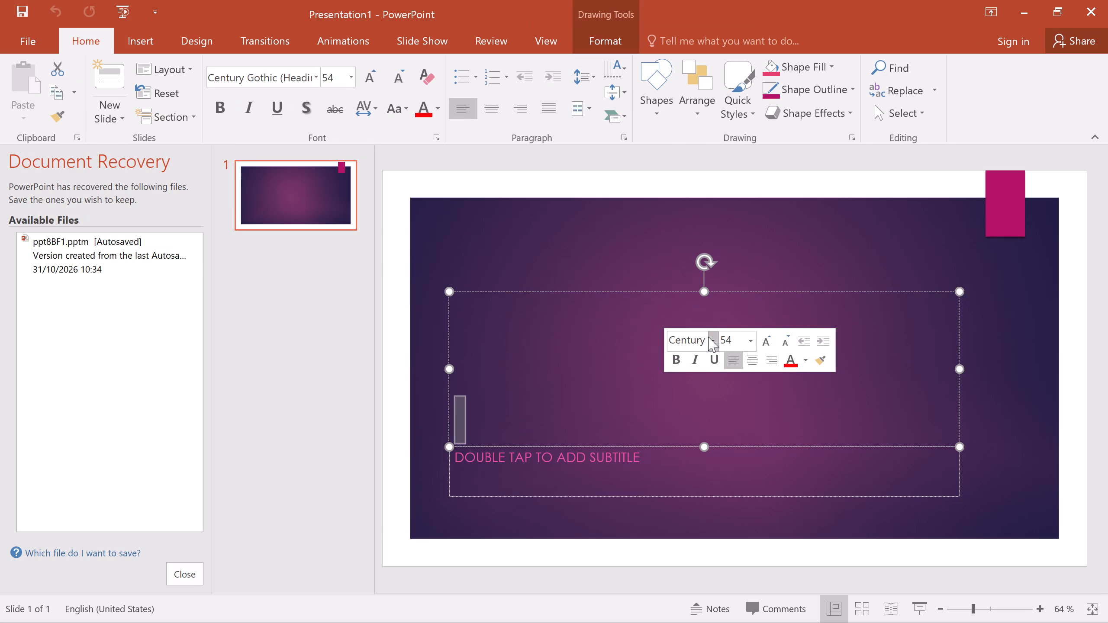
left_click(676, 362)
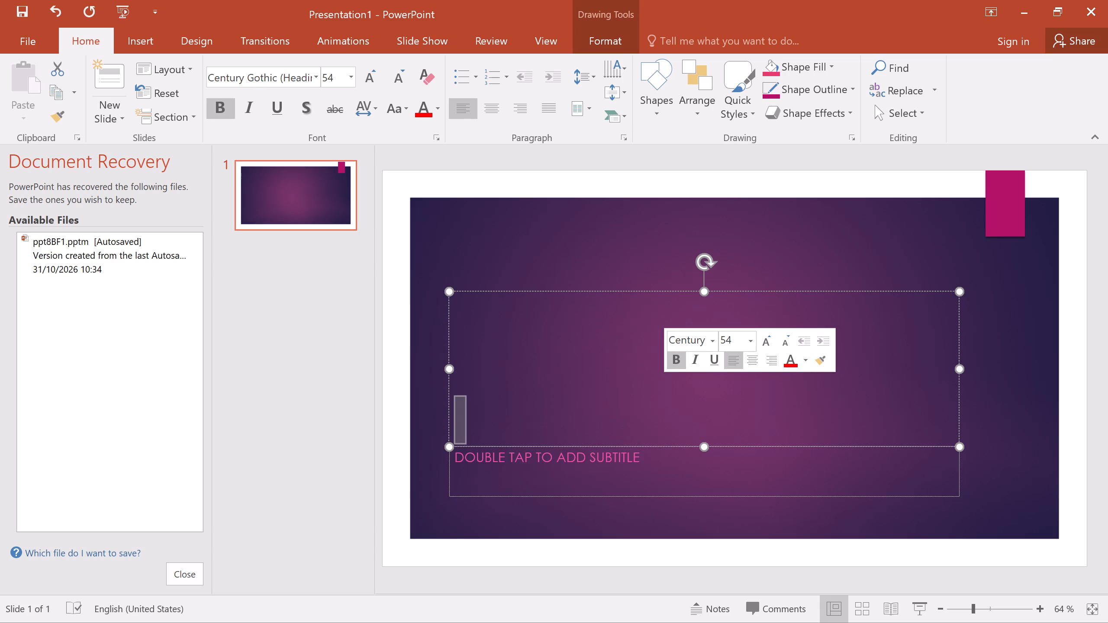
key("r")
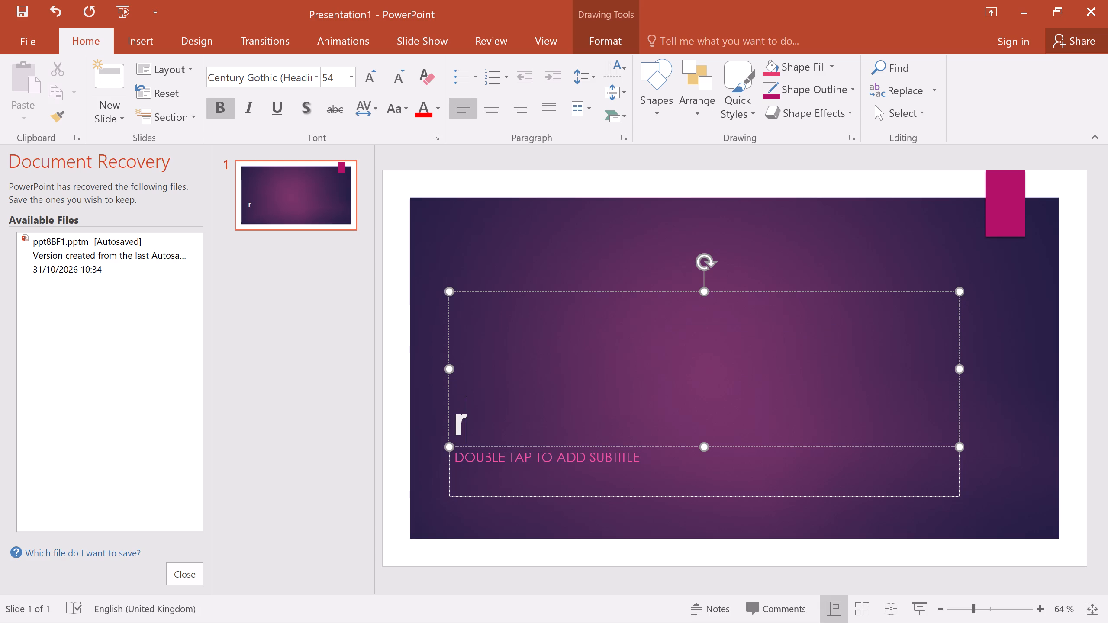
key("BackSpace")
type("RE")
type("AL")
key("space")
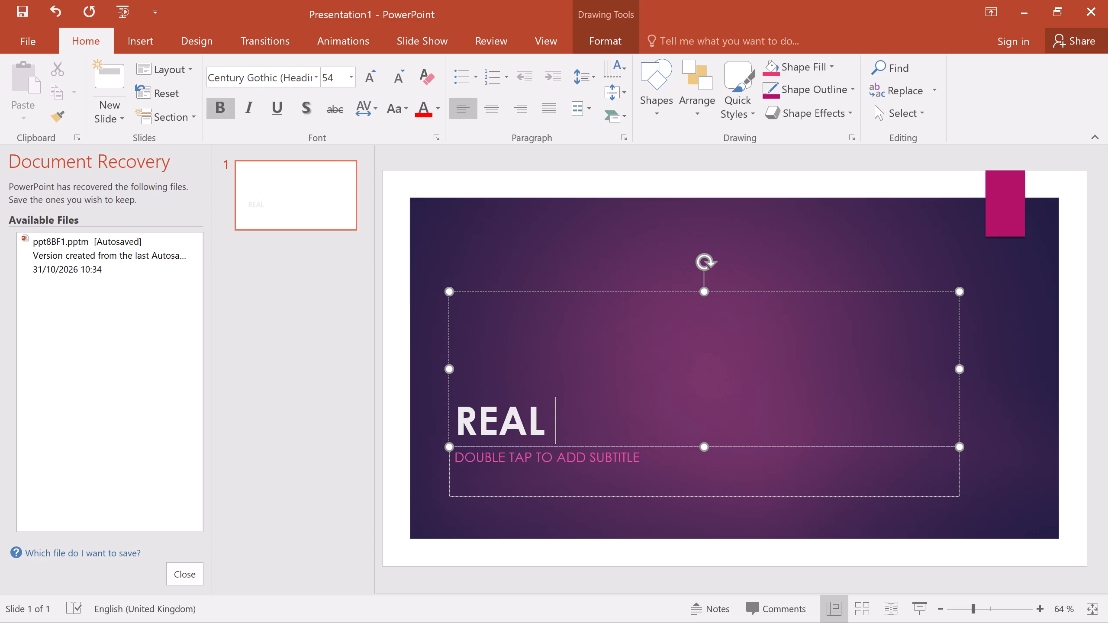
type("MAD")
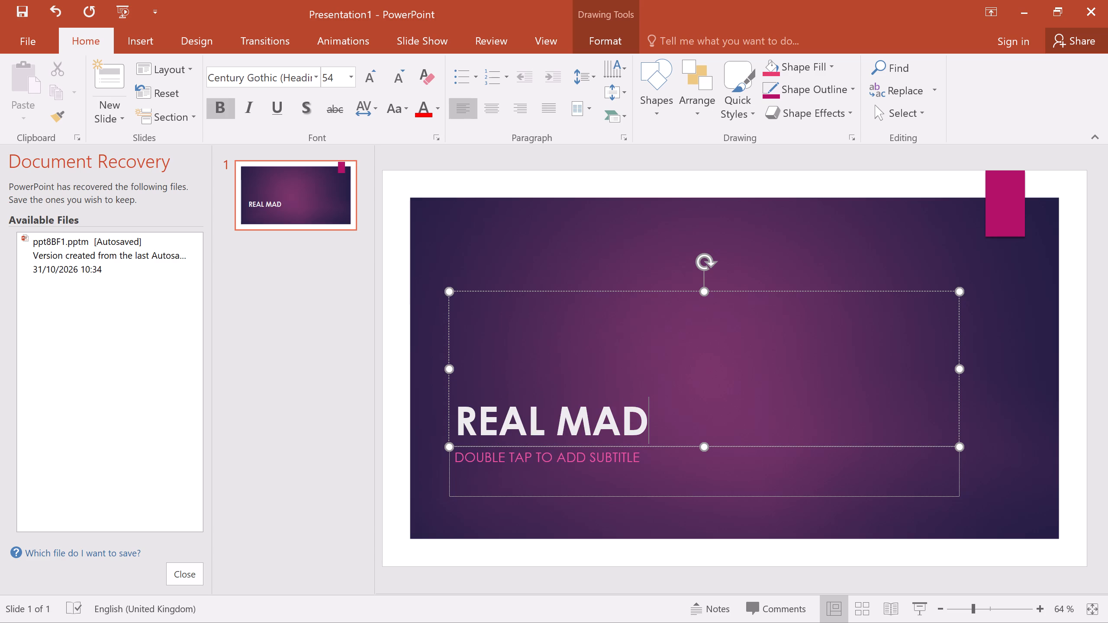
key("r")
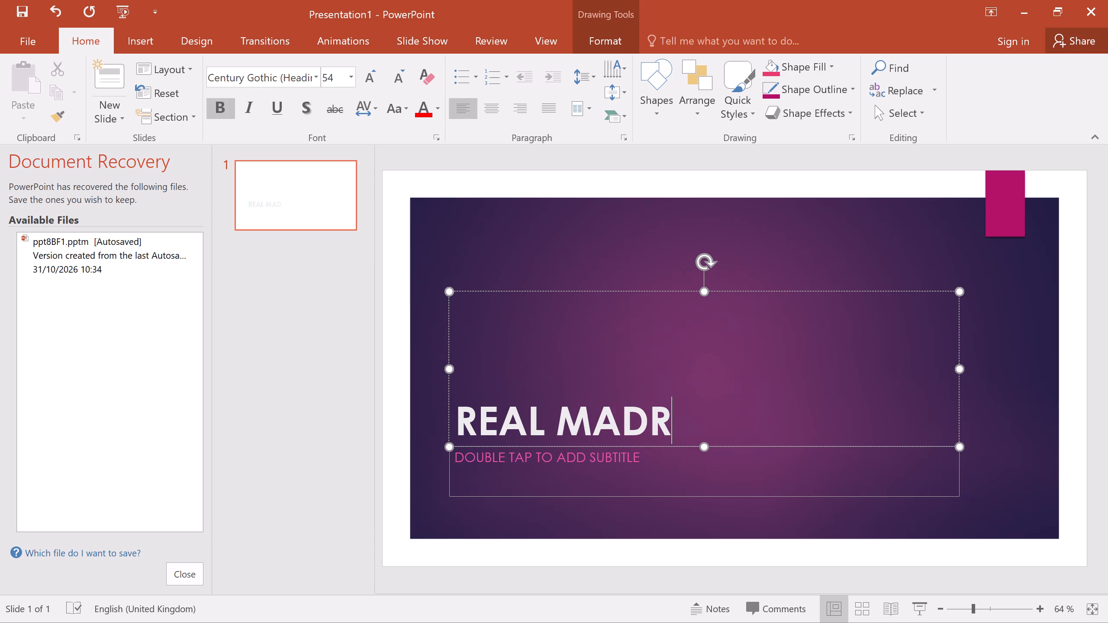
type("ID")
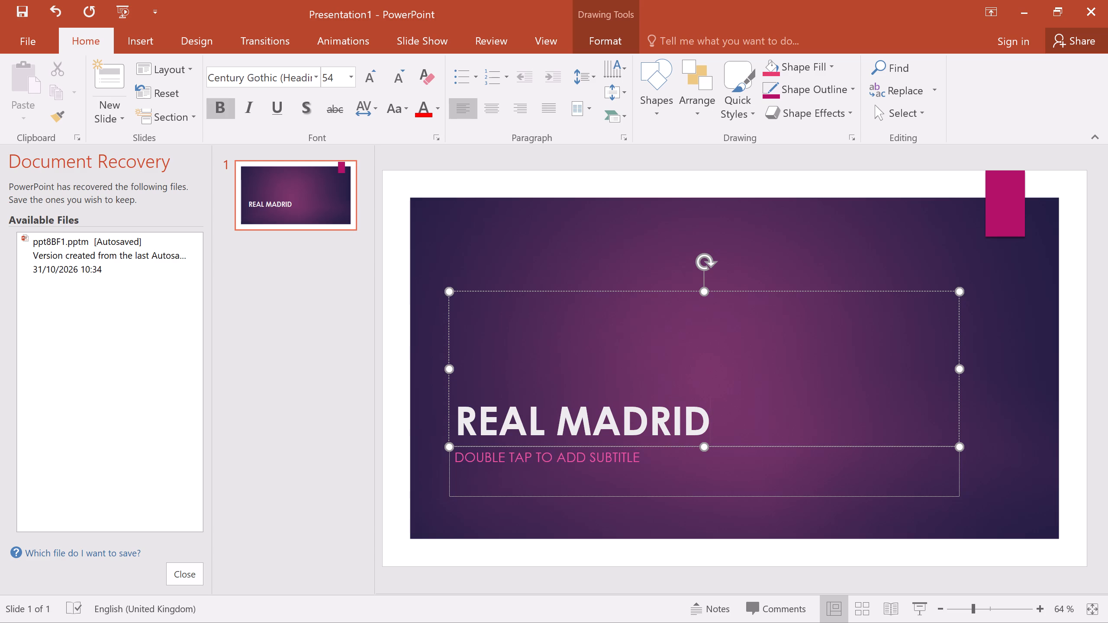
Start editing the subtitle placeholder beneath the title on the first slide.
left_click(664, 459)
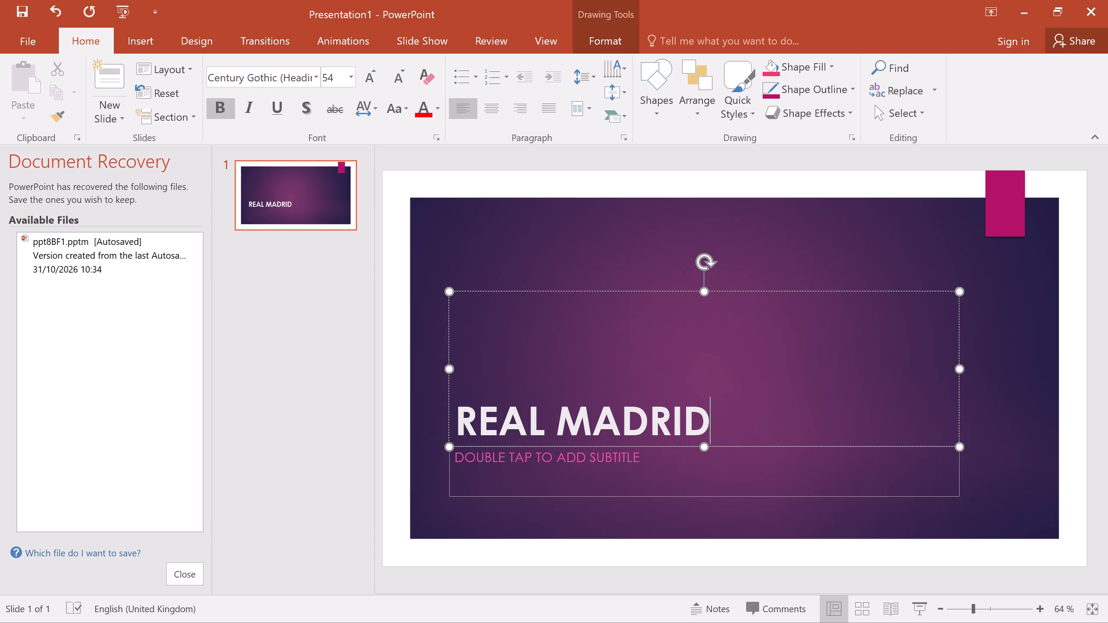
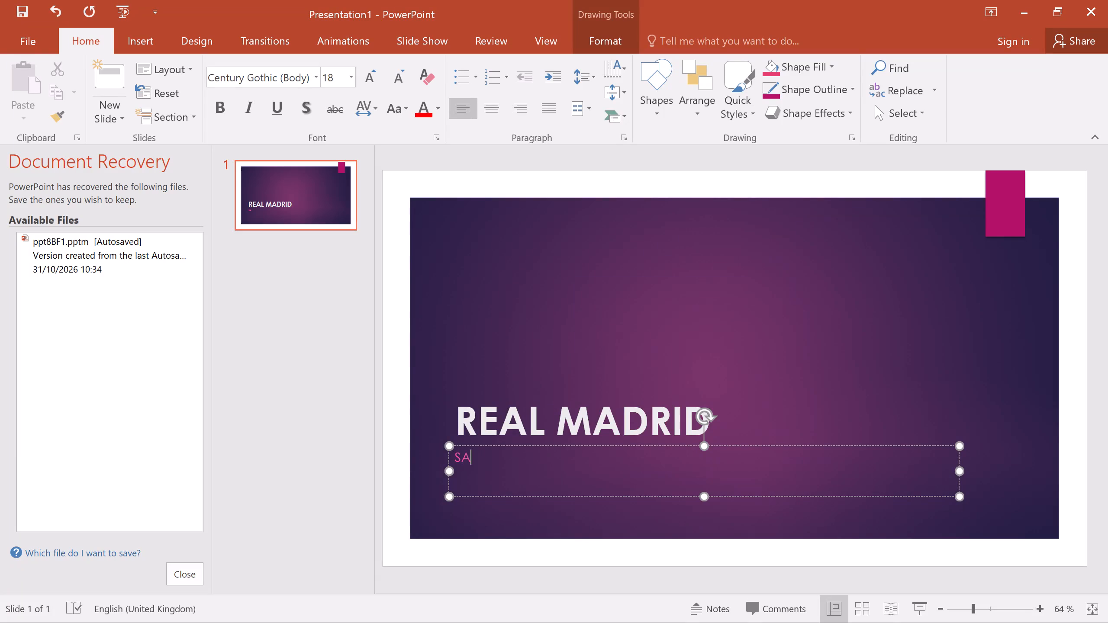
Clear the letters in the title slide's subtitle placeholder and set its font colour to the off-white theme colour.
key("BackSpace")
key("BackSpace")
left_click(538, 466)
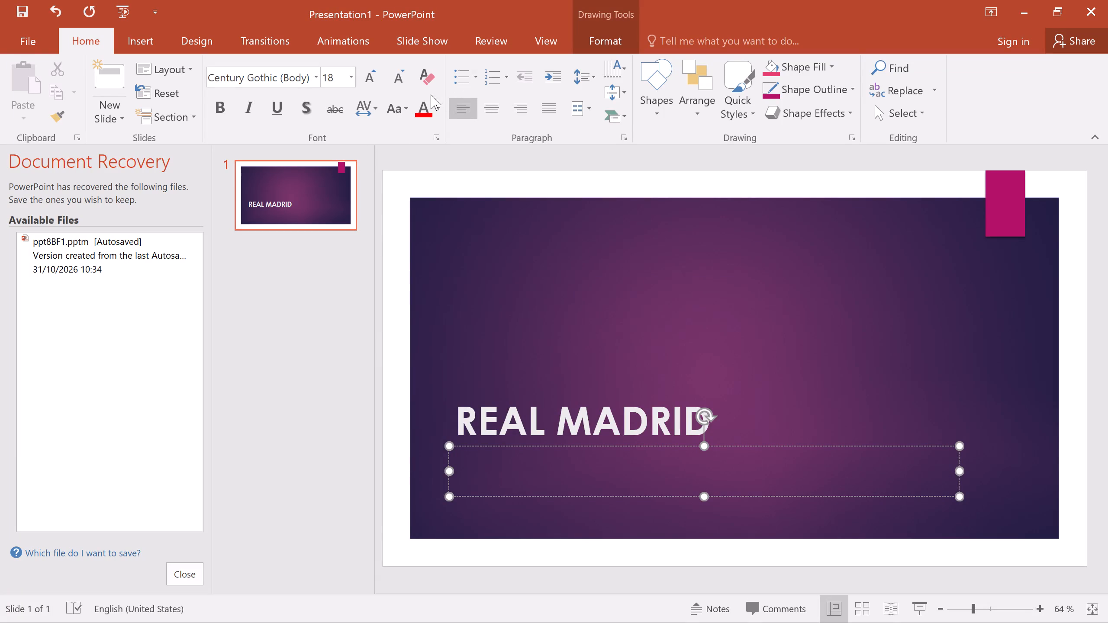
left_click(439, 103)
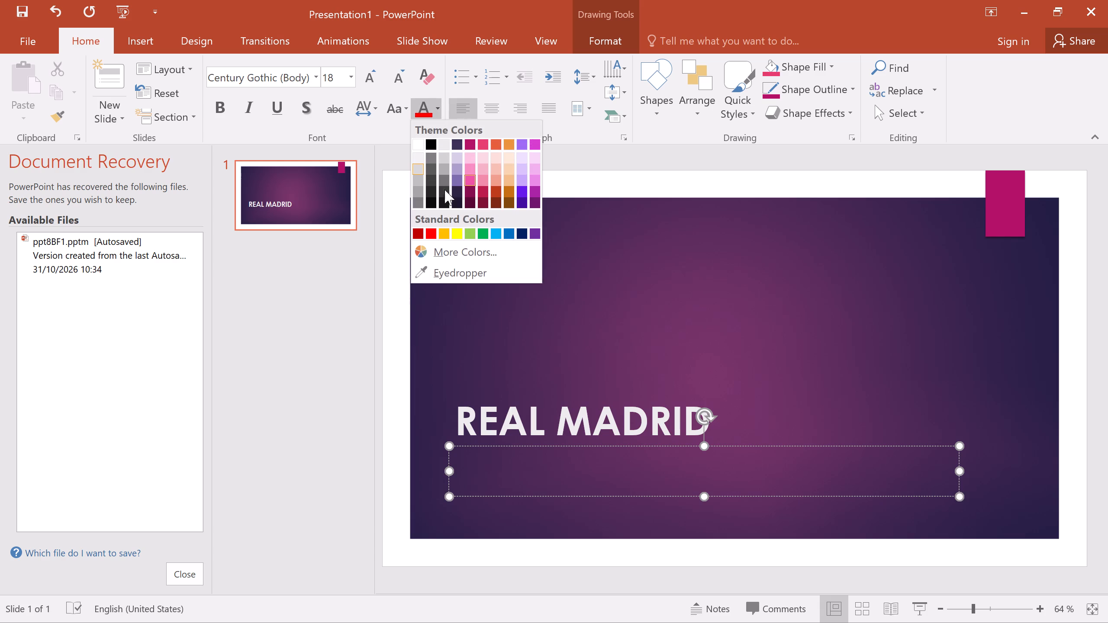
left_click(441, 141)
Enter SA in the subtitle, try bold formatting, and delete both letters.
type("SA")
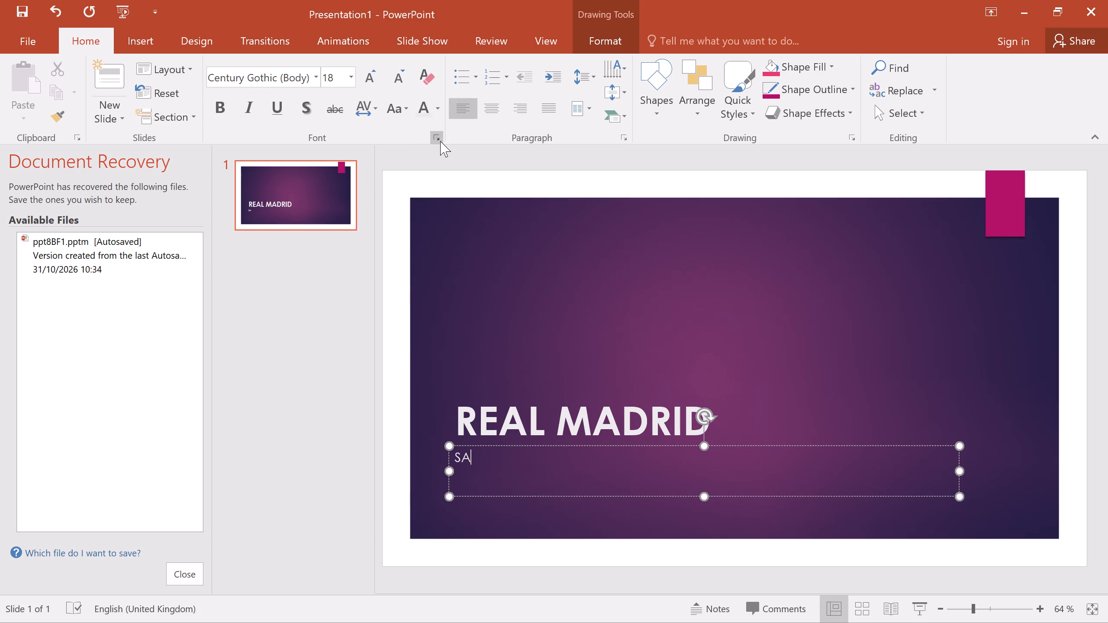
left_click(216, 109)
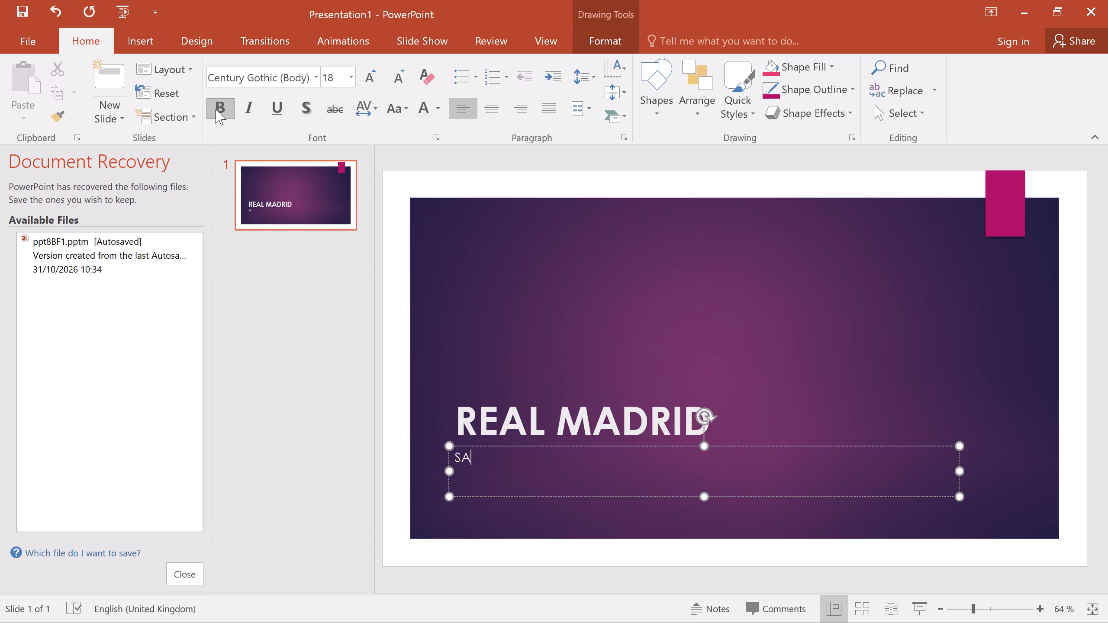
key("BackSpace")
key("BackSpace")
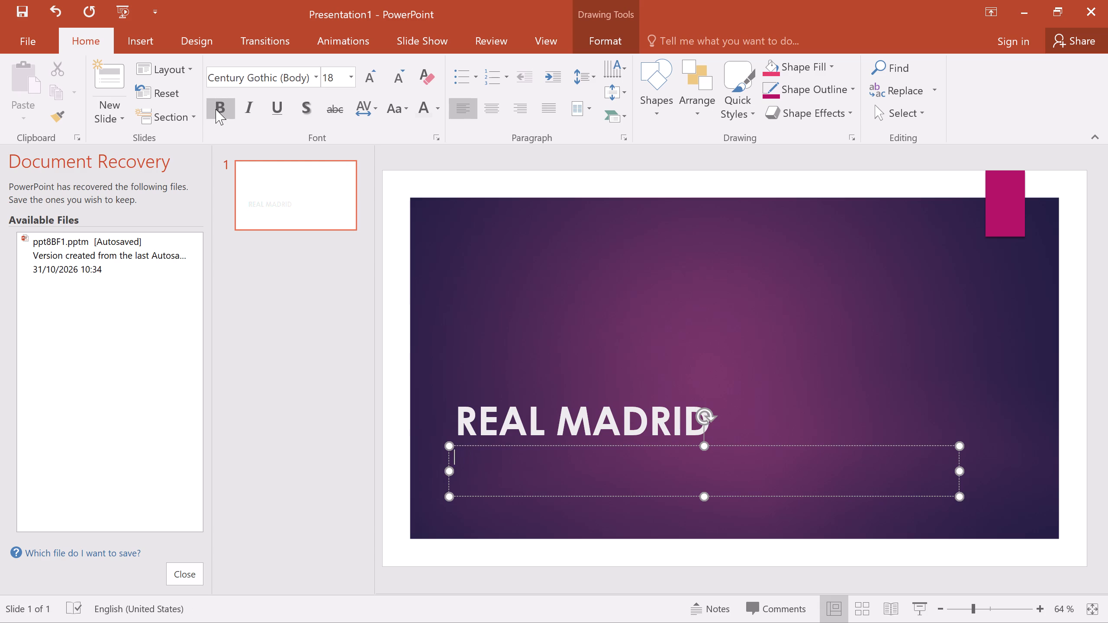
Set the subtitle's font size to 24 while trying the letters SA, and clear those letters from the placeholder.
key("s")
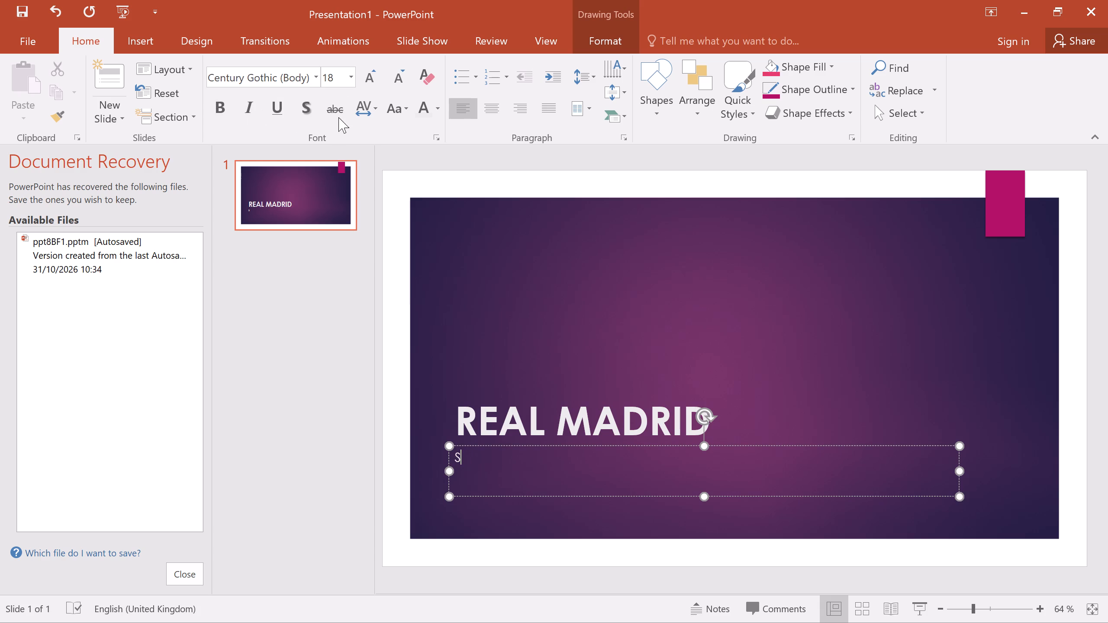
left_click(351, 78)
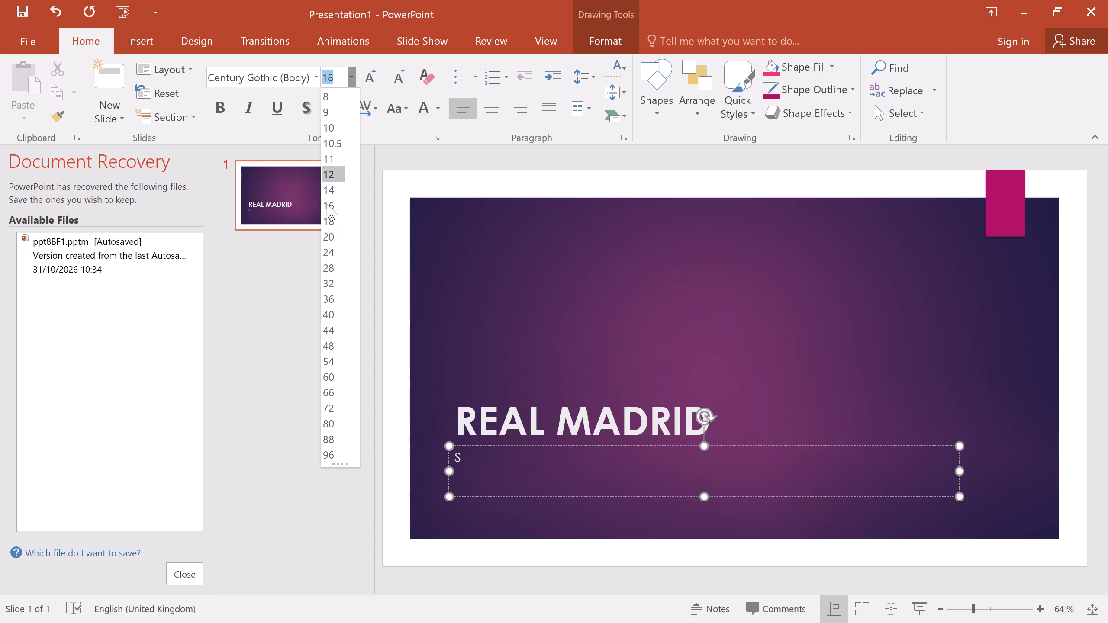
left_click(337, 255)
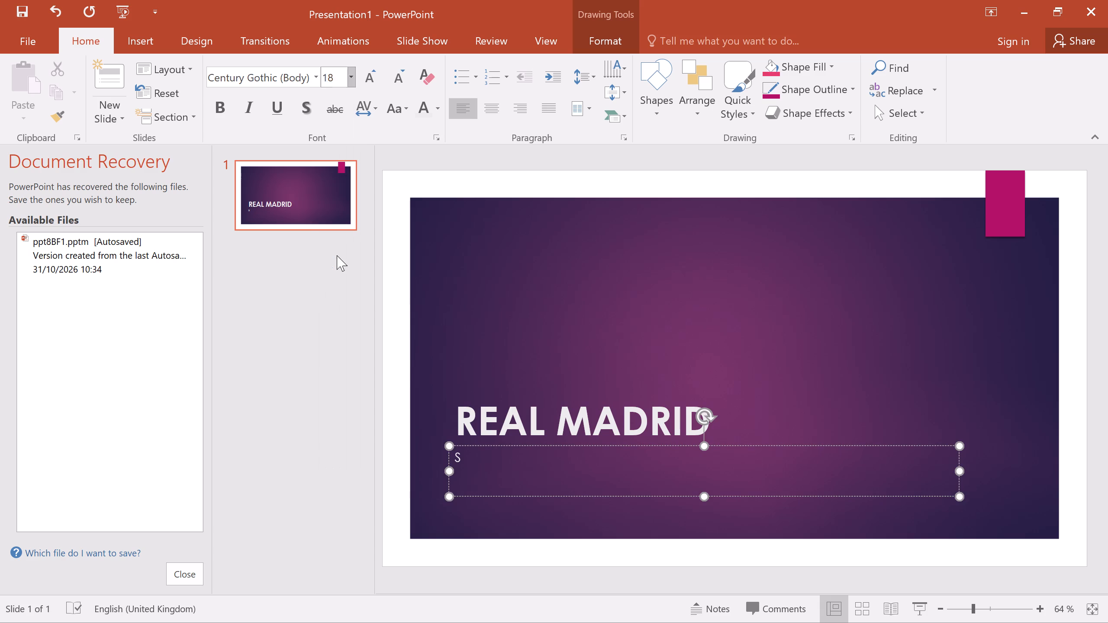
key("a")
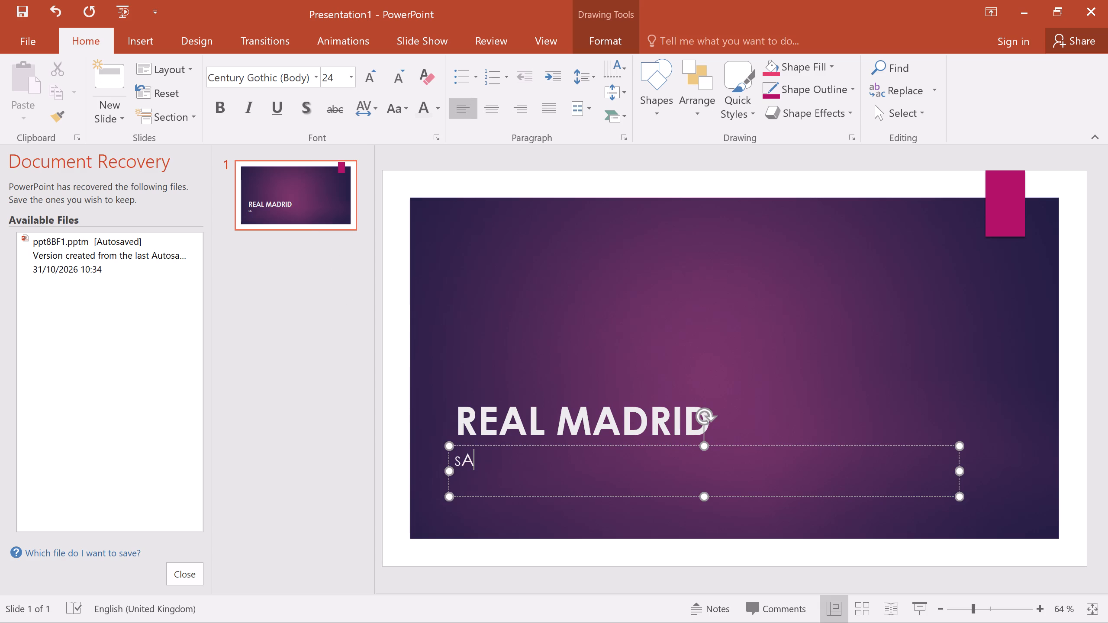
key("Left")
key("BackSpace")
key("s")
key("BackSpace")
left_click(471, 458)
key("BackSpace")
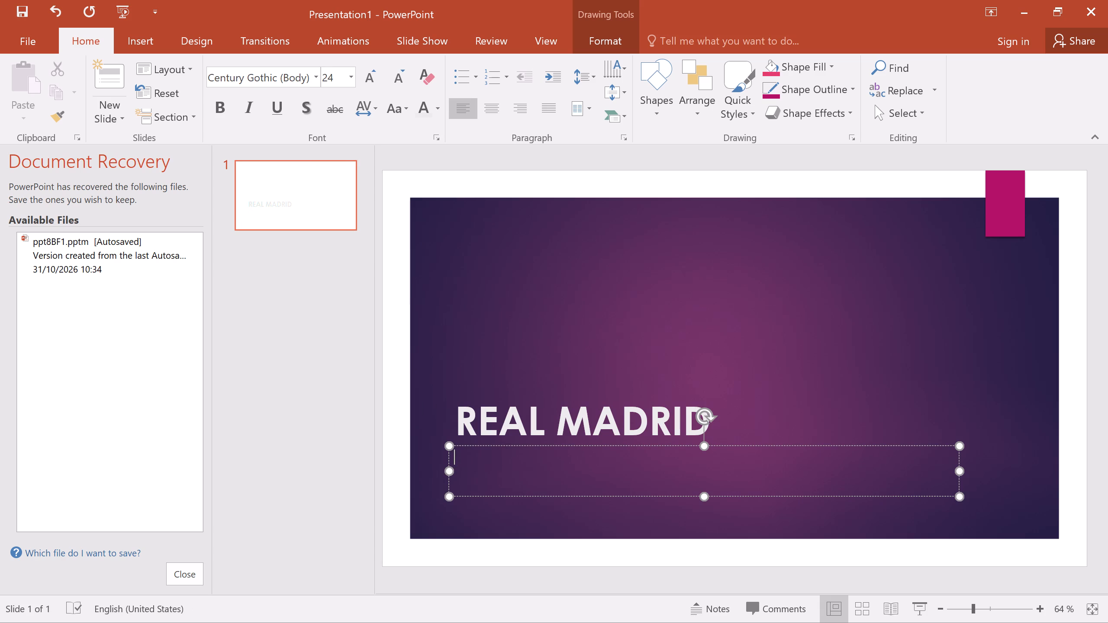
Enter SANTIAGO BERNAB in the subtitle placeholder, using bold and the Algerian font.
left_click(217, 111)
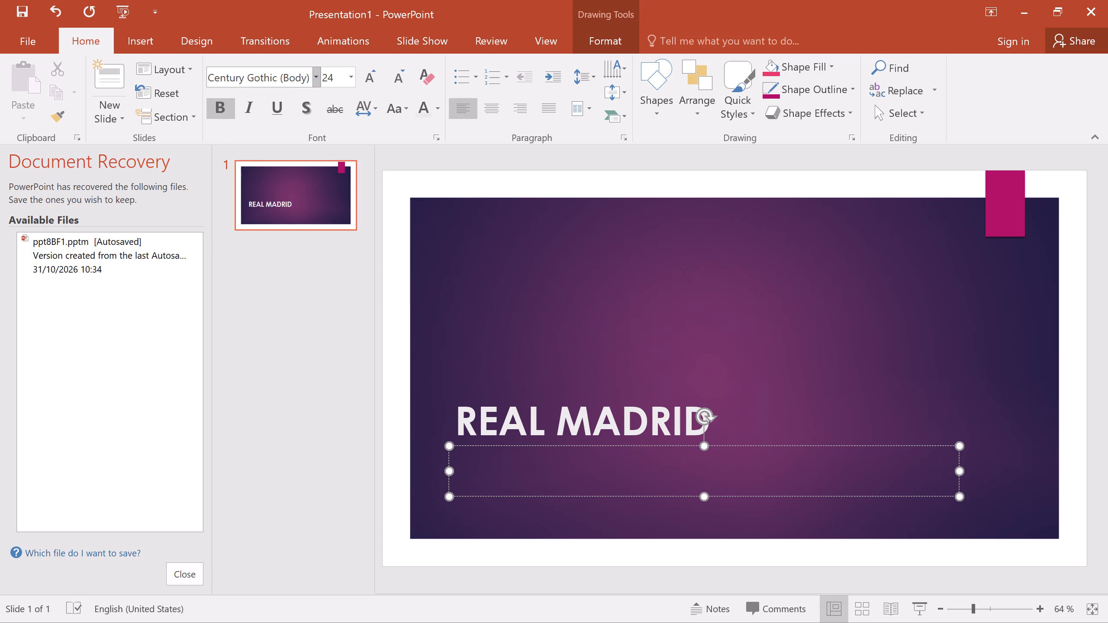
left_click(314, 73)
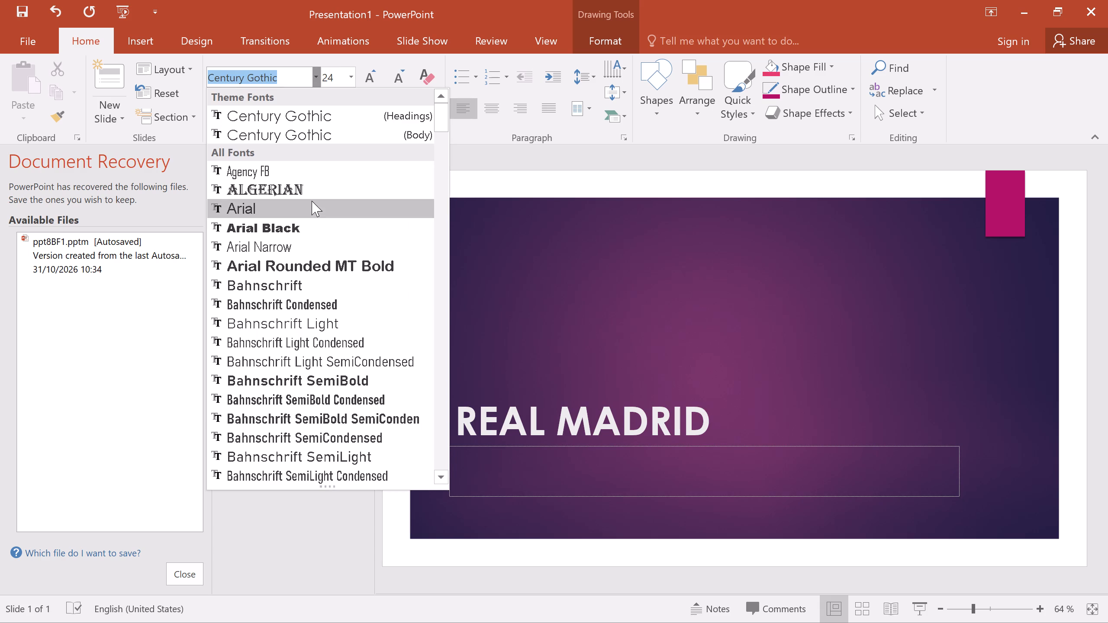
left_click(315, 184)
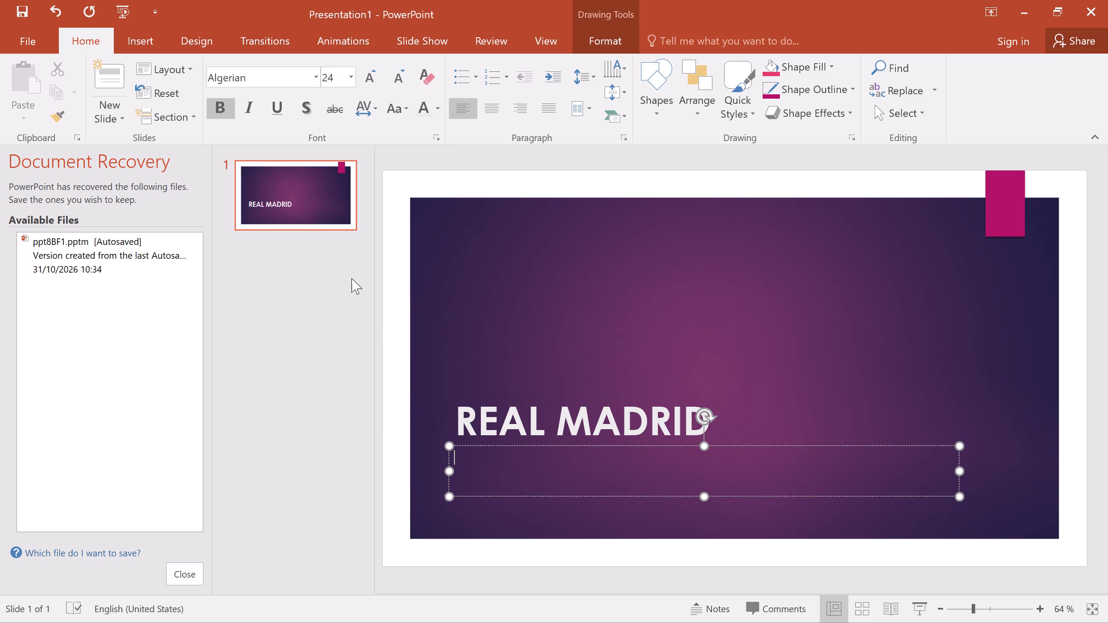
key("s")
key("a")
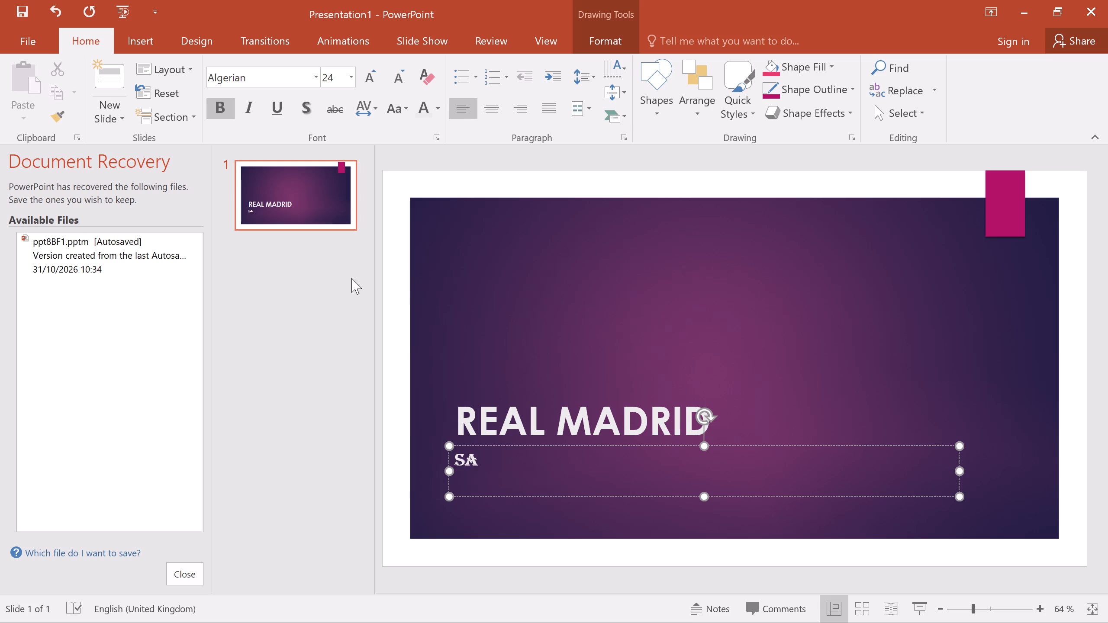
type("NTIAGO")
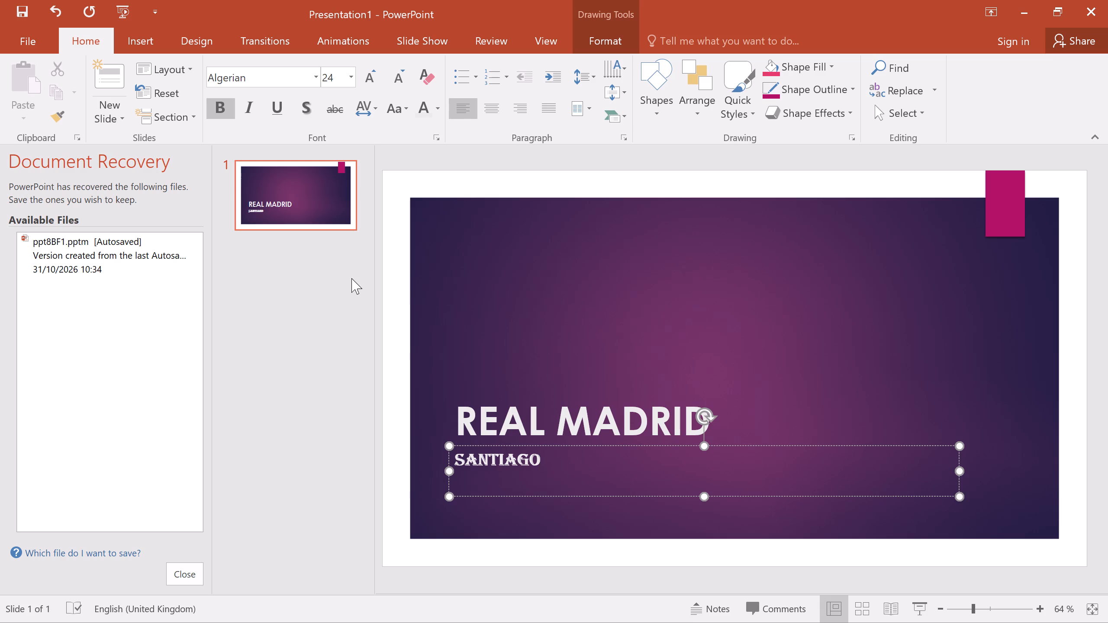
key("space")
type("BER")
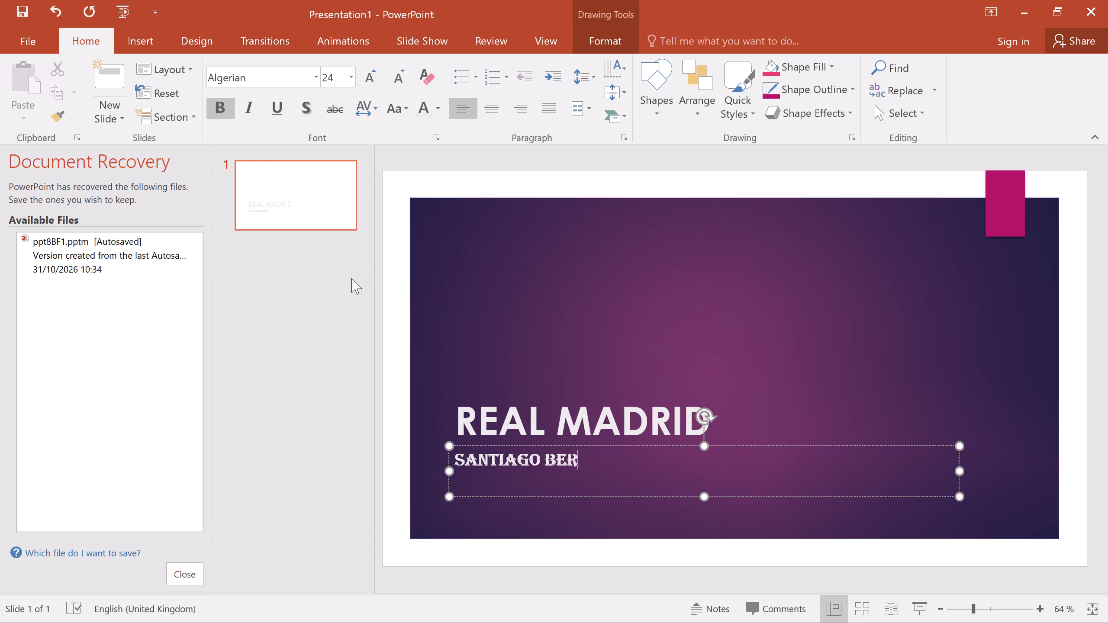
type("NAB")
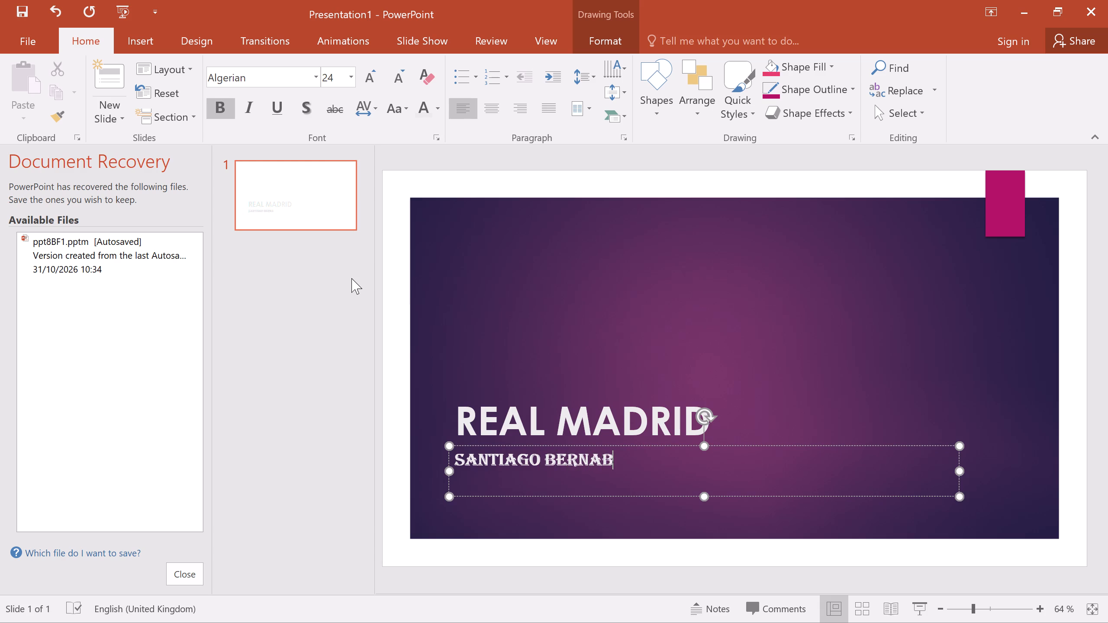
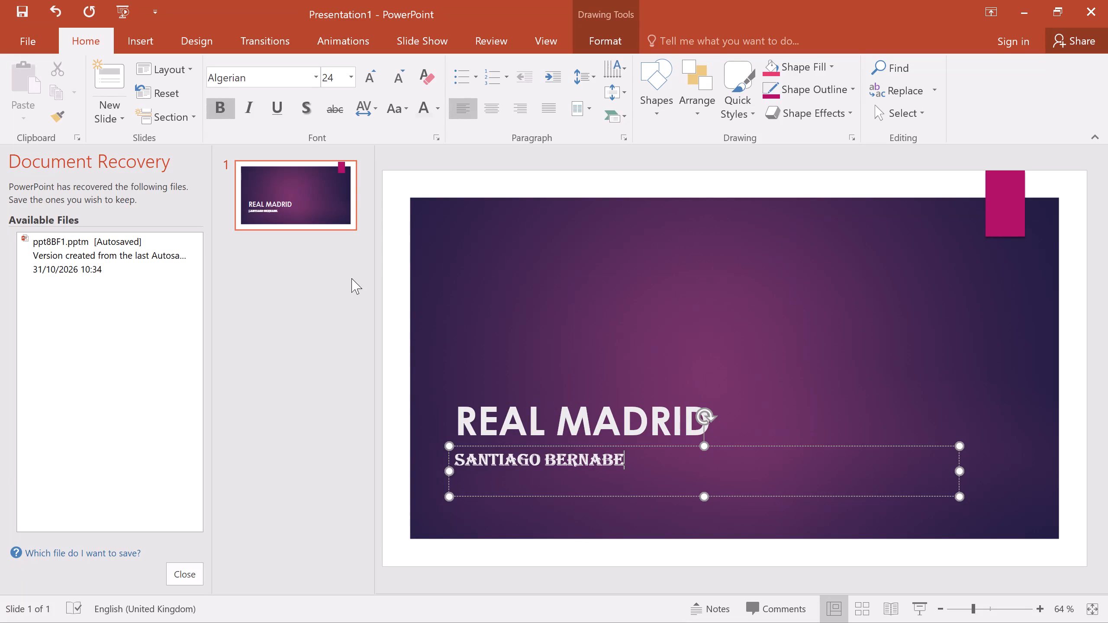
Complete the title slide's subtitle so it reads SANTIAGO BERNABEU.
key("u")
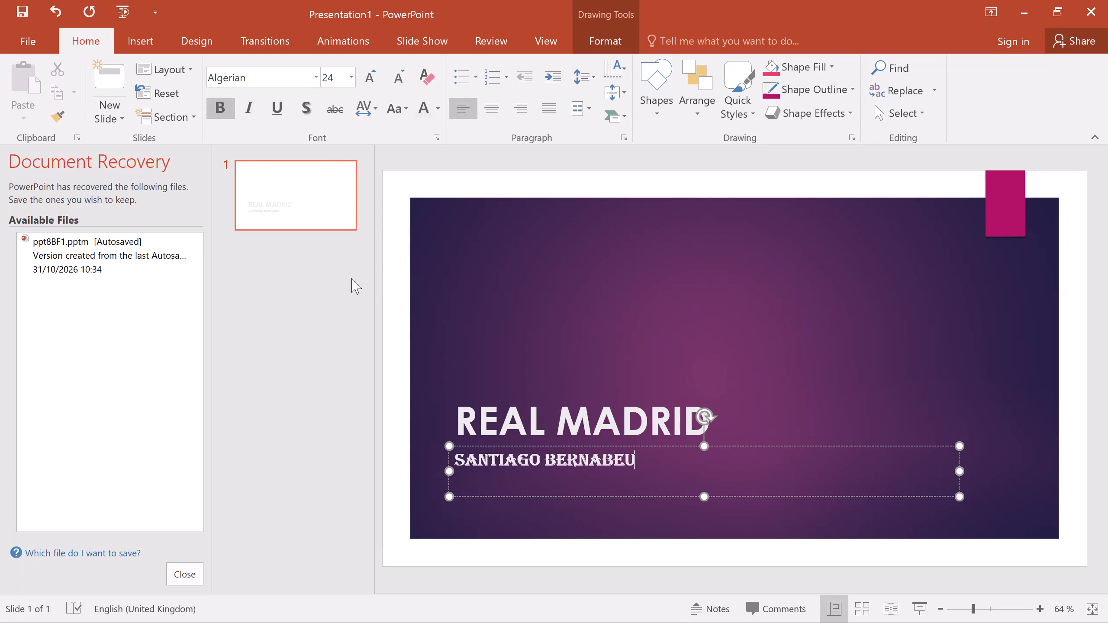
left_click(35, 10)
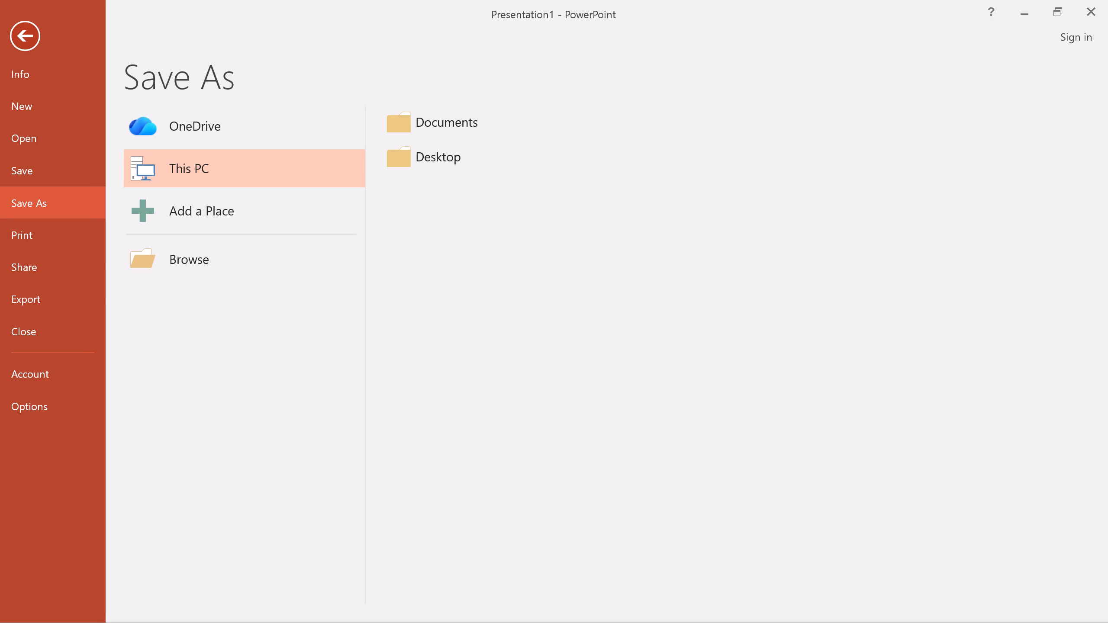
left_click(19, 31)
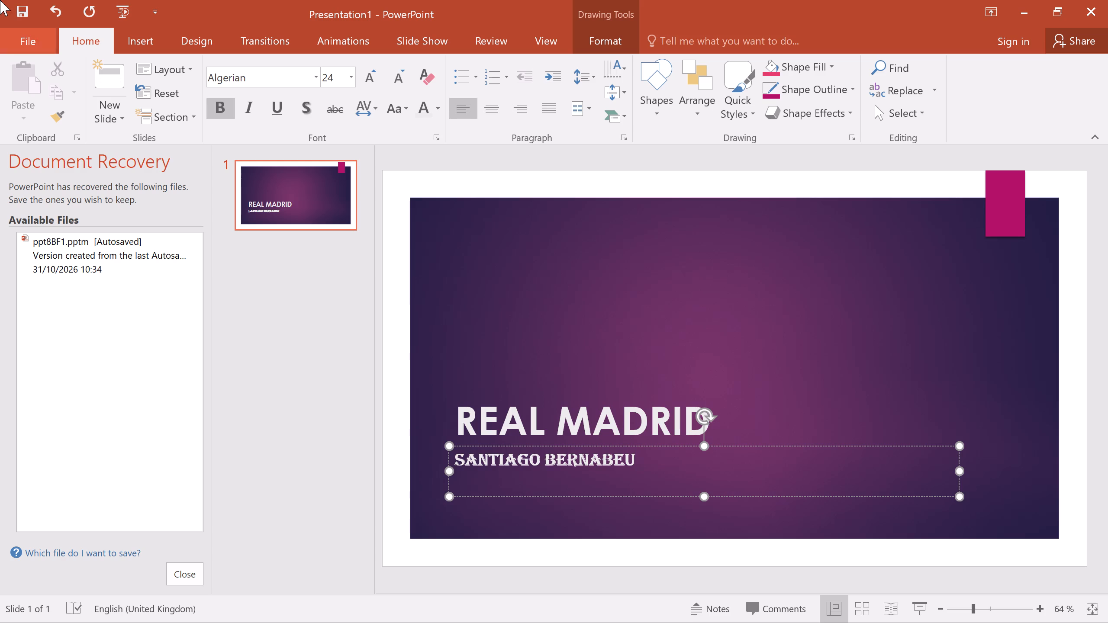
Add a Title and Content slide and a Comparison slide after the title slide.
left_click(114, 80)
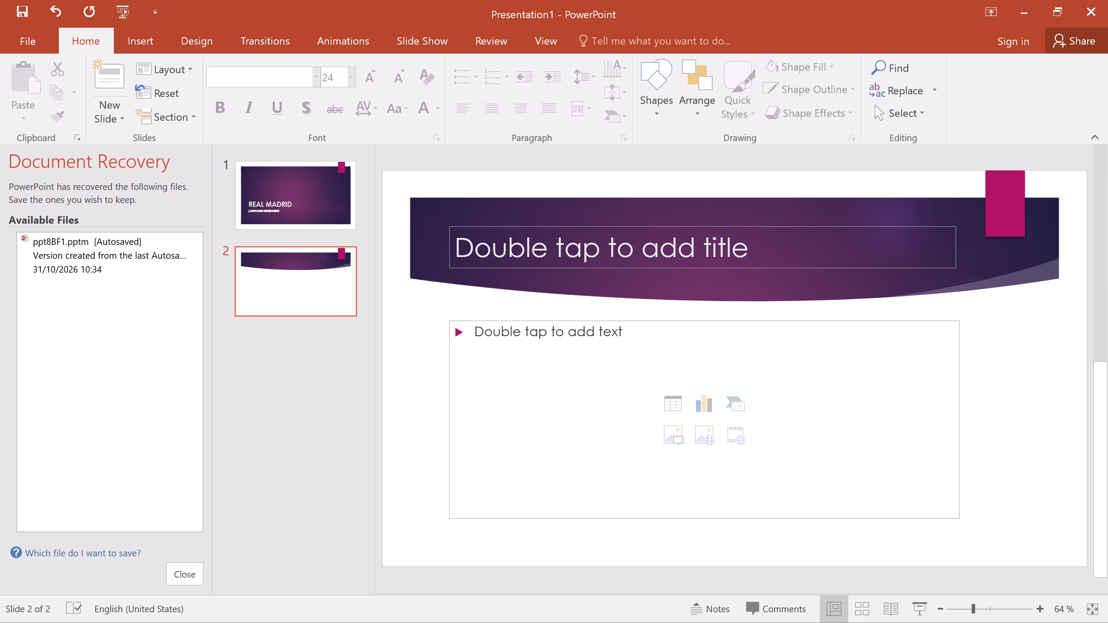
left_click(647, 245)
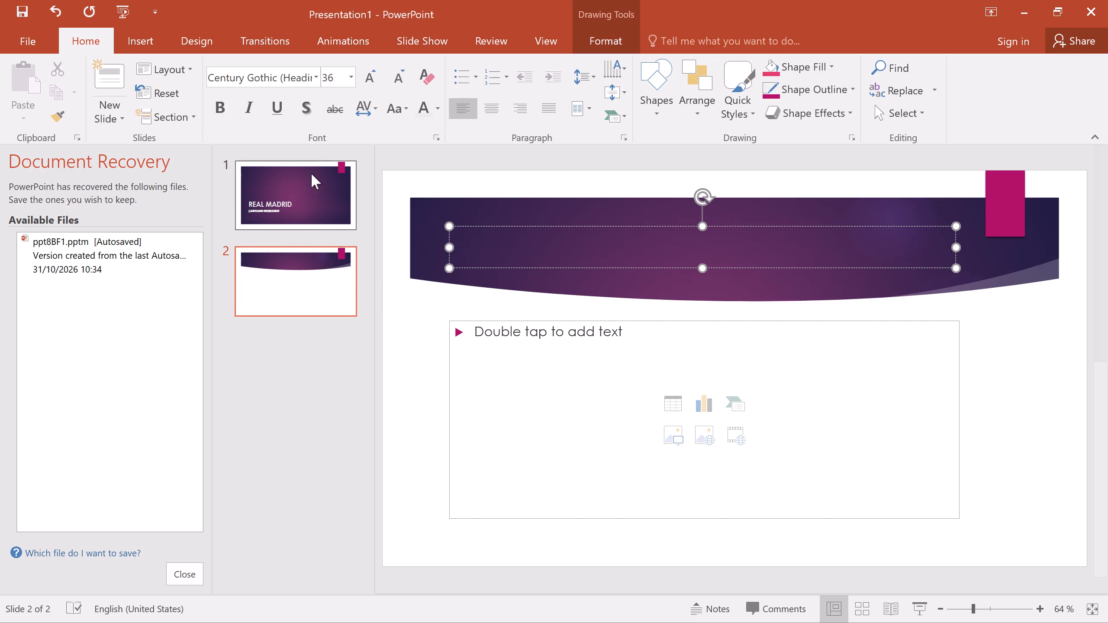
left_click(122, 116)
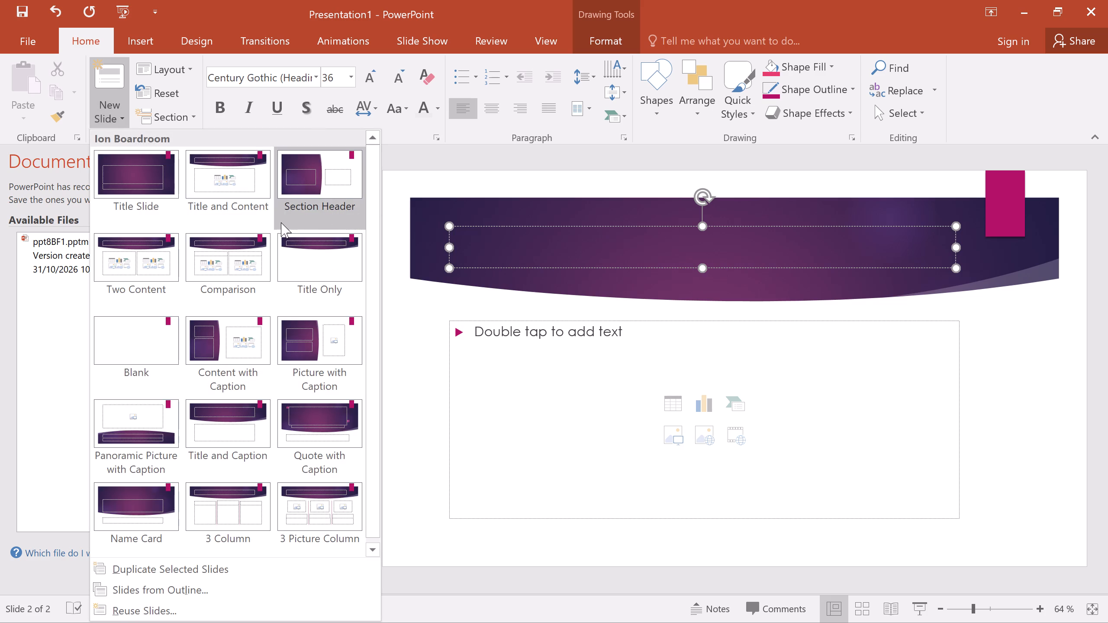
left_click(230, 261)
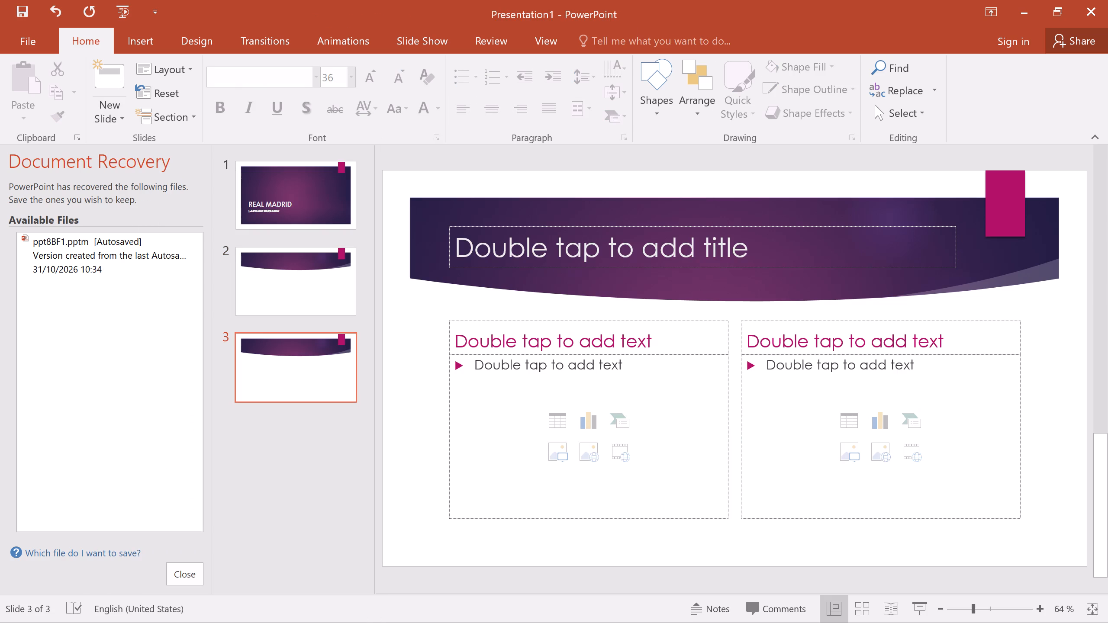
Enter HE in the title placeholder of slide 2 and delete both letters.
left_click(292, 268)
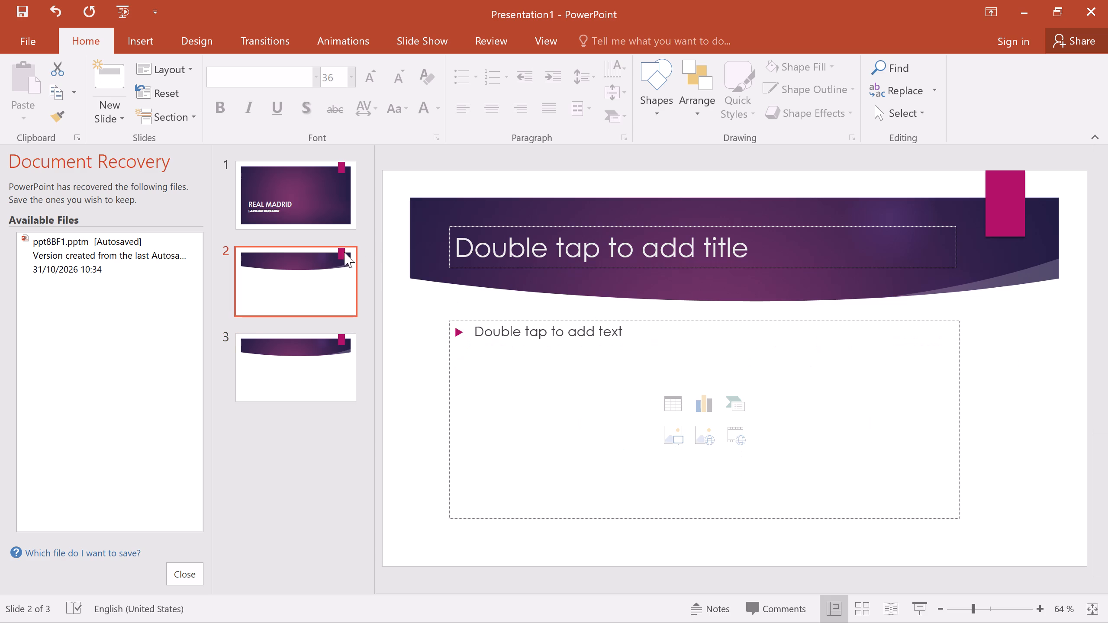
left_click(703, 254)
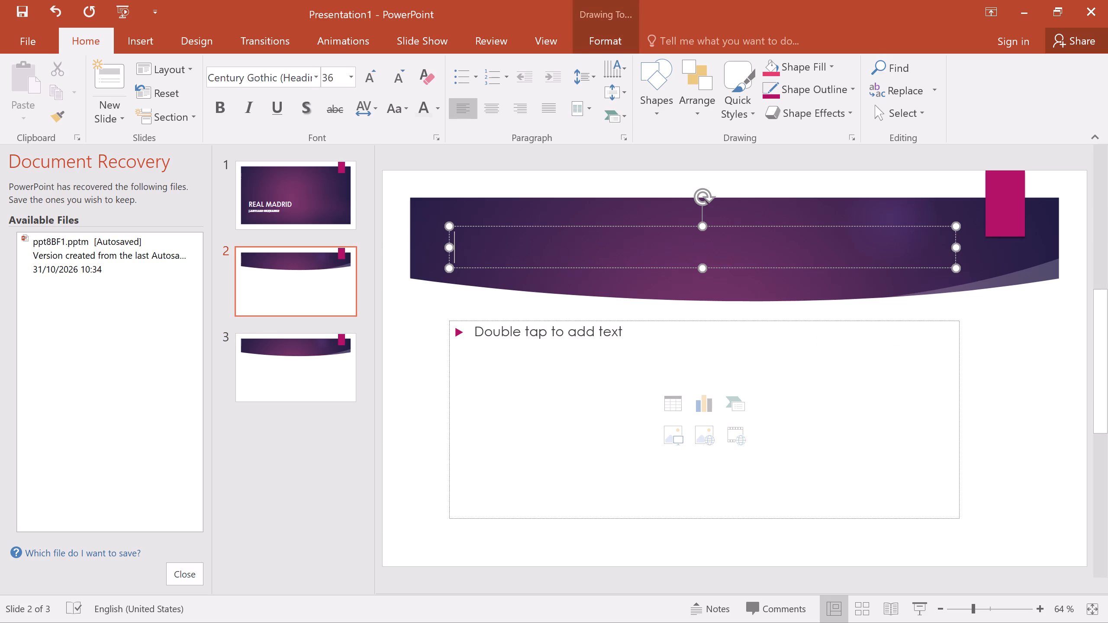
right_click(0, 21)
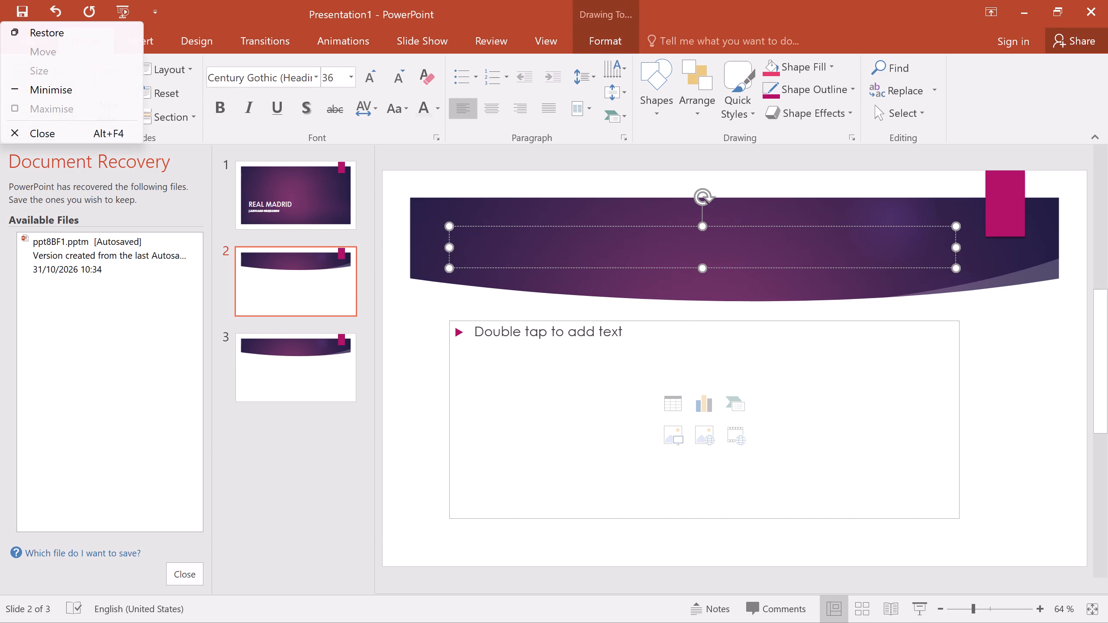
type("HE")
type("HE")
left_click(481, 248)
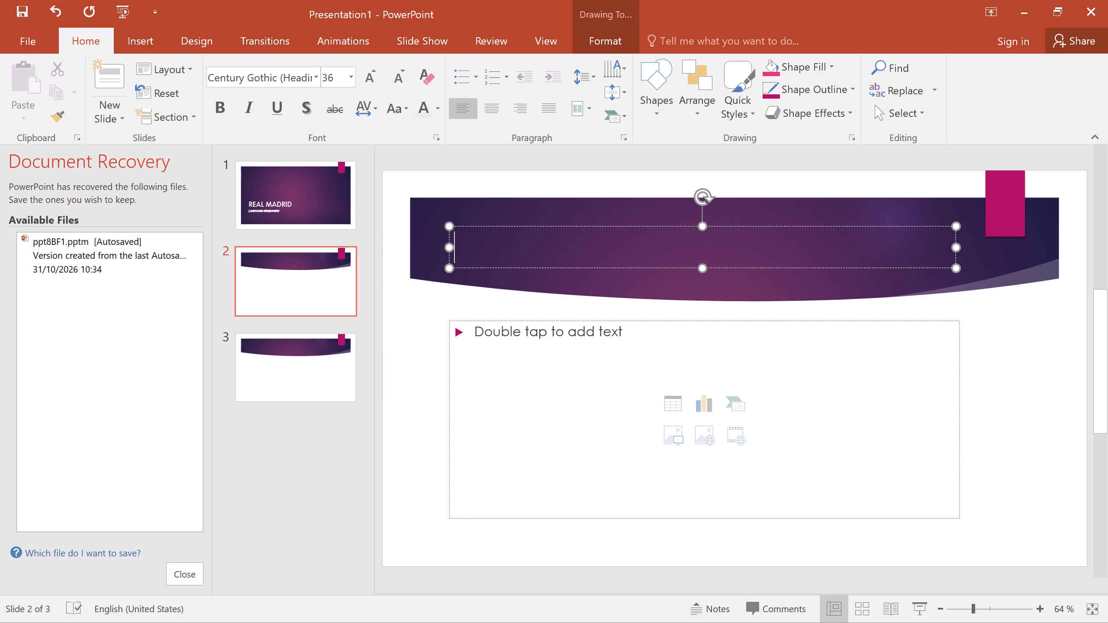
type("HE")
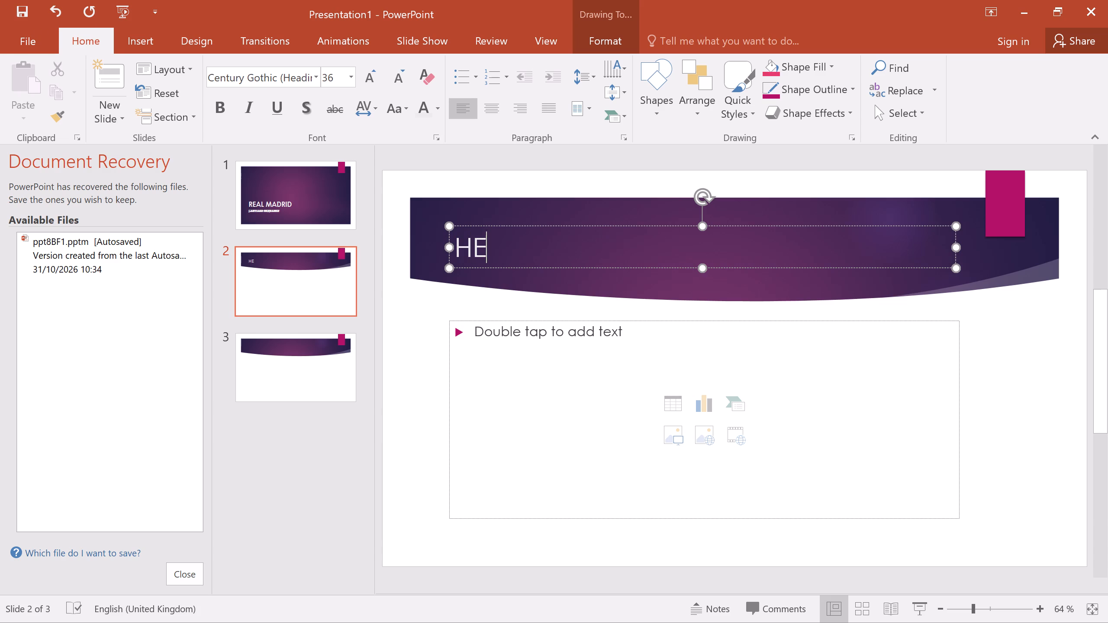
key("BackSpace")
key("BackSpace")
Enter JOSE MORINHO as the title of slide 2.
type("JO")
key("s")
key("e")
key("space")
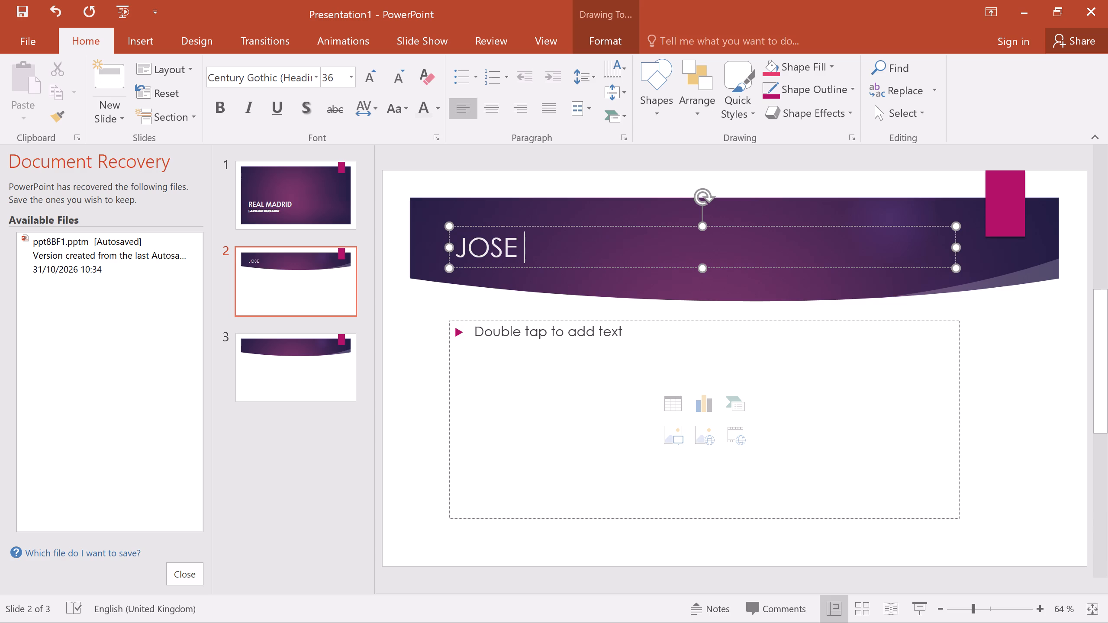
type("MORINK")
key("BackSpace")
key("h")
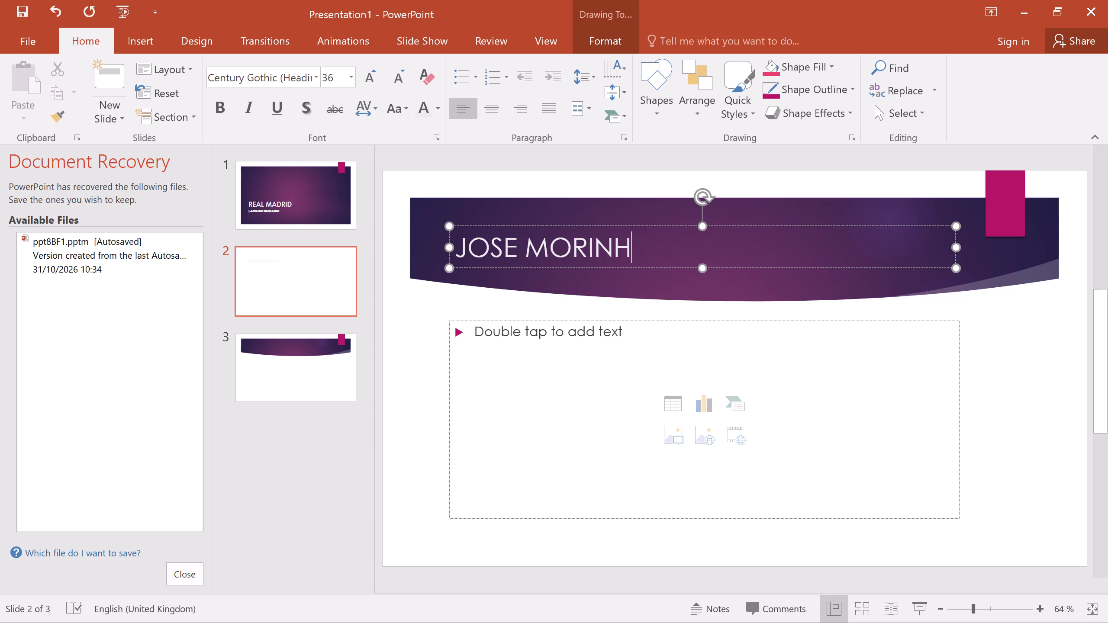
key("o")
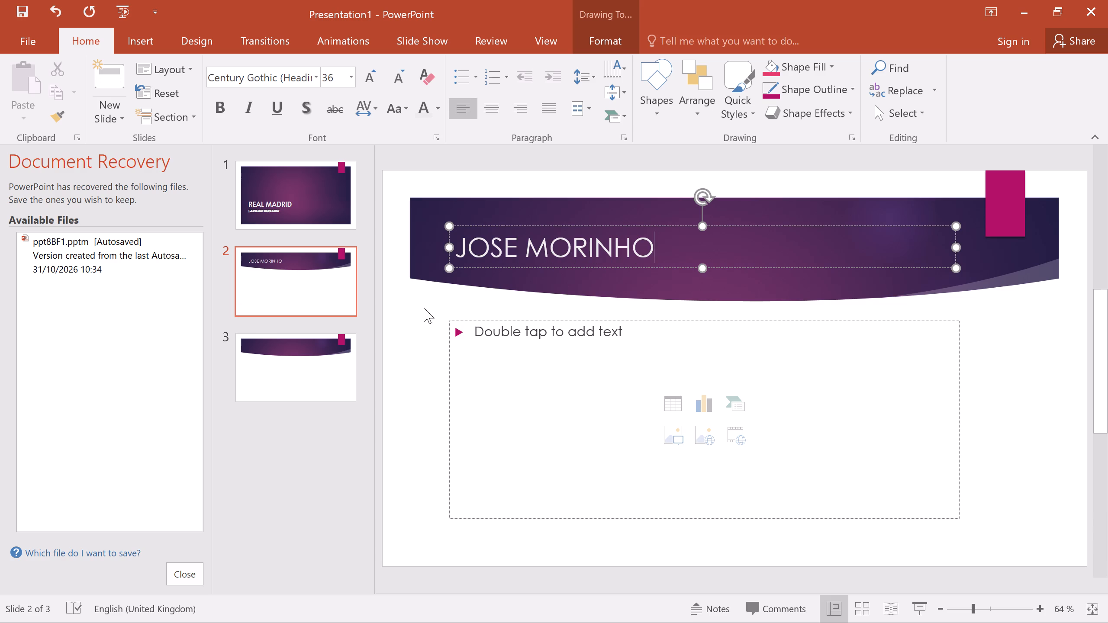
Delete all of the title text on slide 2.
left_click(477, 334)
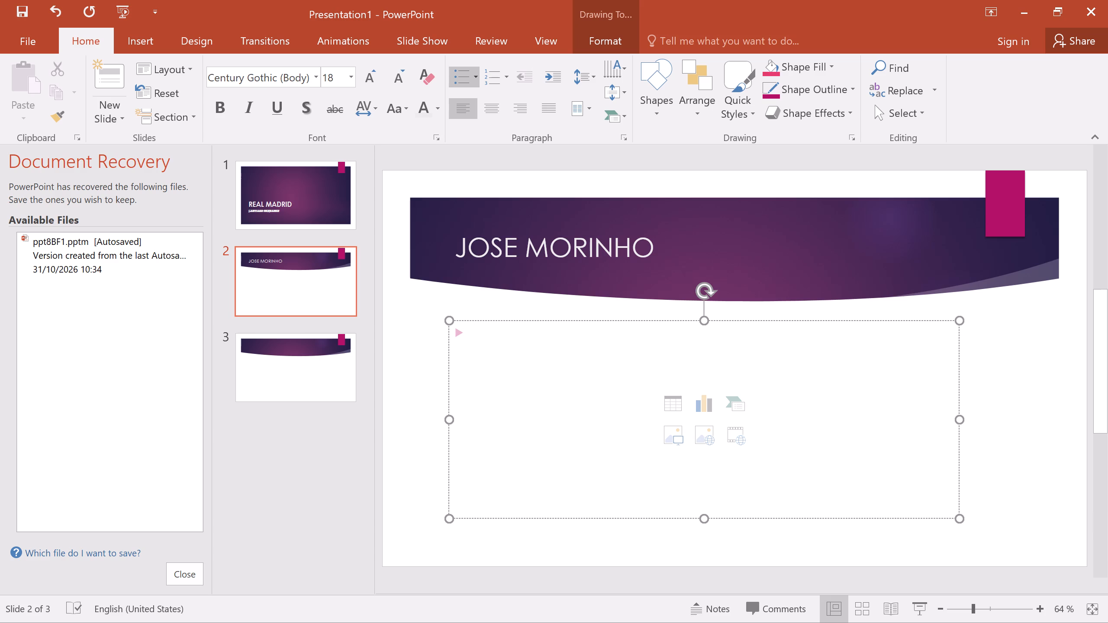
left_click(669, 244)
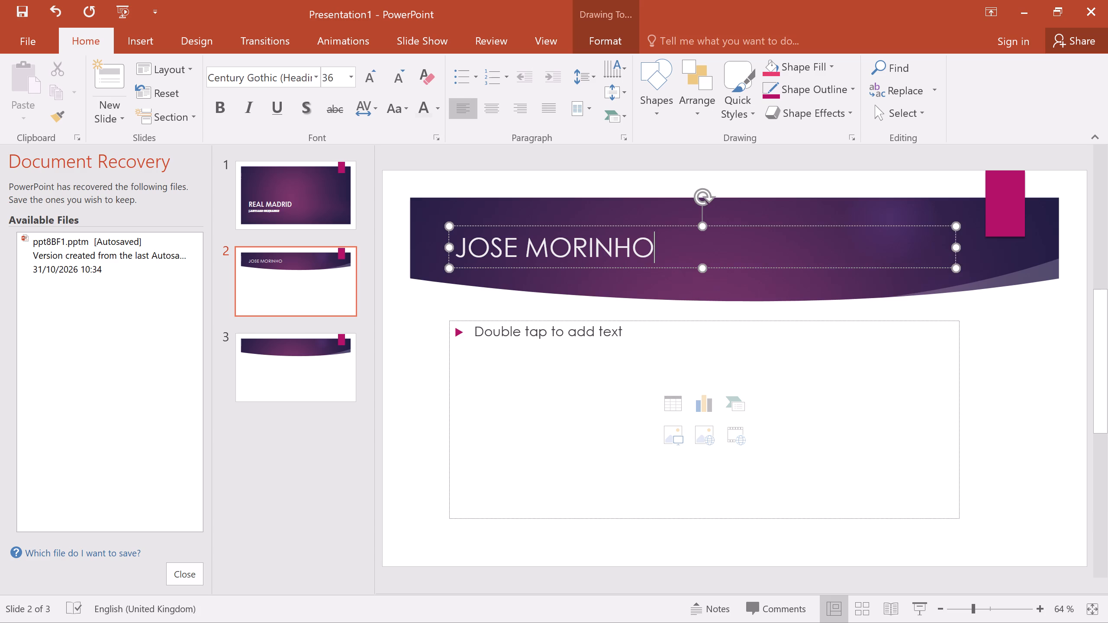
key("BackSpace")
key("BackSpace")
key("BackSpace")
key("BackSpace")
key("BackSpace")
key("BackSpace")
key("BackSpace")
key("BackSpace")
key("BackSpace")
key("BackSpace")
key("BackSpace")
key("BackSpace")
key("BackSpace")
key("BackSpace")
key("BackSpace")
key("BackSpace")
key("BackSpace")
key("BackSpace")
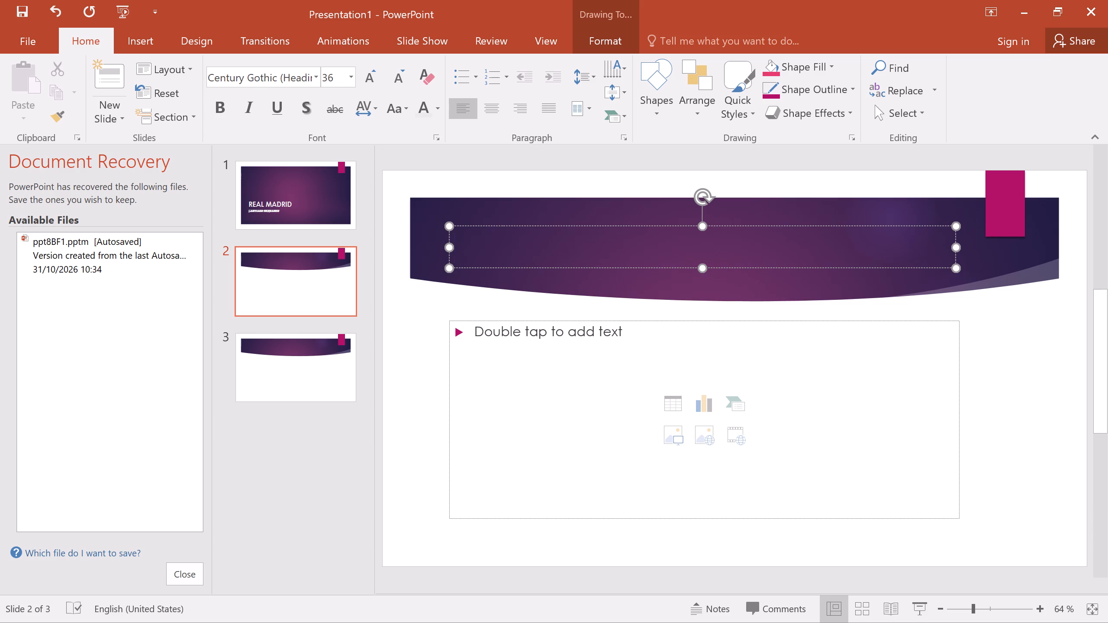
Enter THE BERNABEU as the title of slide 2.
type("THE")
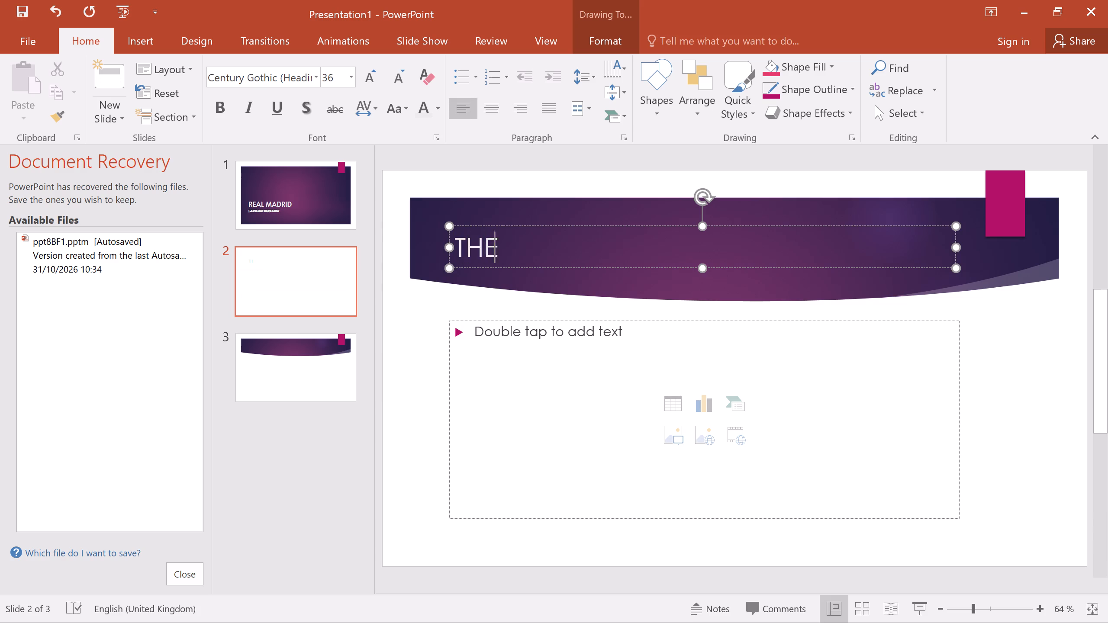
key("space")
type("BER")
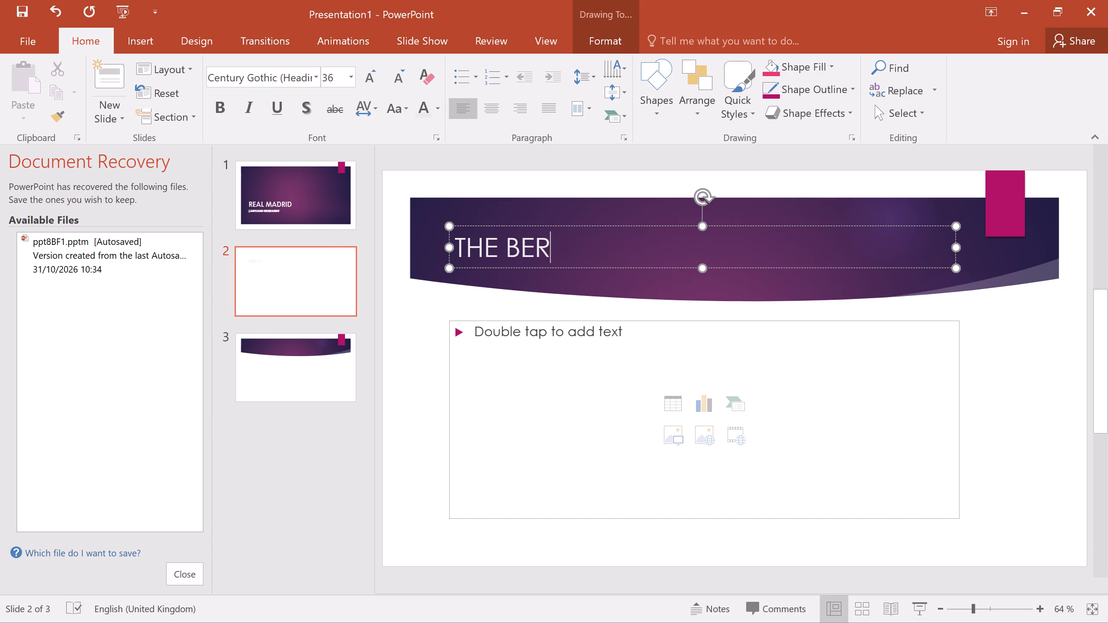
type("NA")
type("BE")
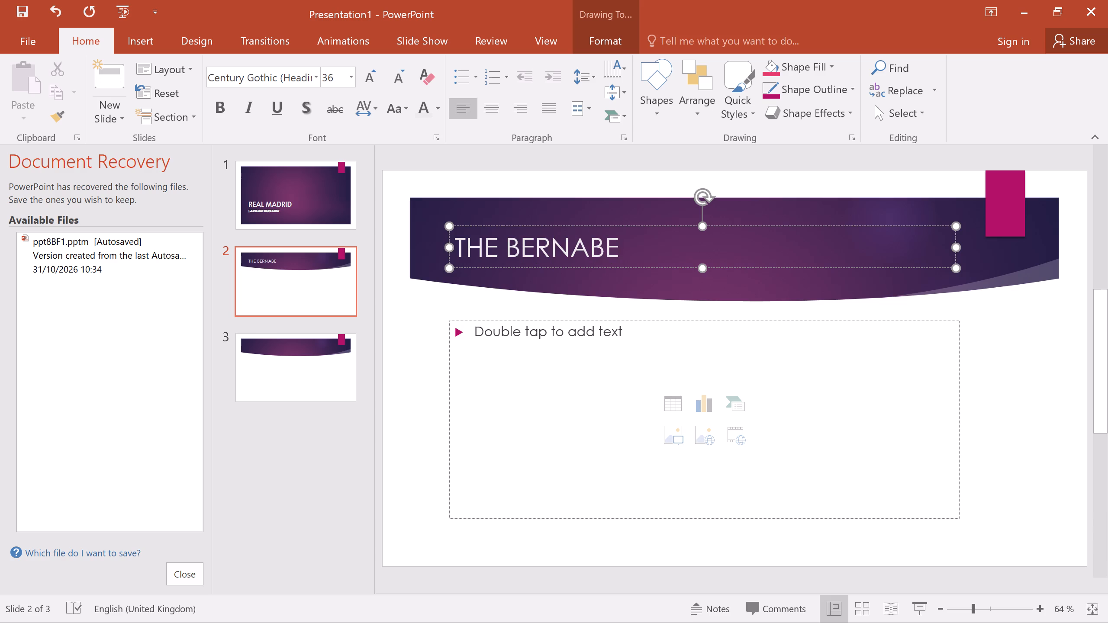
key("u")
Format the whole title on slide 2 as bold, italic and underlined in the Brush Script MT font.
left_click_drag(654, 260, 467, 238)
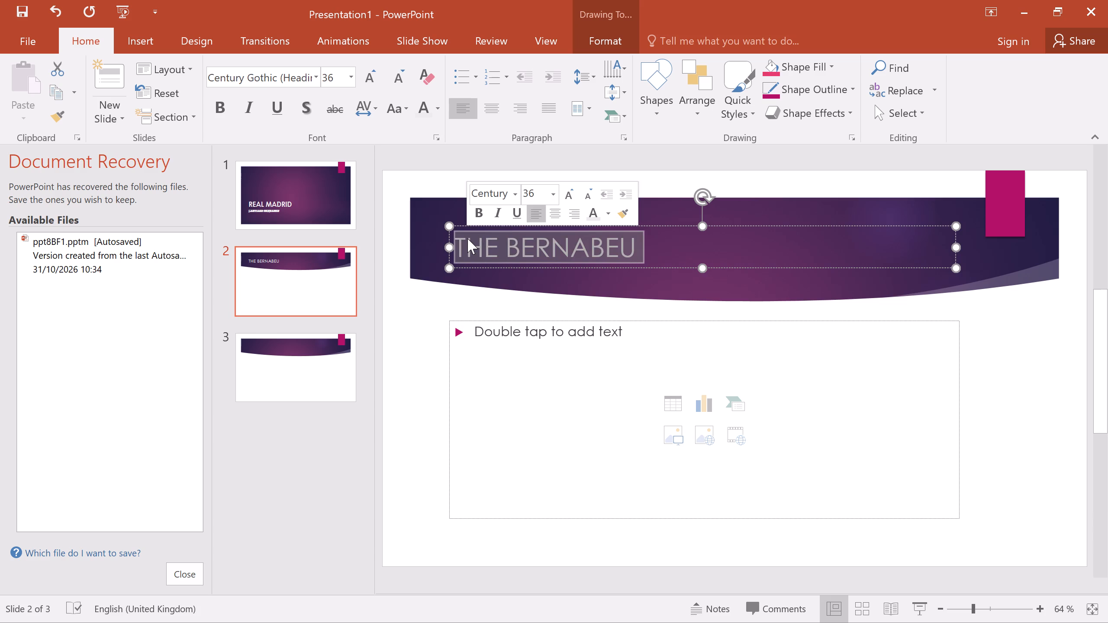
left_click(477, 211)
left_click(494, 212)
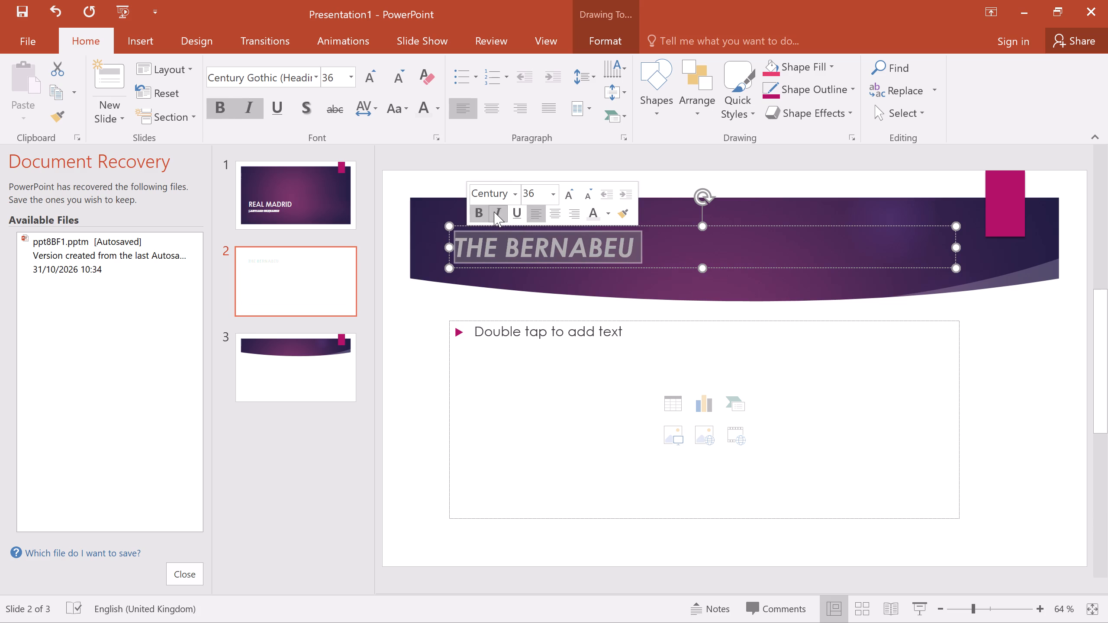
left_click(518, 213)
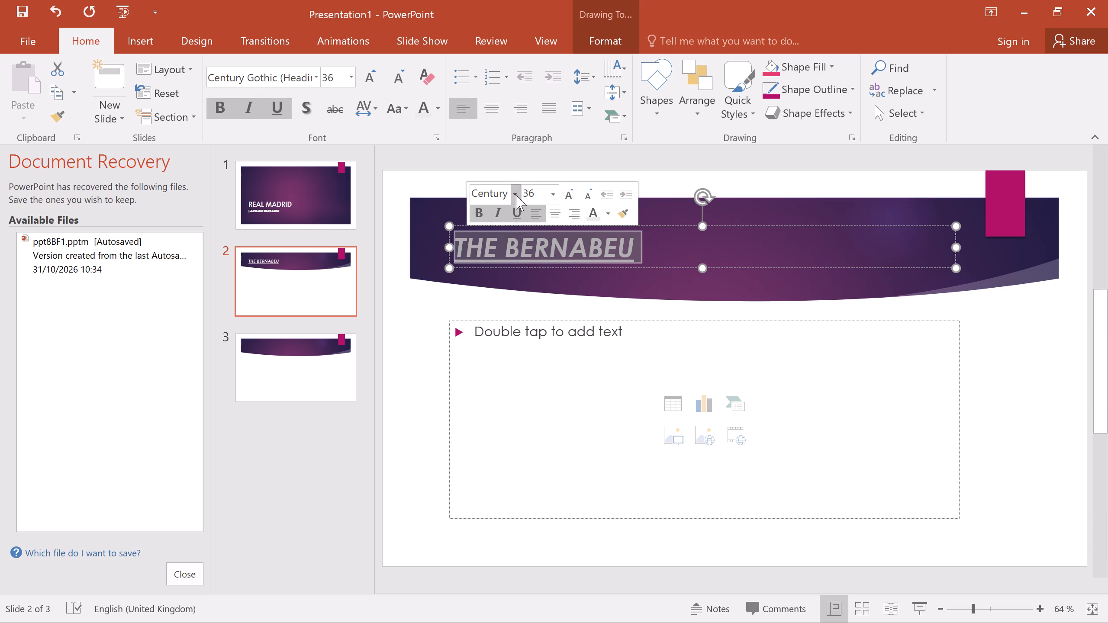
left_click(516, 195)
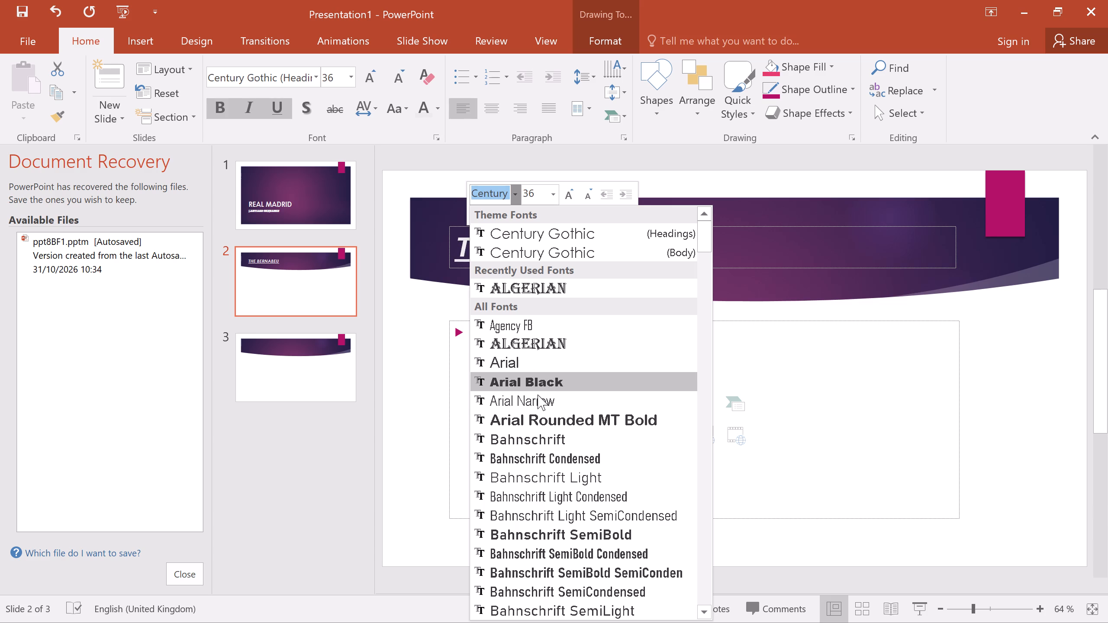
scroll(538, 395, "up", 6)
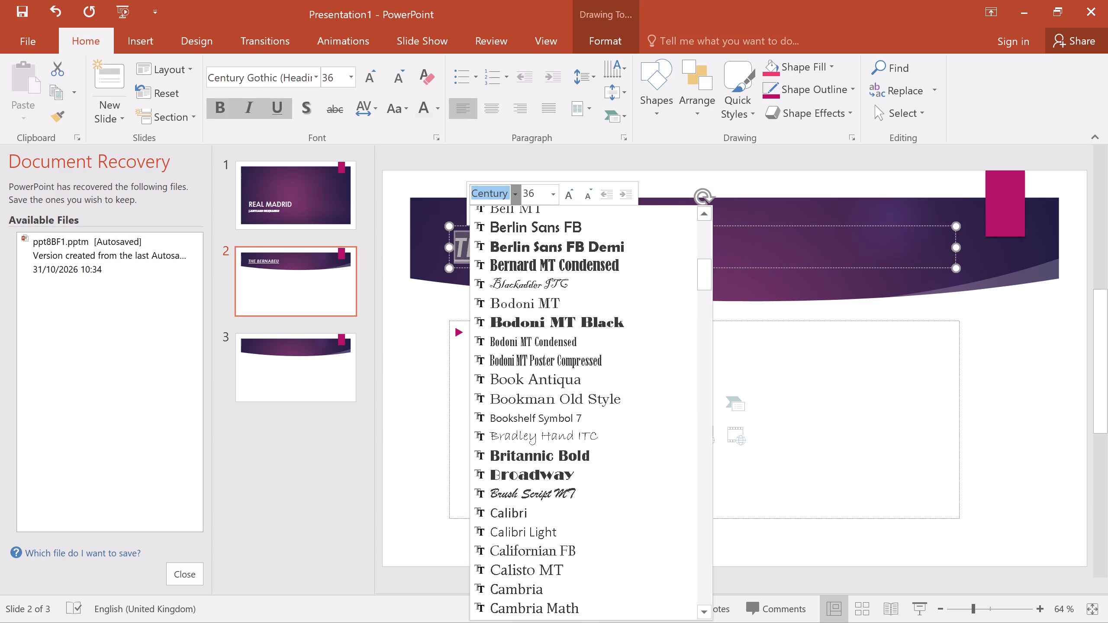
left_click(578, 498)
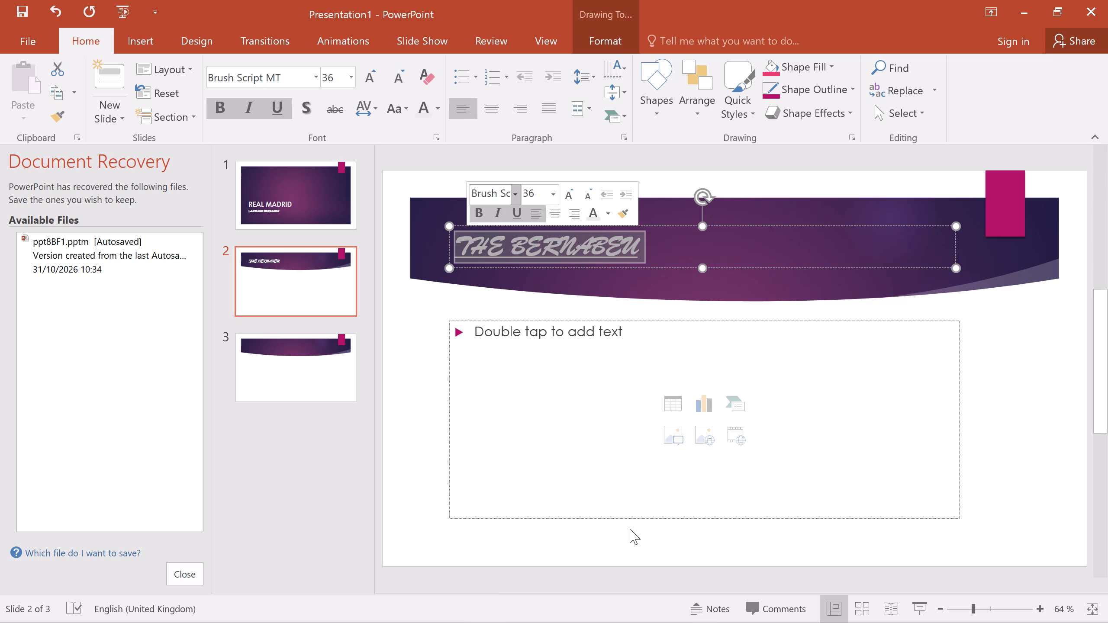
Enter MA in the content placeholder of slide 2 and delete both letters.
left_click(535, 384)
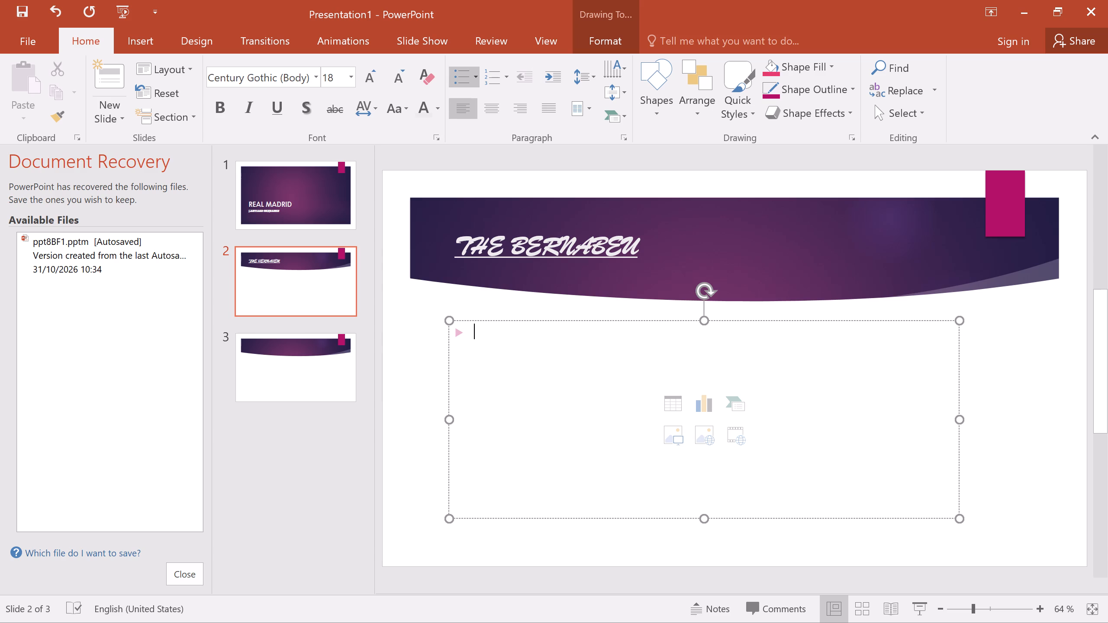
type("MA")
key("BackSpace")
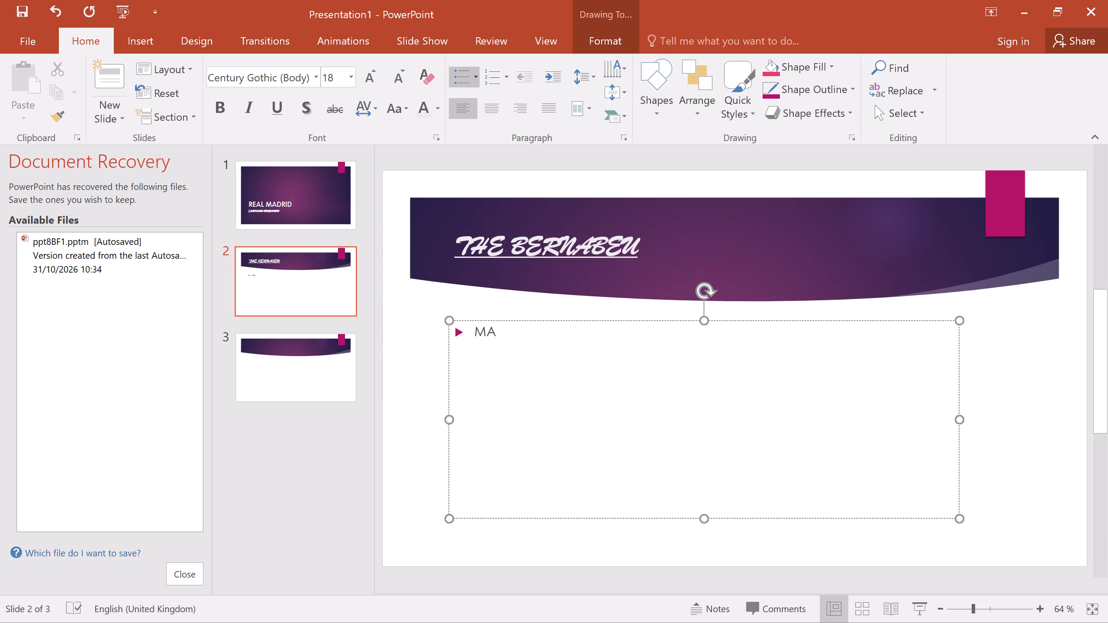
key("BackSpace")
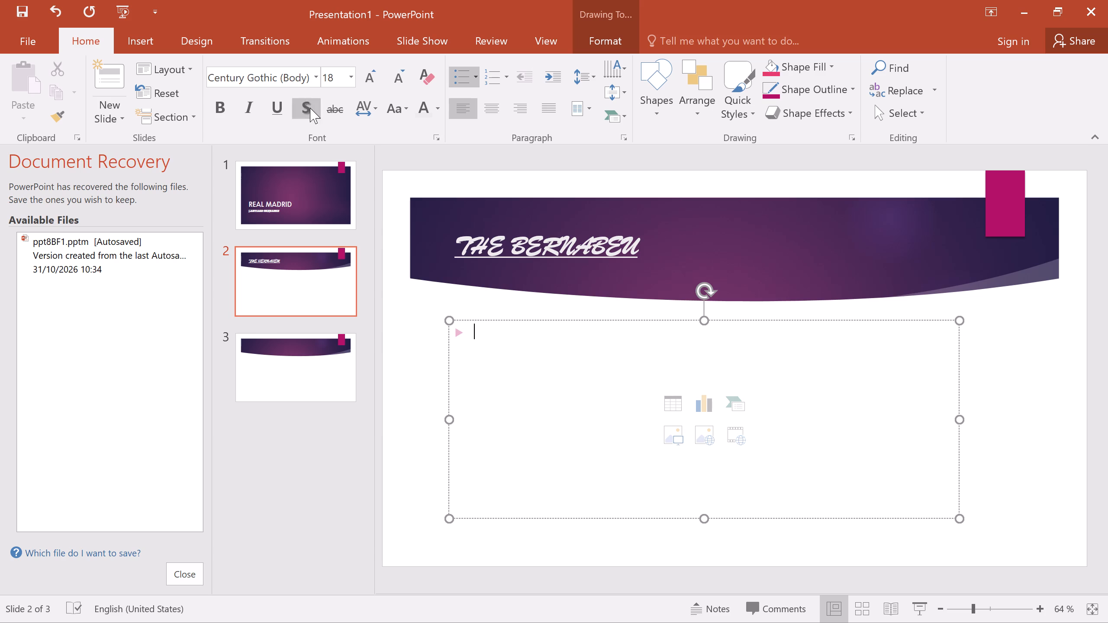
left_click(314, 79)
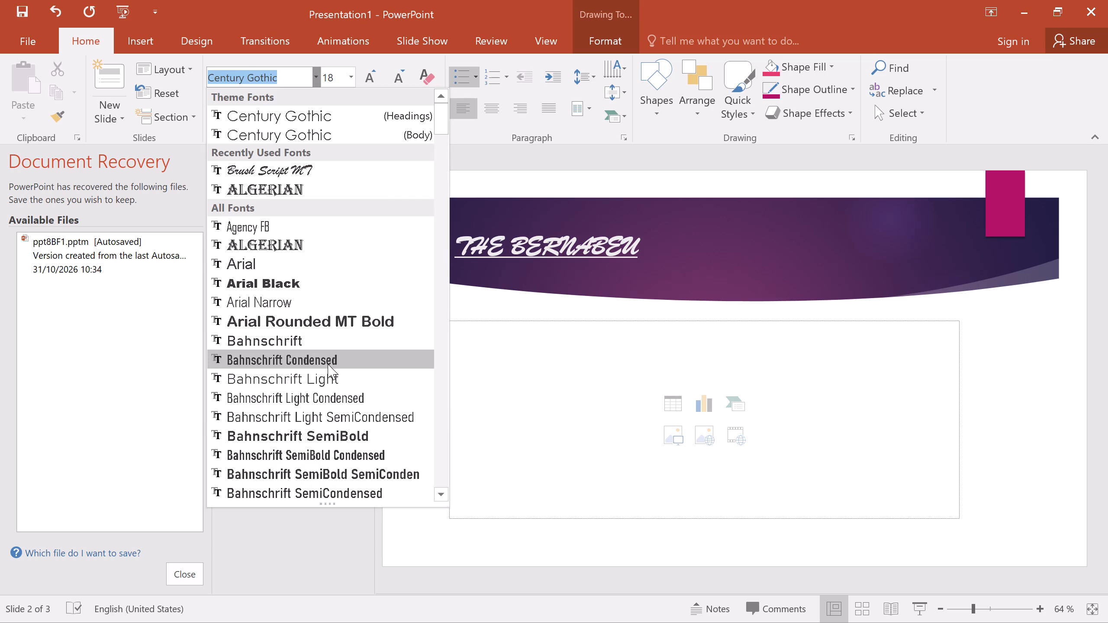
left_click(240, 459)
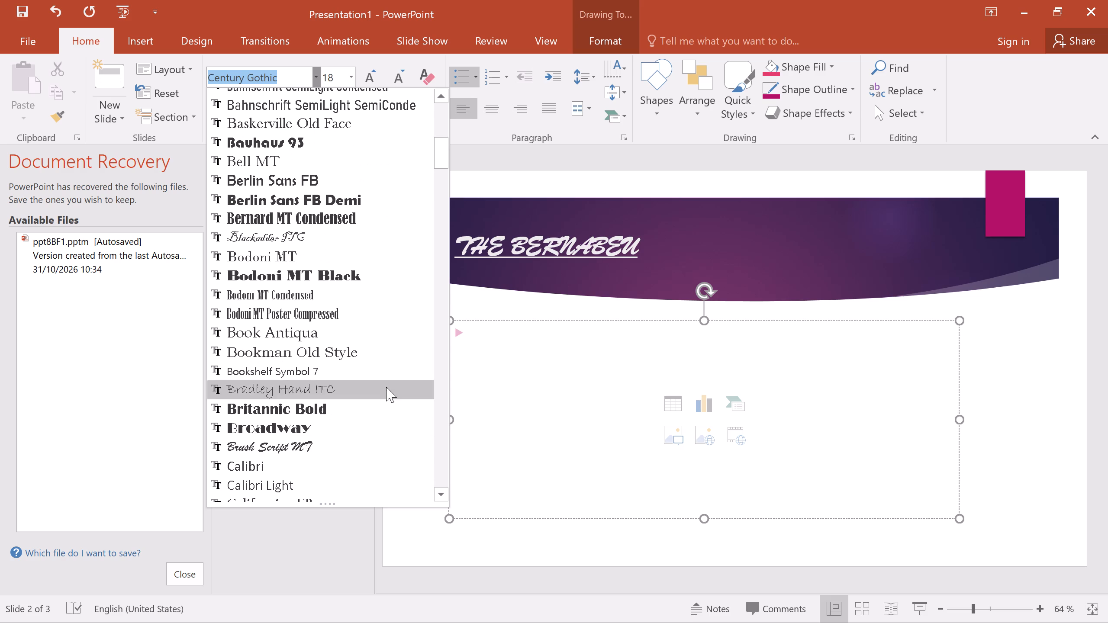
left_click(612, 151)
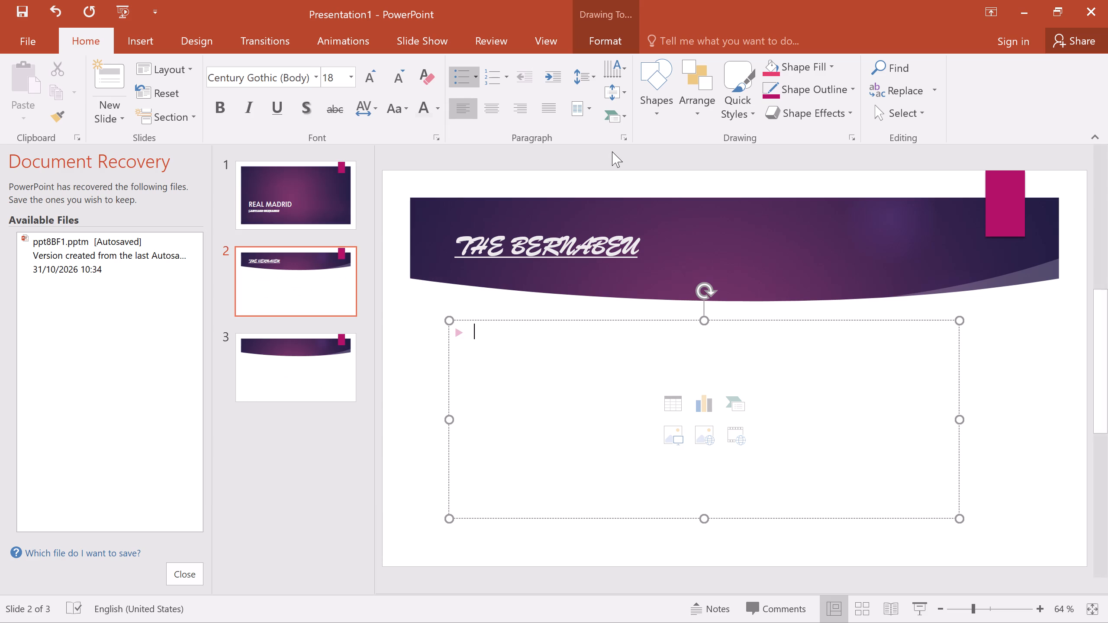
Cut slide 2, titled THE BERNABEU, out of the presentation.
left_click(269, 251)
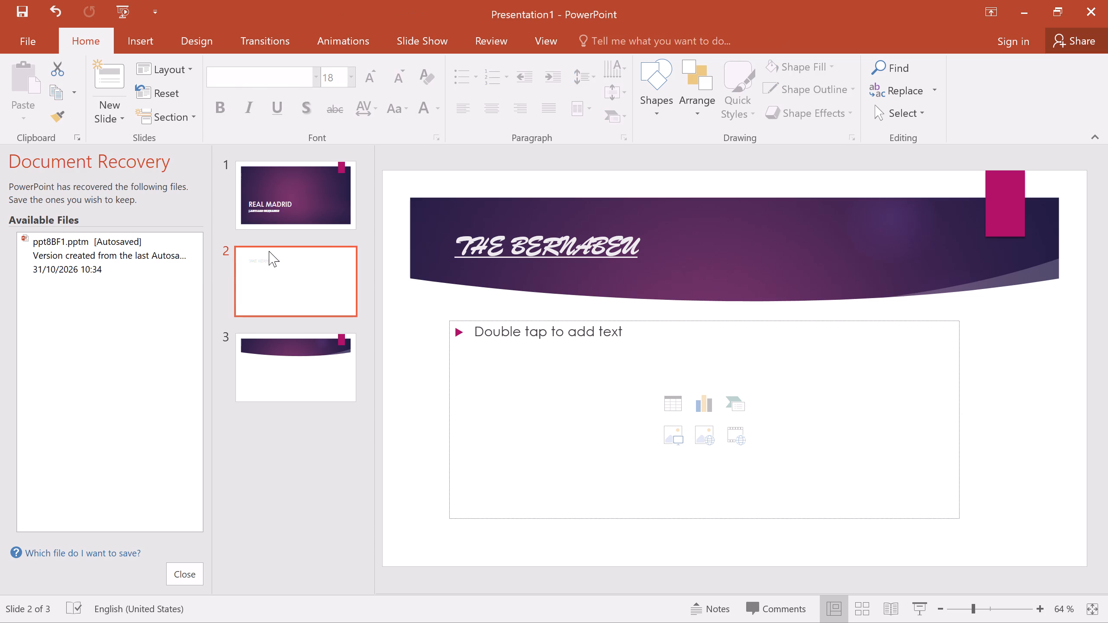
left_click(269, 251)
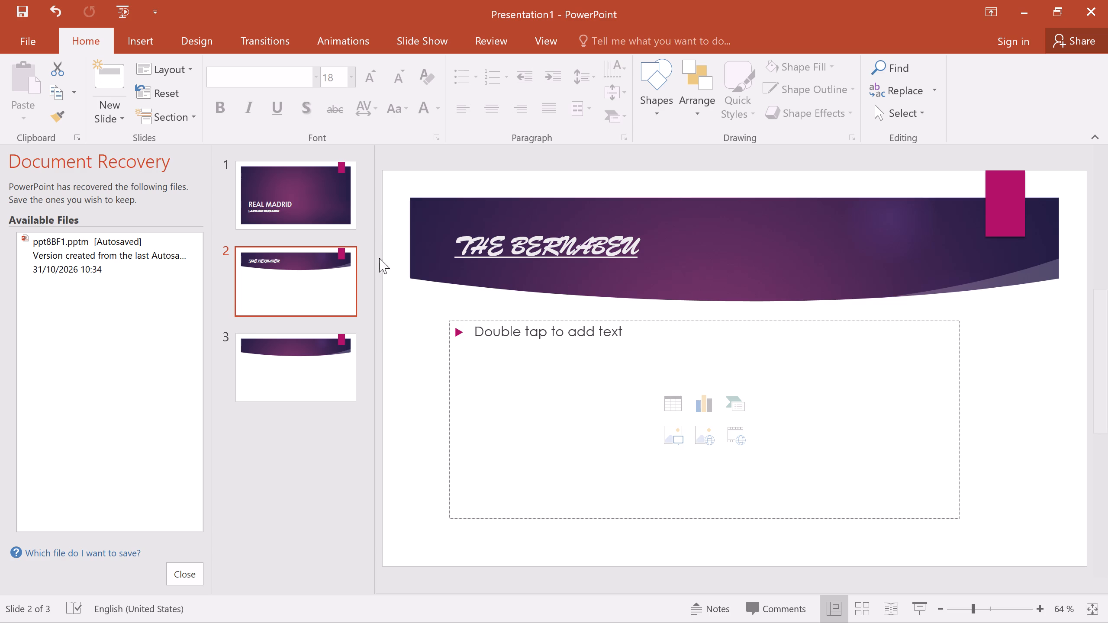
left_click(324, 275)
left_click(58, 74)
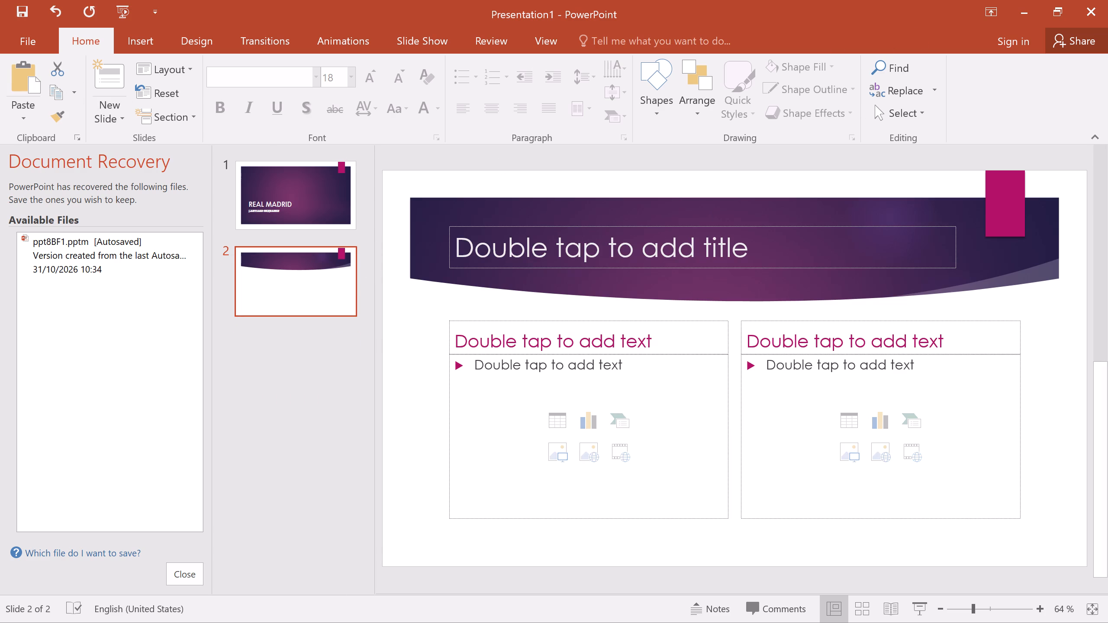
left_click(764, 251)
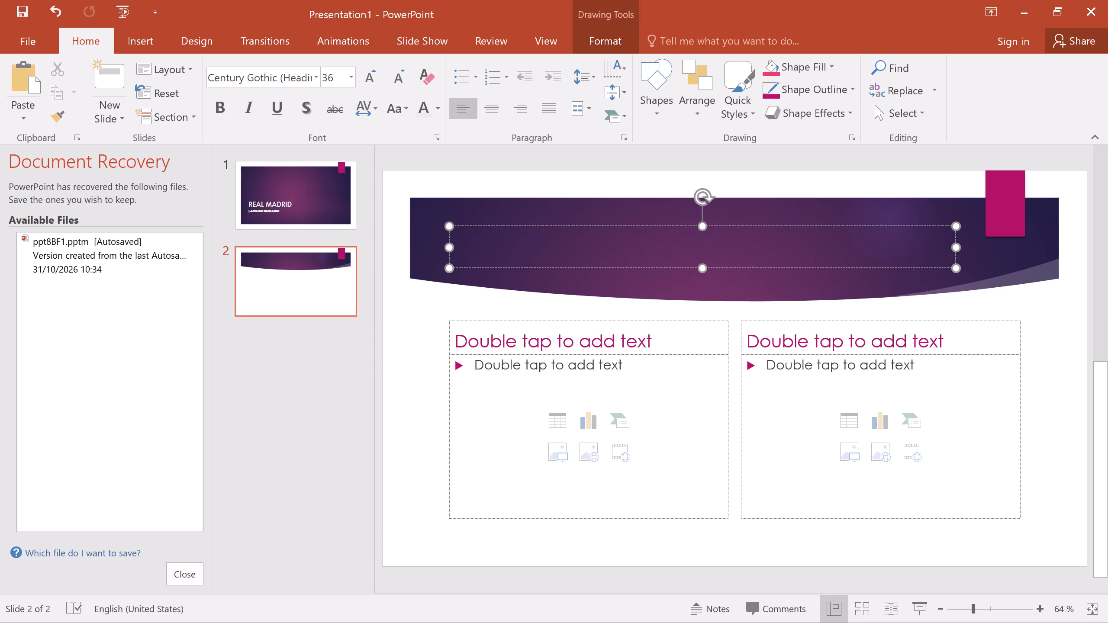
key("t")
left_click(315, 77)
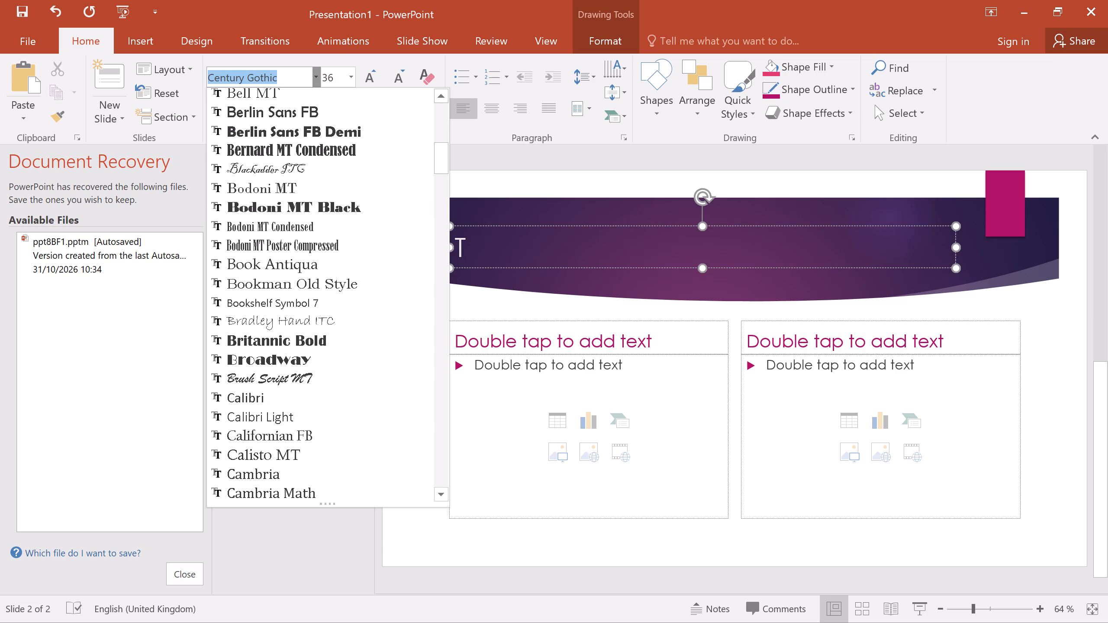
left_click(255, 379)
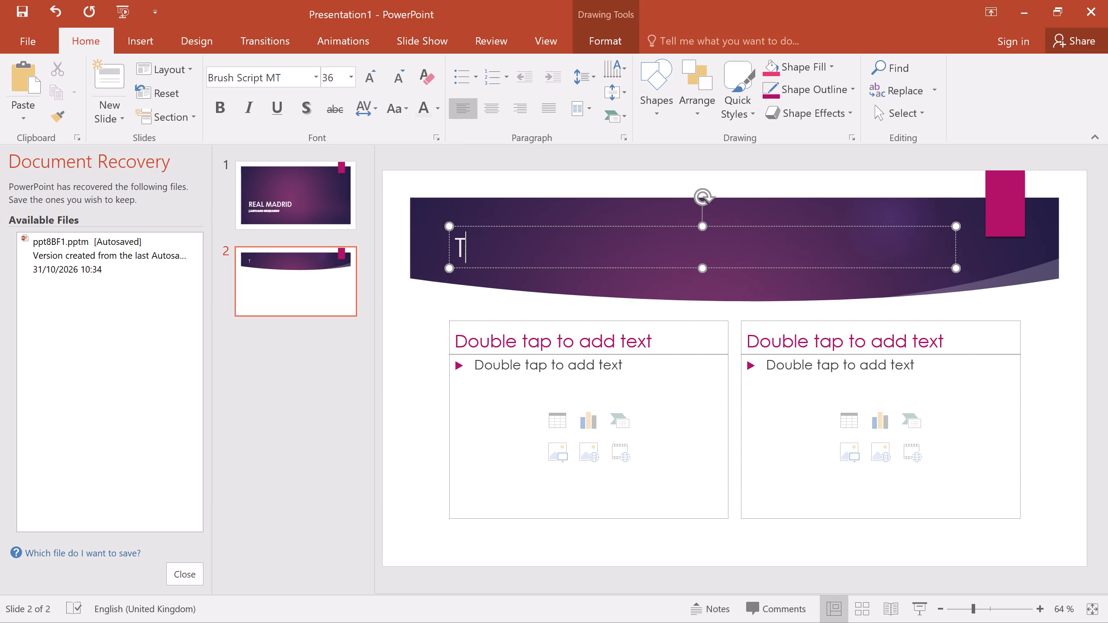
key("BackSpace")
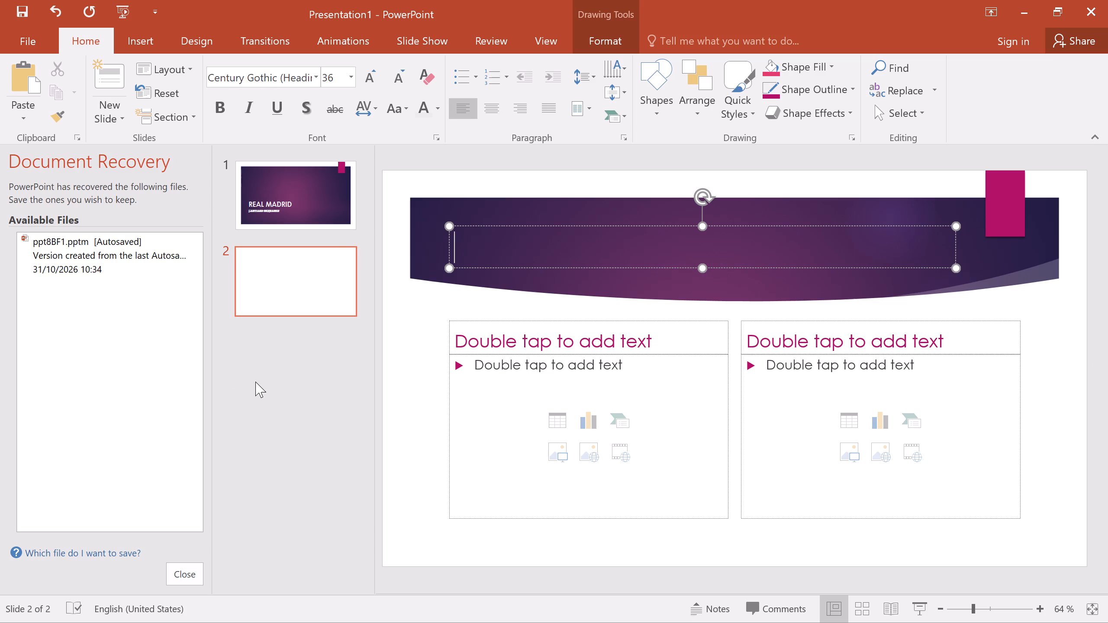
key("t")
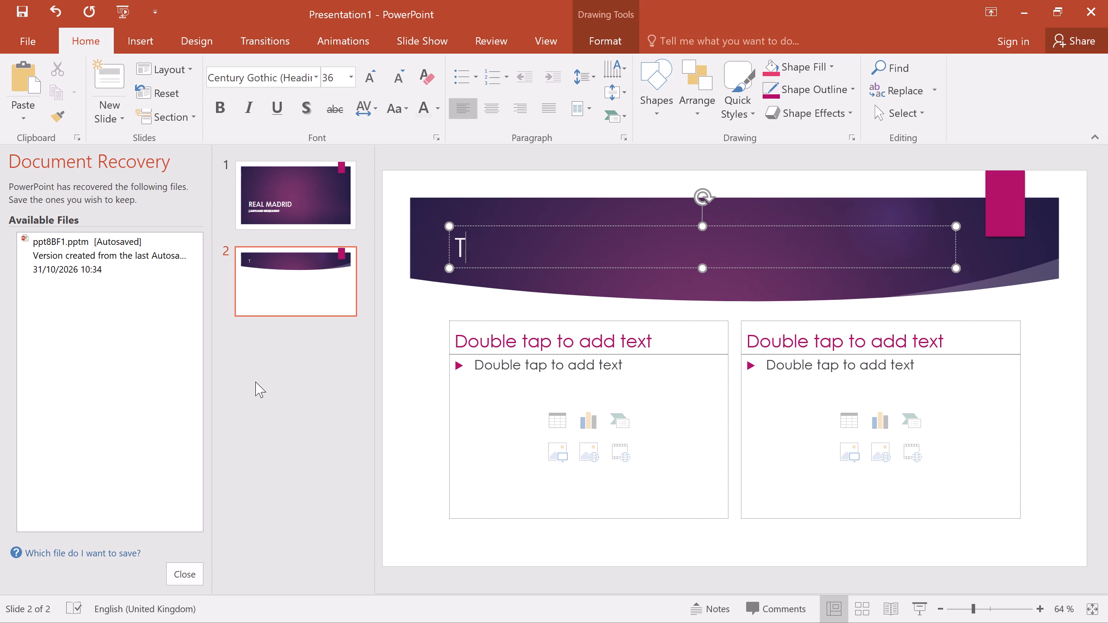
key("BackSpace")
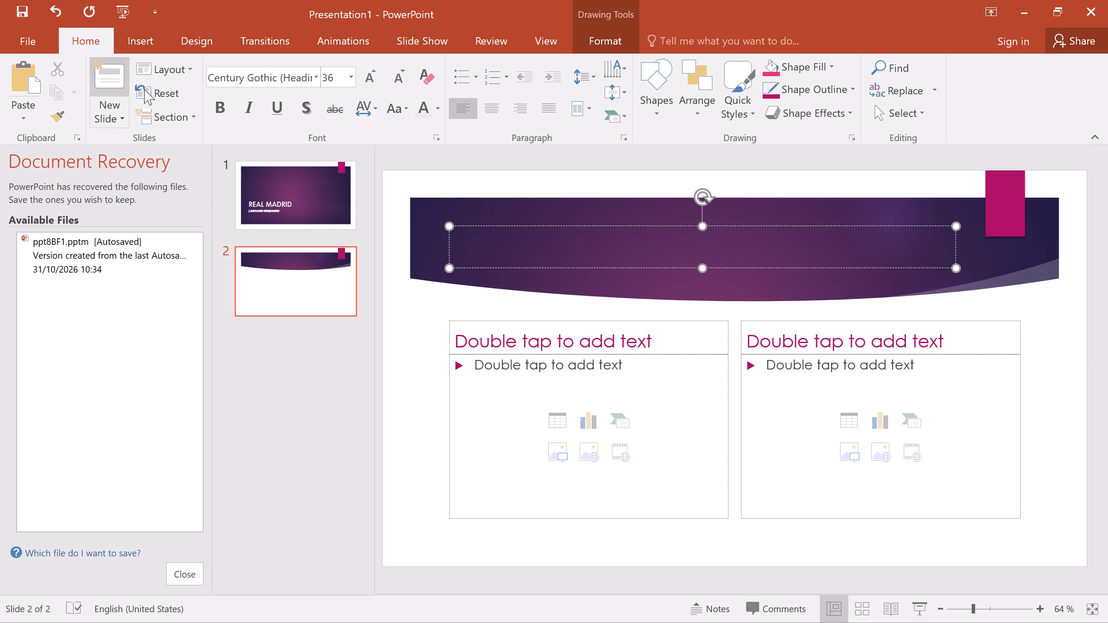
Enter THE BETNABEU in the Brush Script MT font as the title of the two-column comparison slide.
left_click(316, 75)
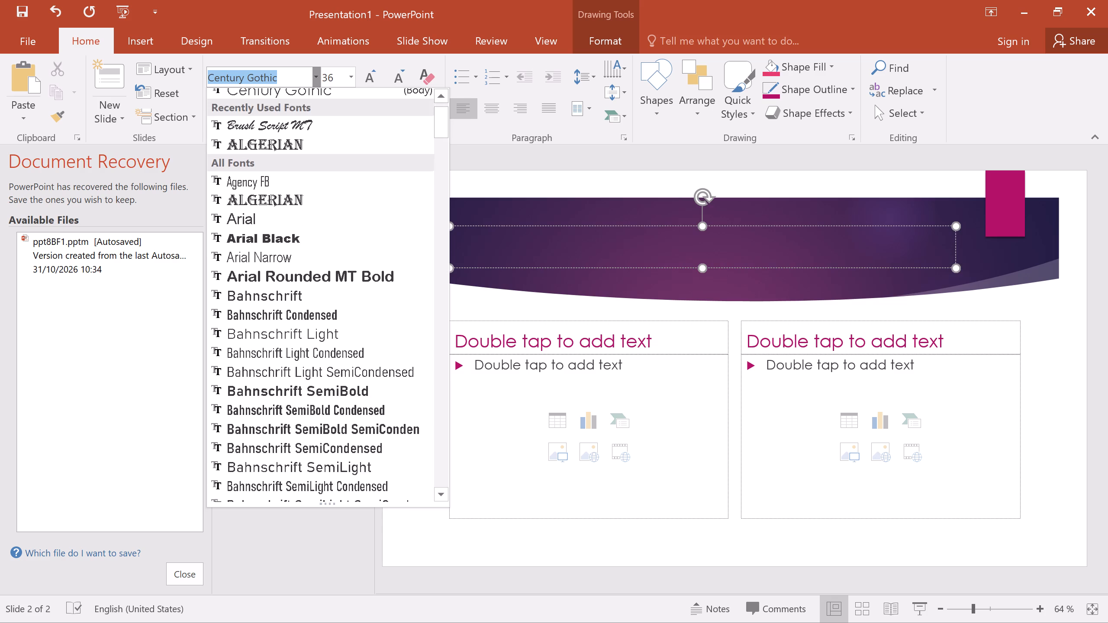
left_click(264, 133)
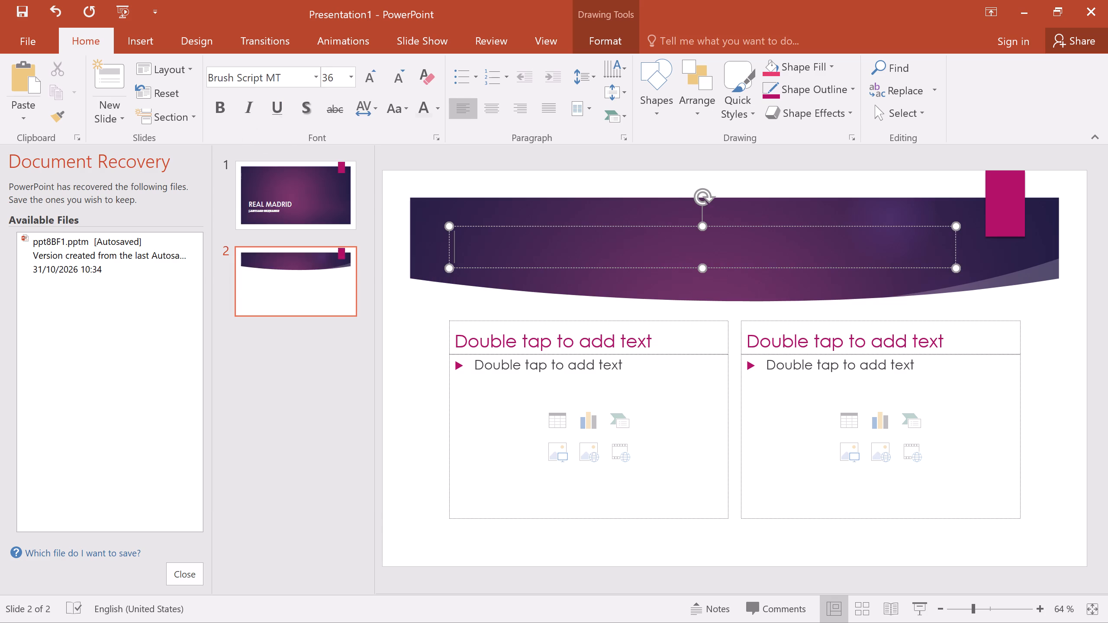
type("TH")
key("r")
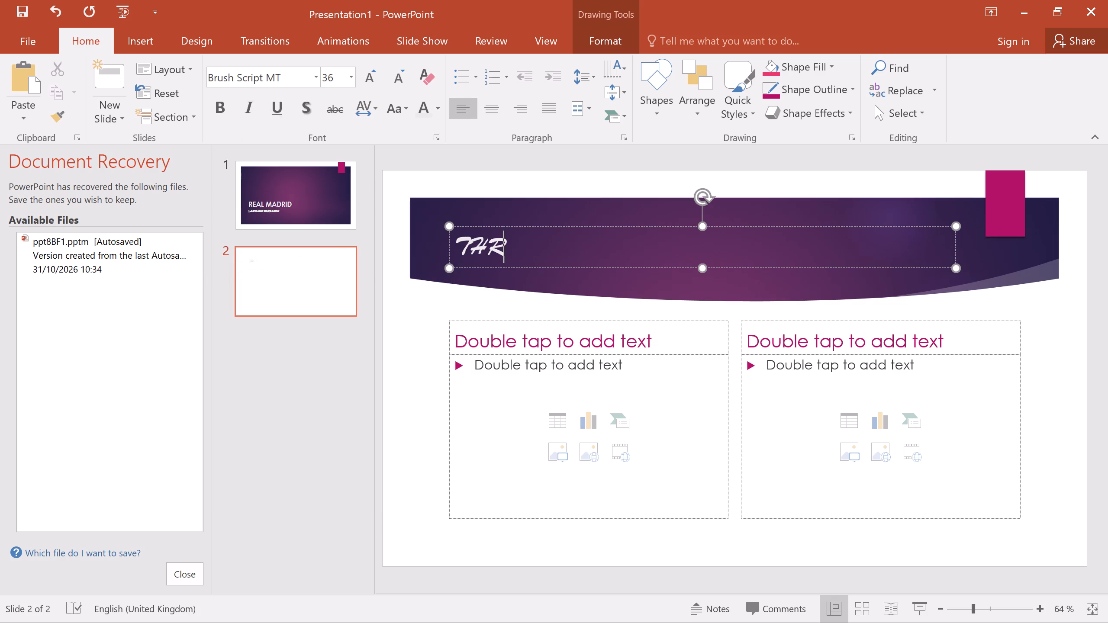
key("BackSpace")
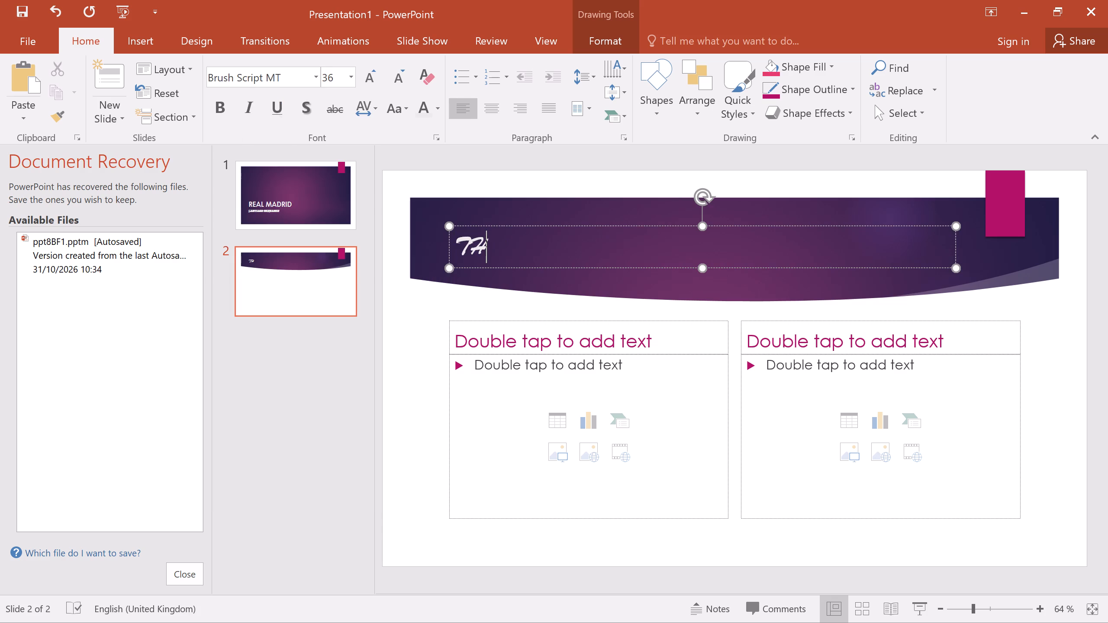
type("E BE")
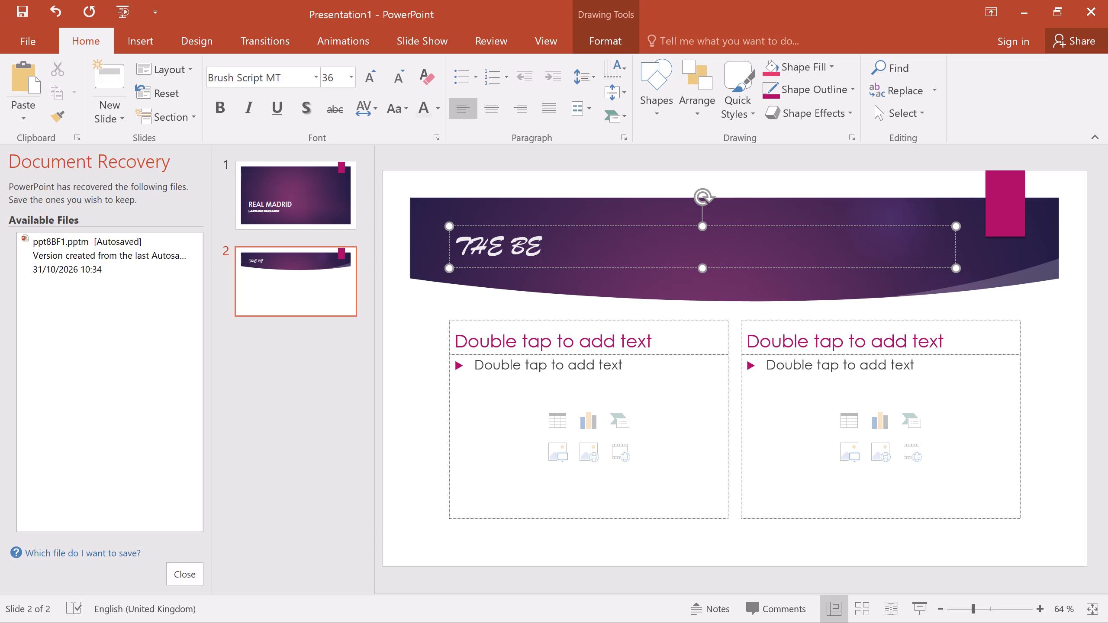
type("TNABE")
key("u")
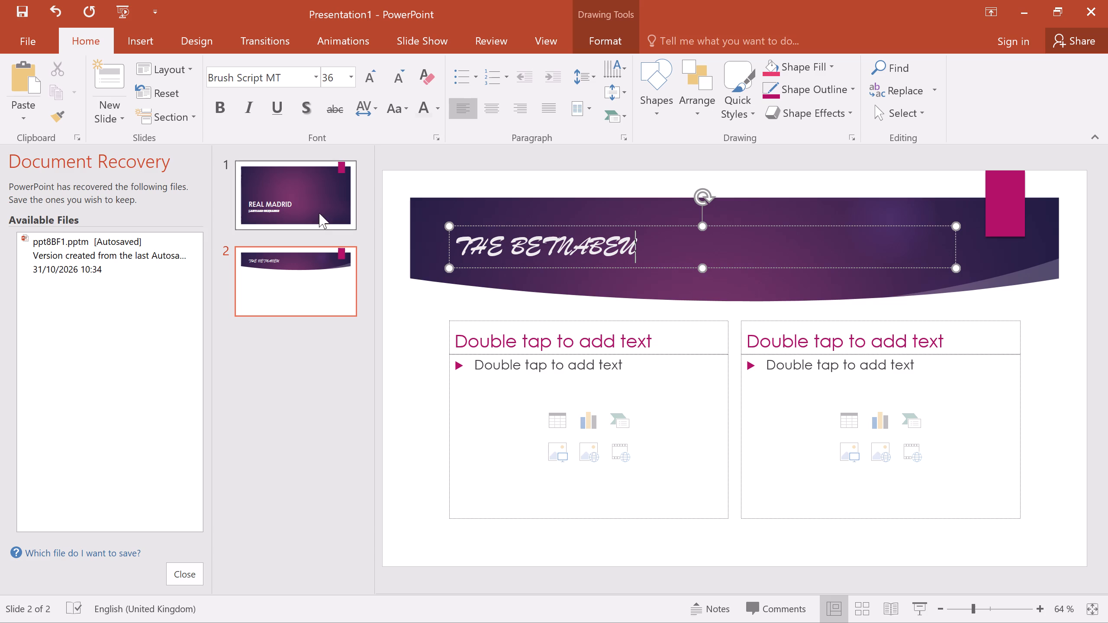
Enter DESCRIPTION as the heading of both columns on slide 2.
left_click(494, 330)
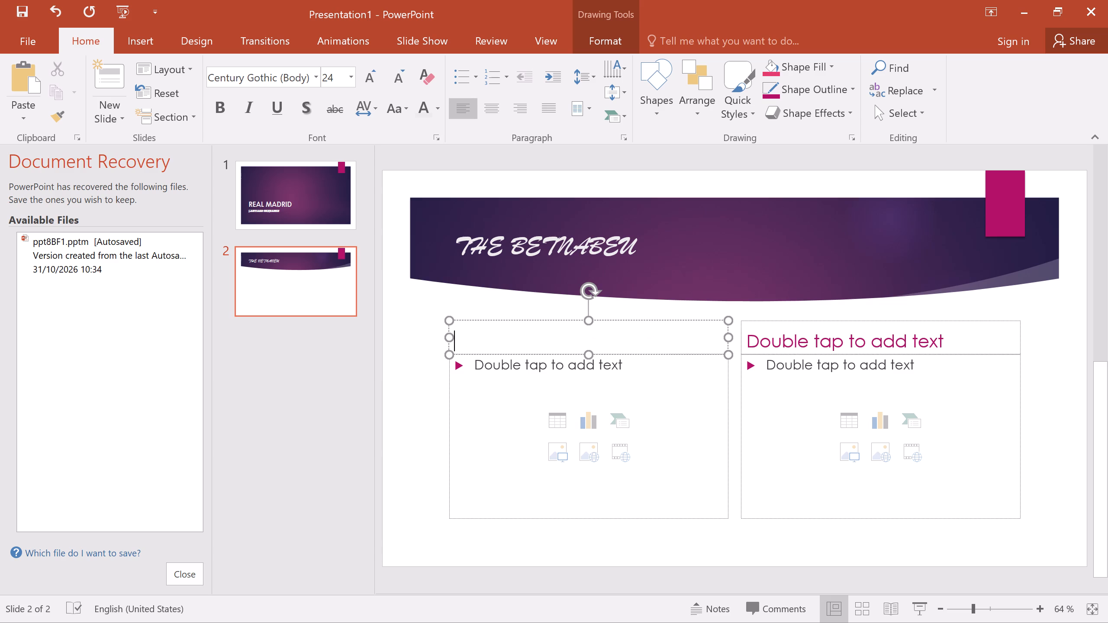
type("DESCRIPTIO")
key("n")
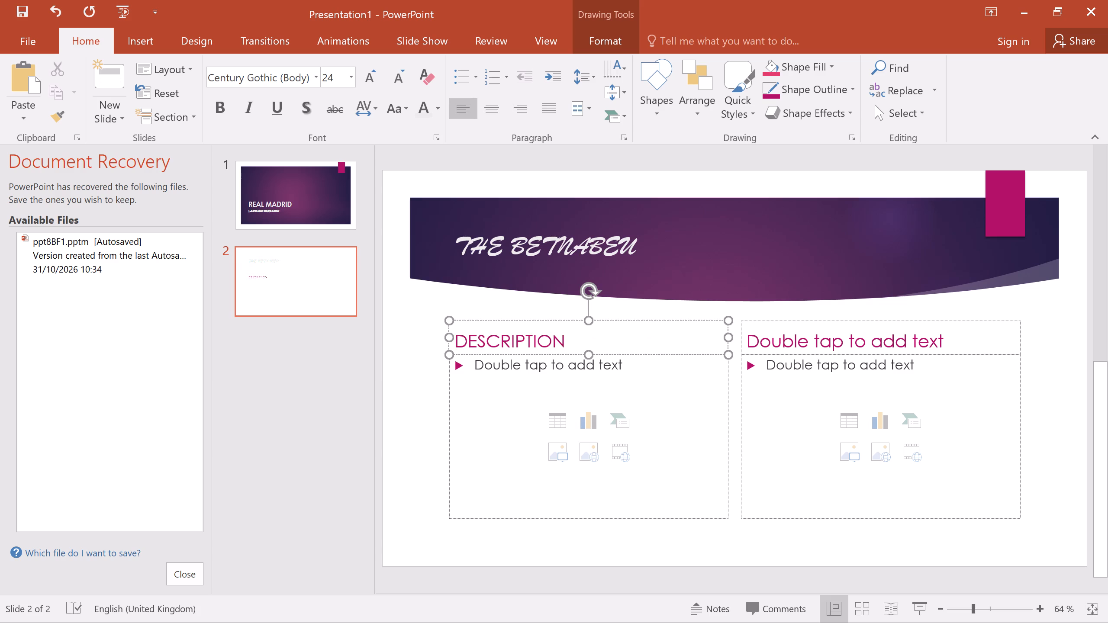
left_click(781, 337)
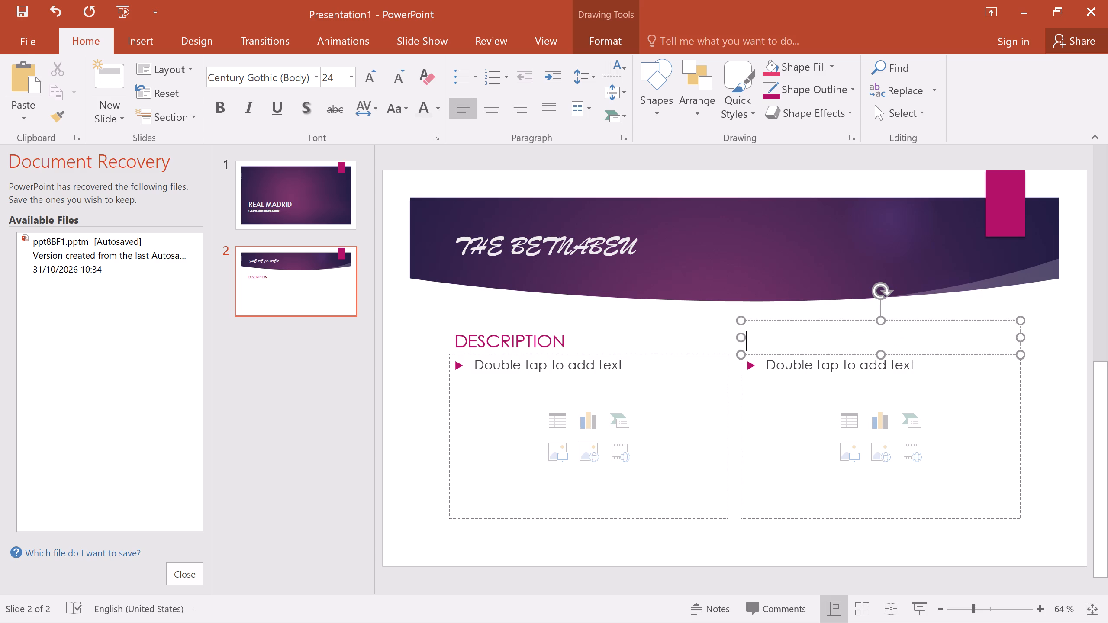
type("DESCRIPTIO")
key("n")
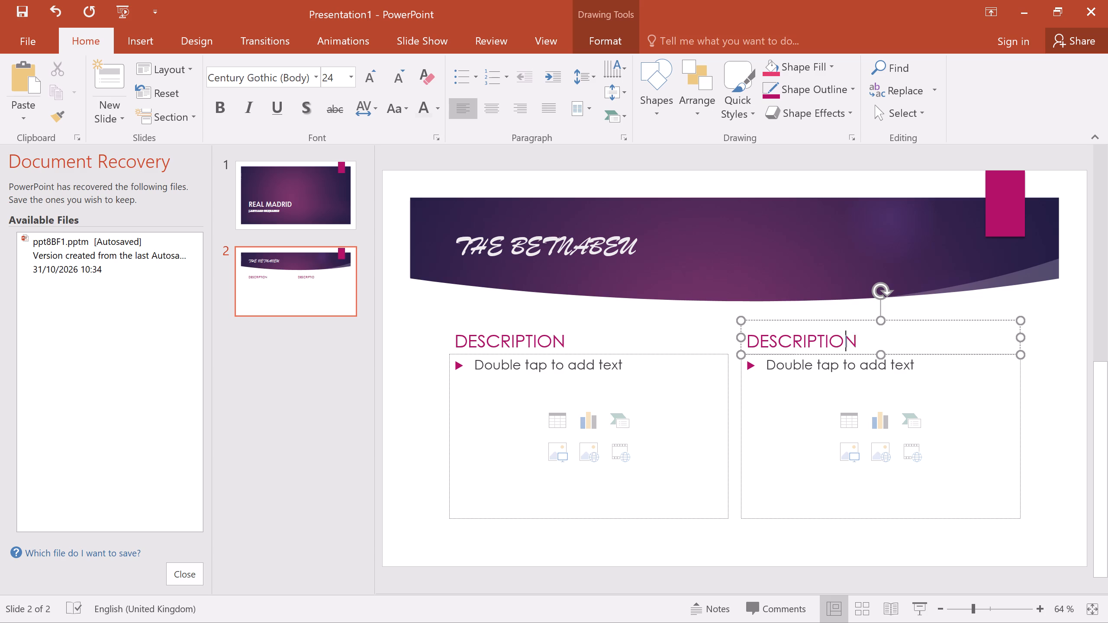
Enter LOCATION as a bullet under the first column's heading, in Freestyle Script at size 24.
left_click(650, 374)
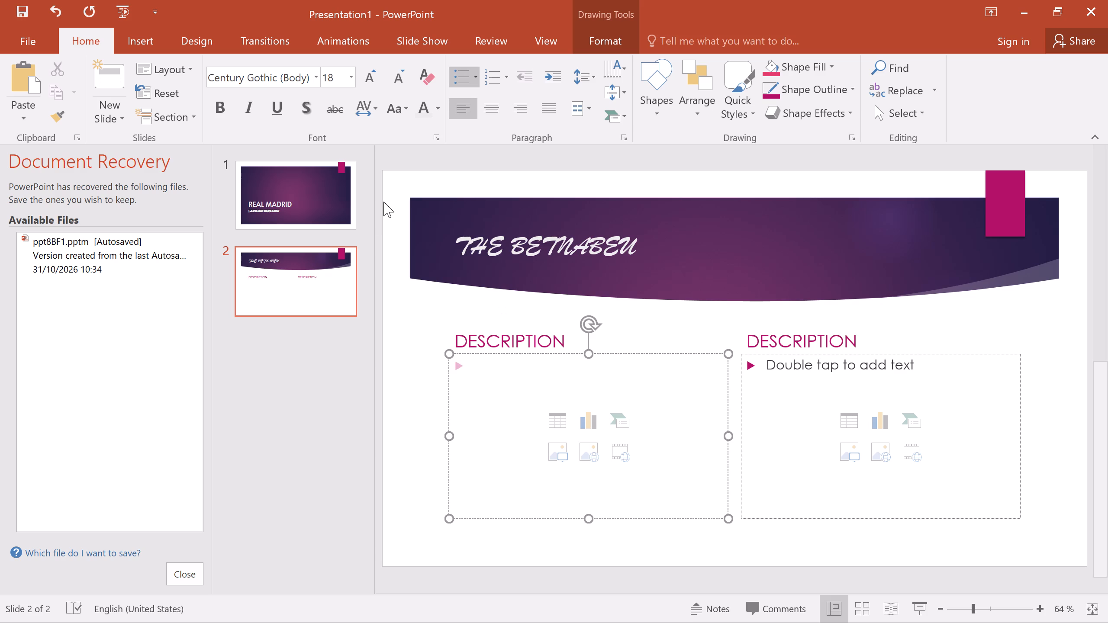
left_click(354, 73)
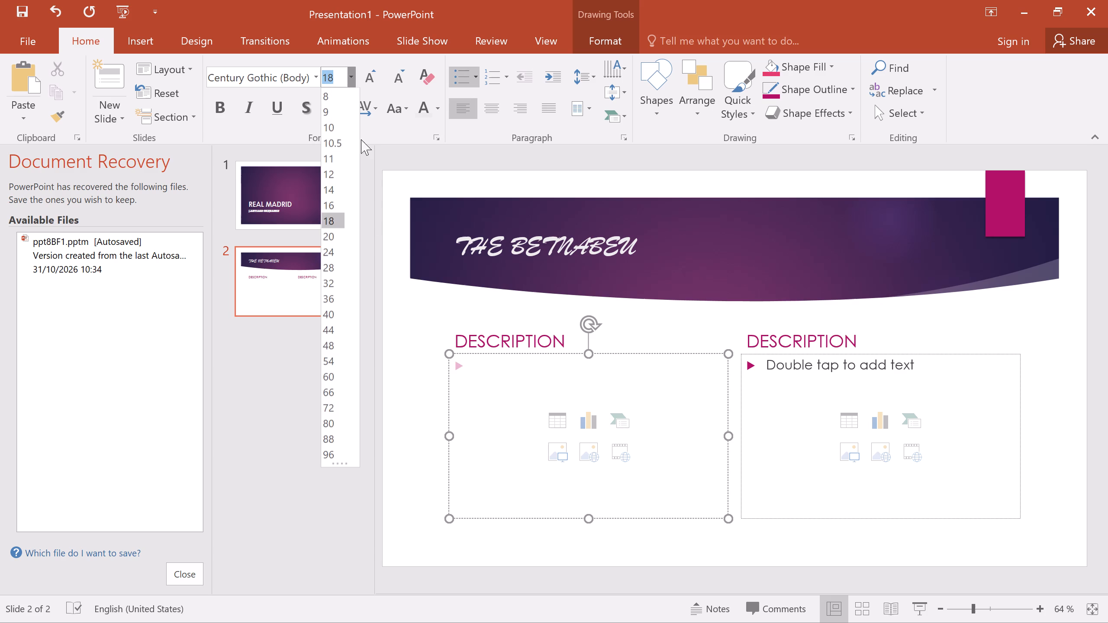
left_click(335, 253)
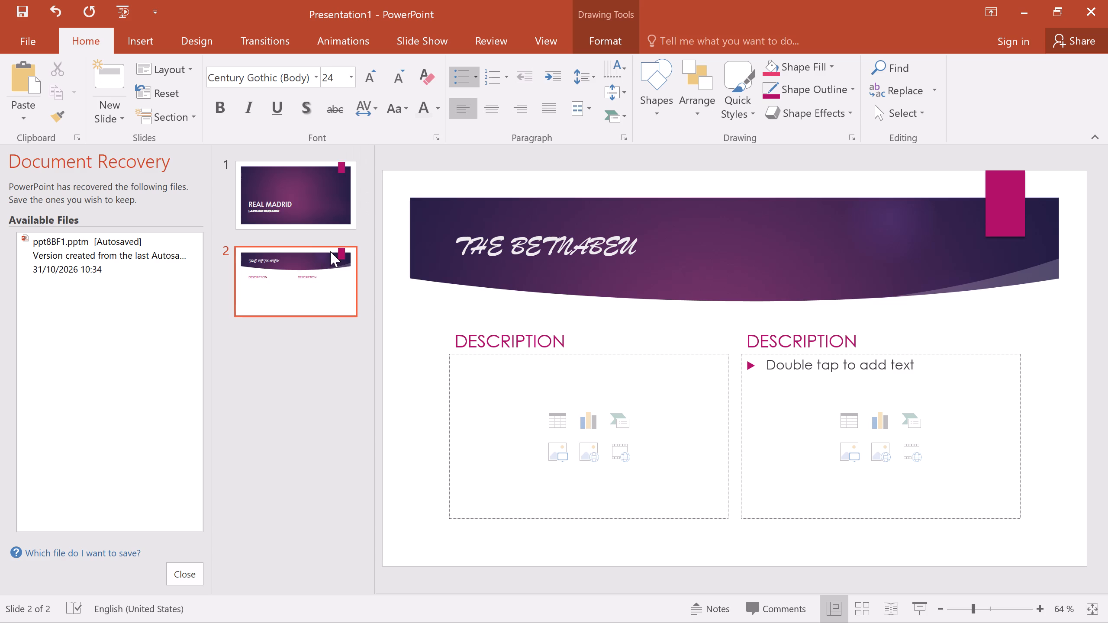
left_click(318, 73)
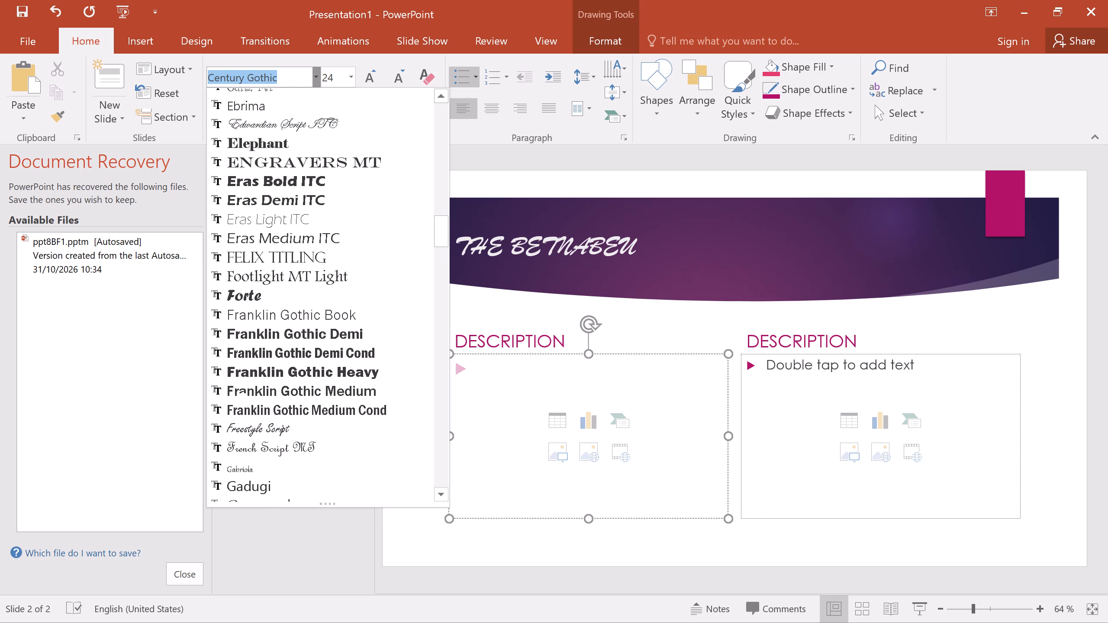
left_click(246, 418)
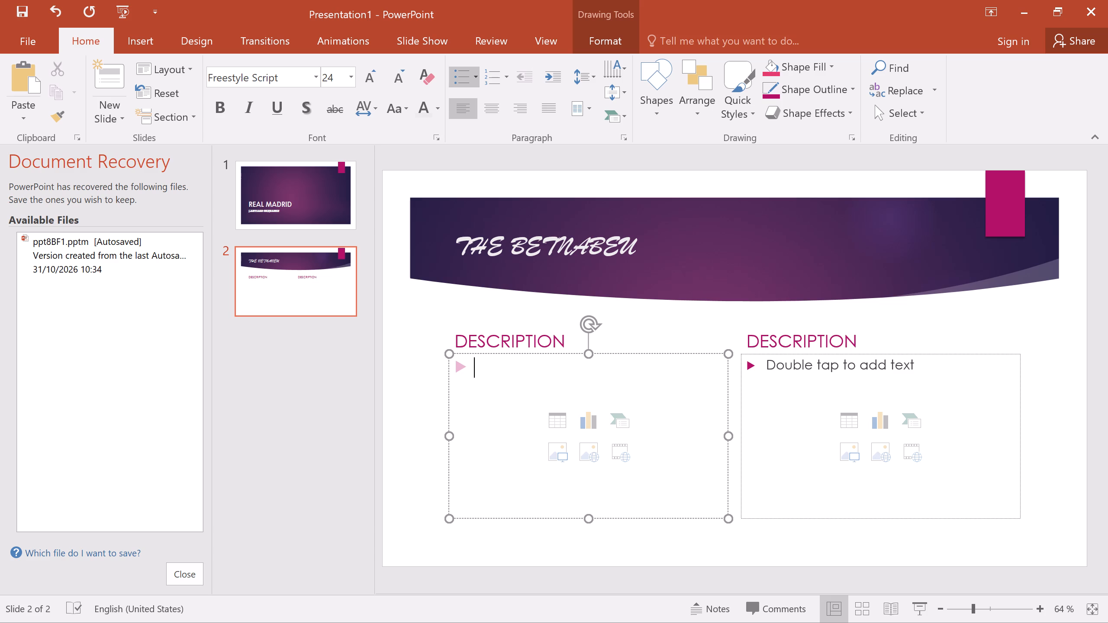
type("LO")
type("CATIO")
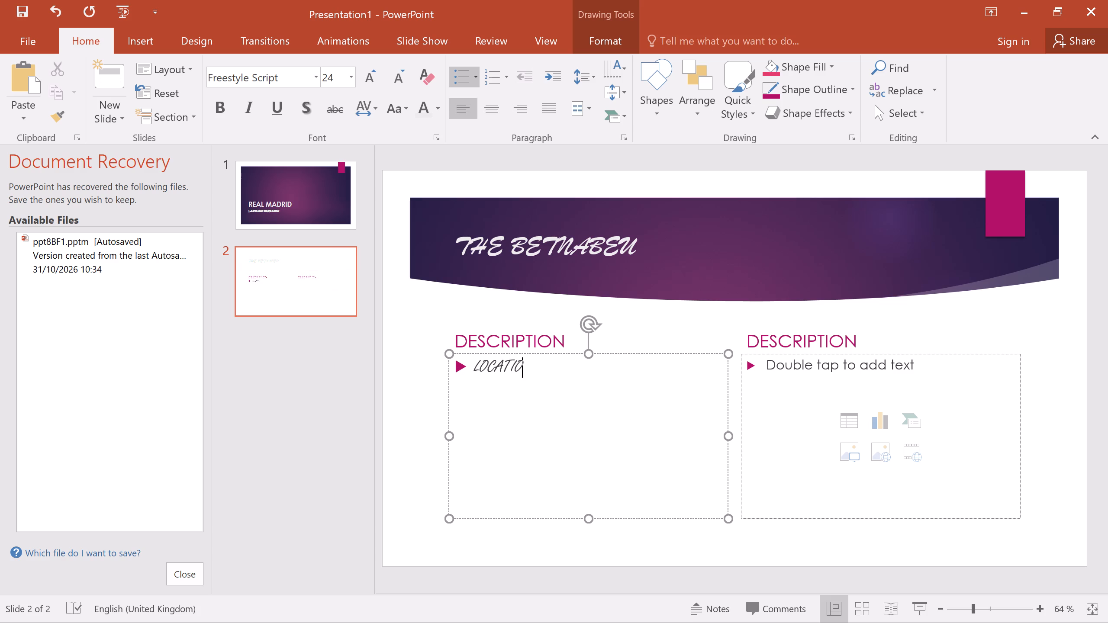
key("n")
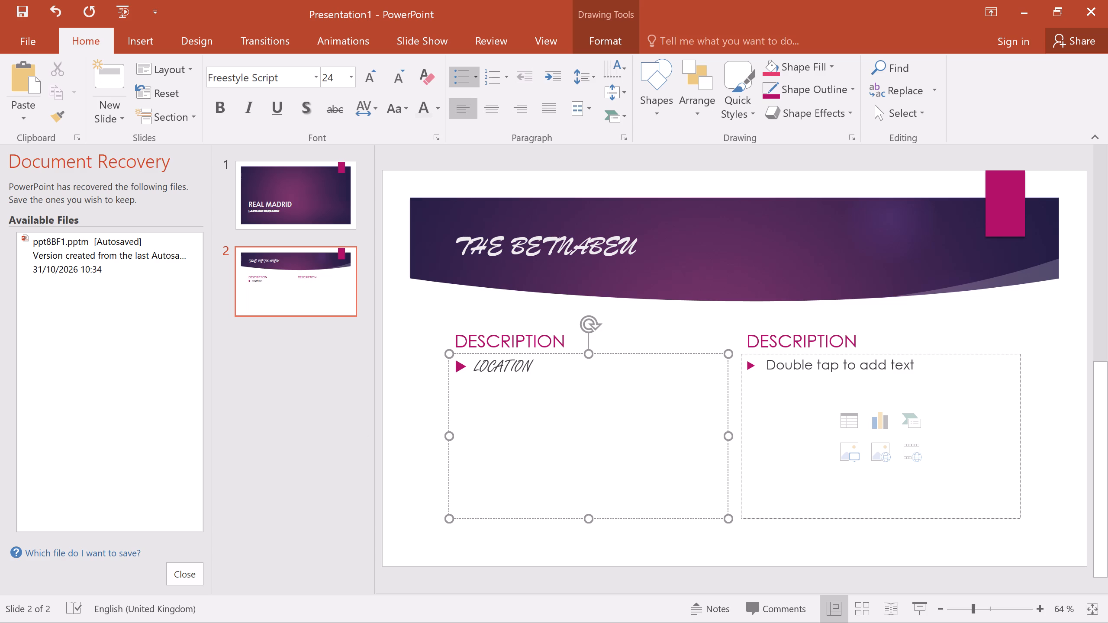
Enter MADRID SPAIN, 1947 and 78000 in Arial as separate bullets under the second column's heading on slide 2.
left_click(767, 364)
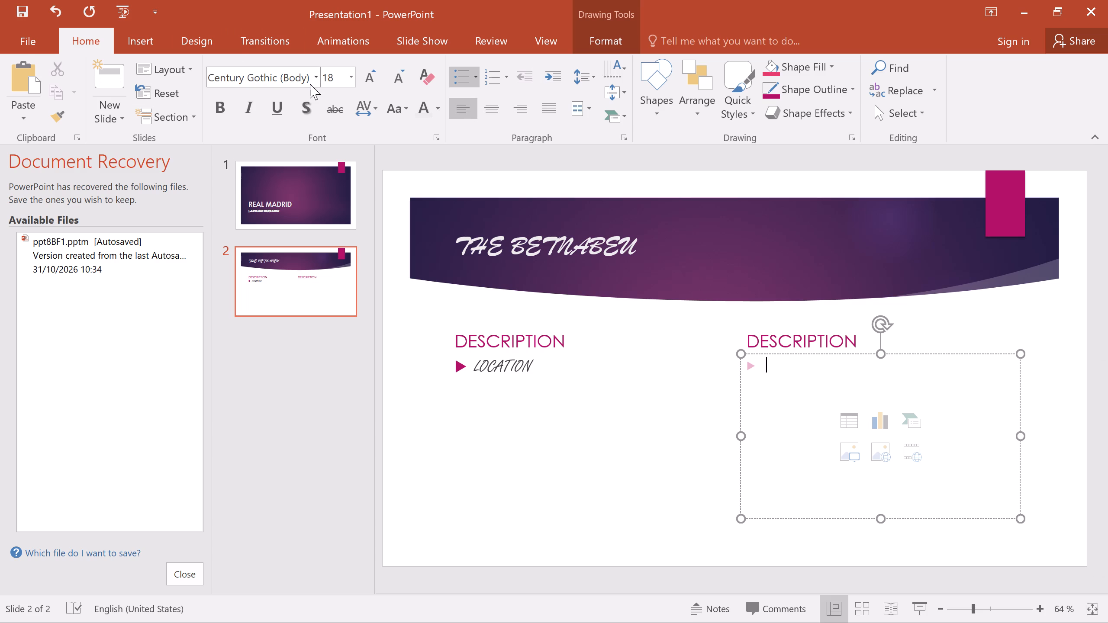
left_click(316, 74)
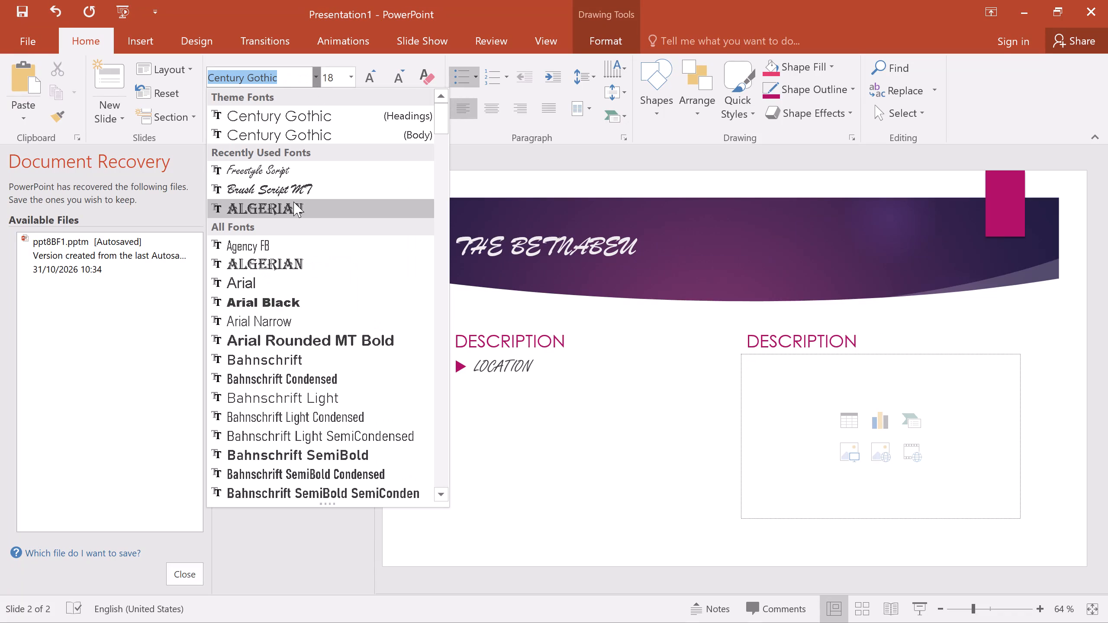
left_click(296, 281)
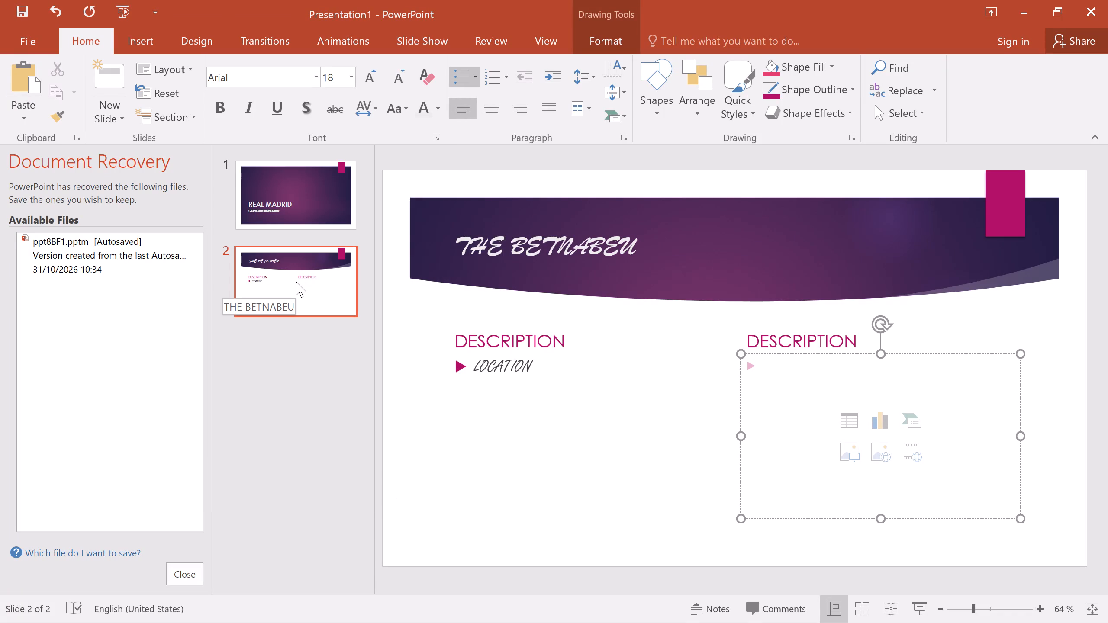
type("MADRID")
key("space")
type("SPAI")
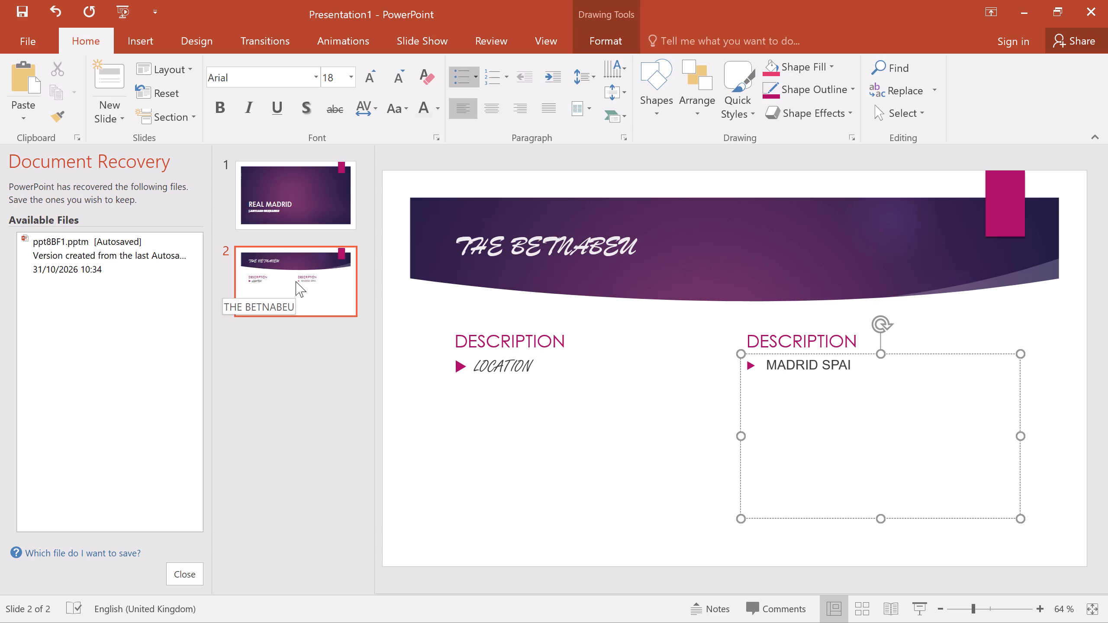
key("n")
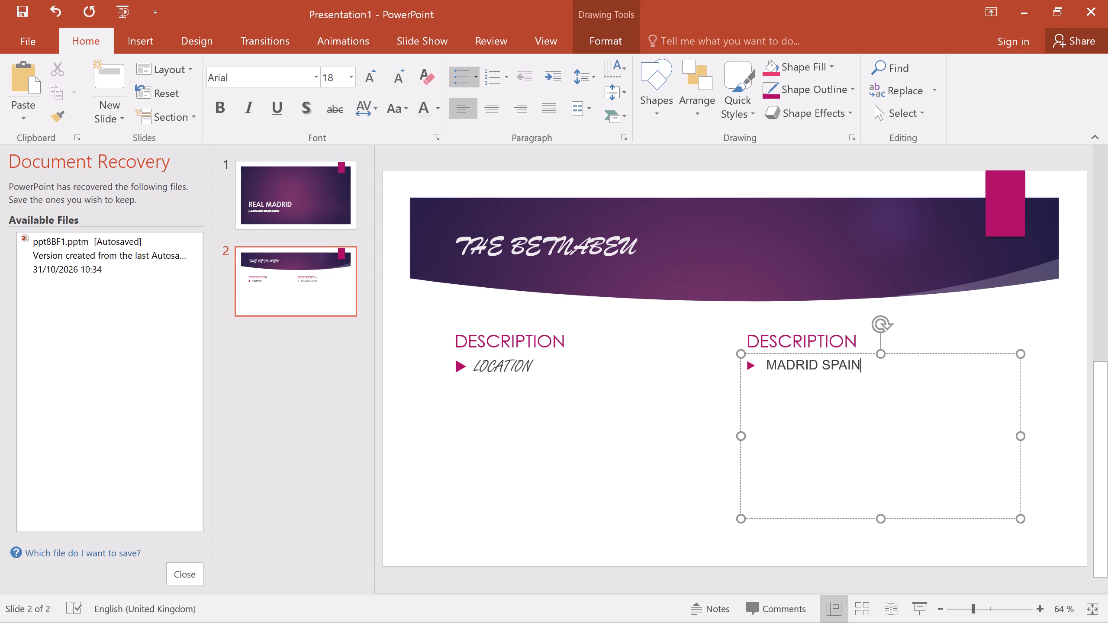
key("Return")
type("19")
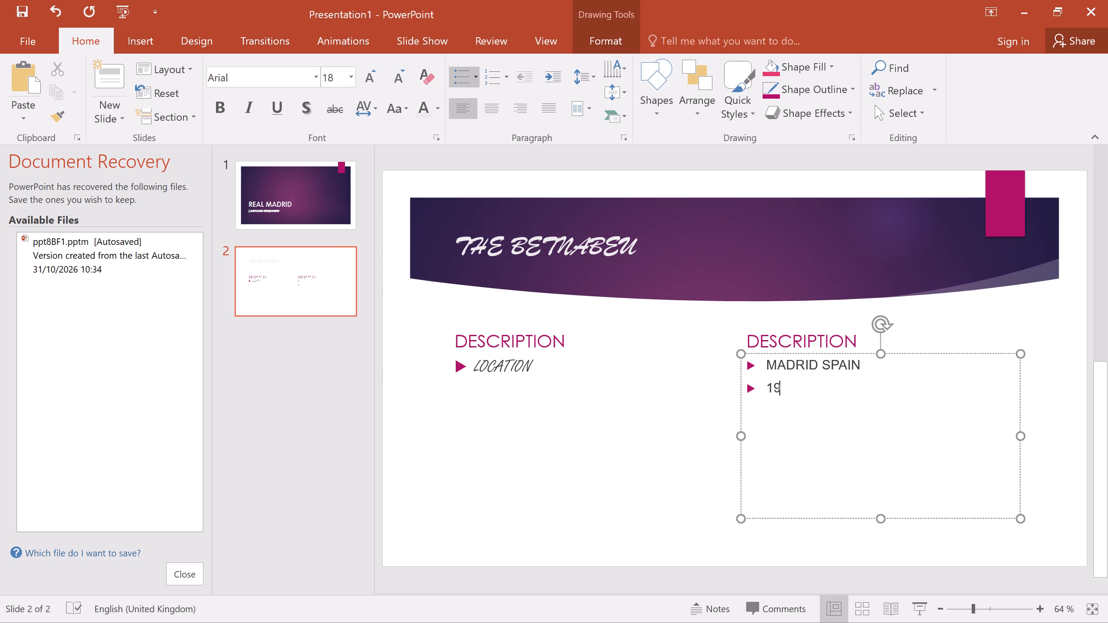
key("4")
key("7")
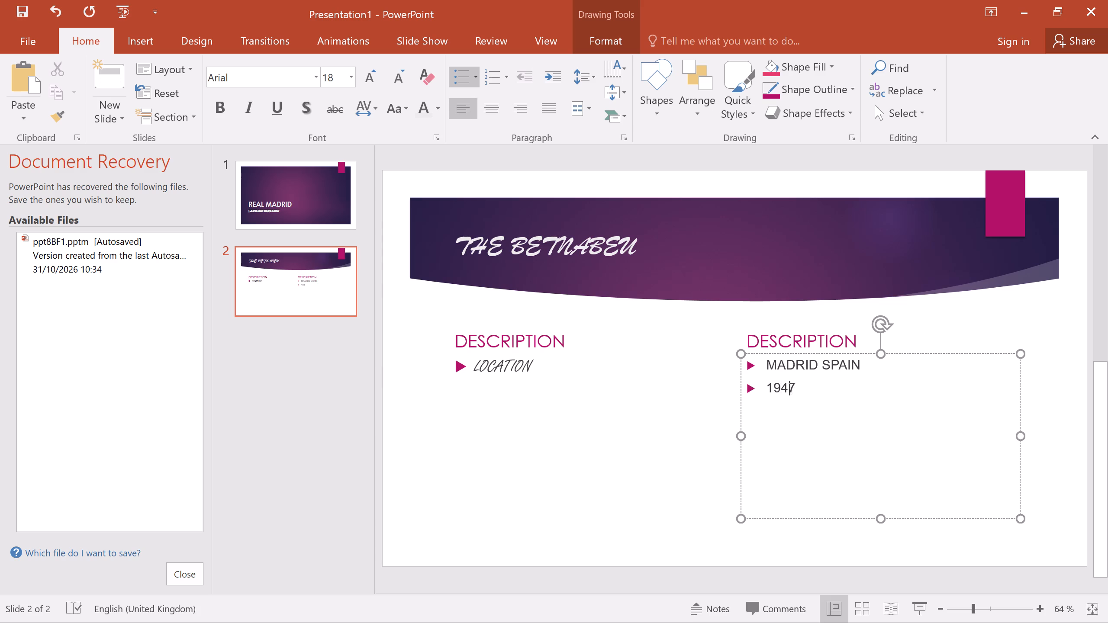
key("Return")
key("7")
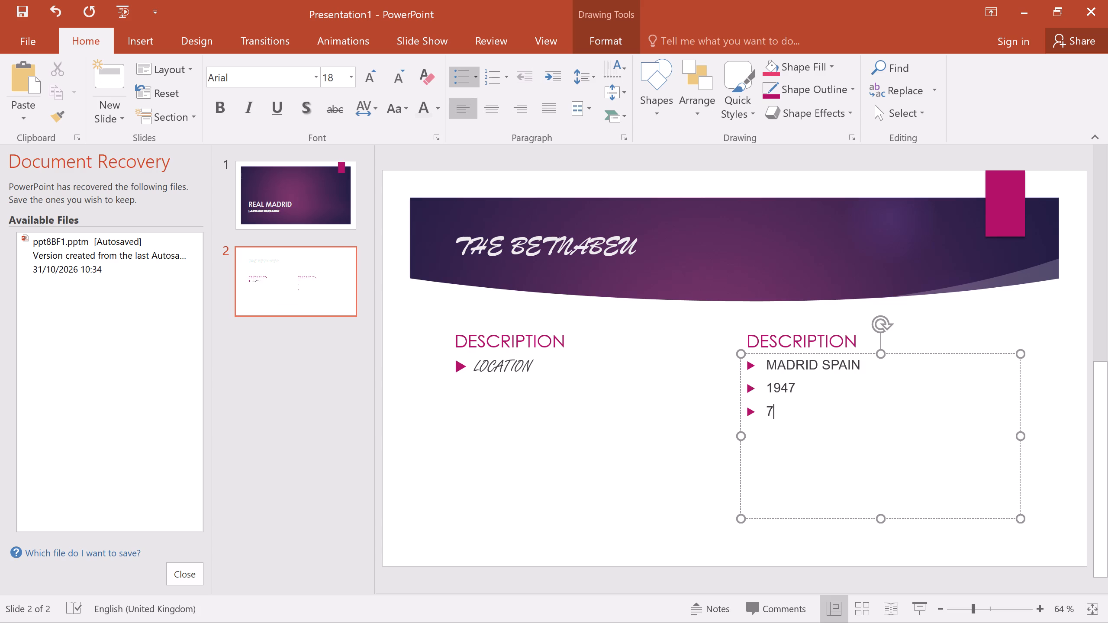
type("8000")
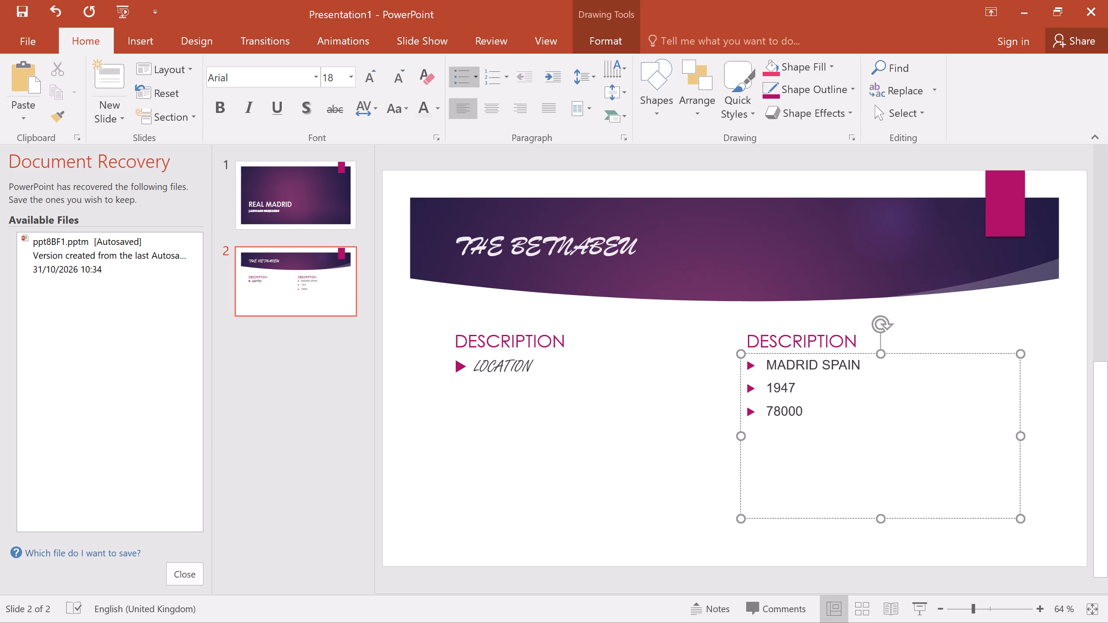
key("Return")
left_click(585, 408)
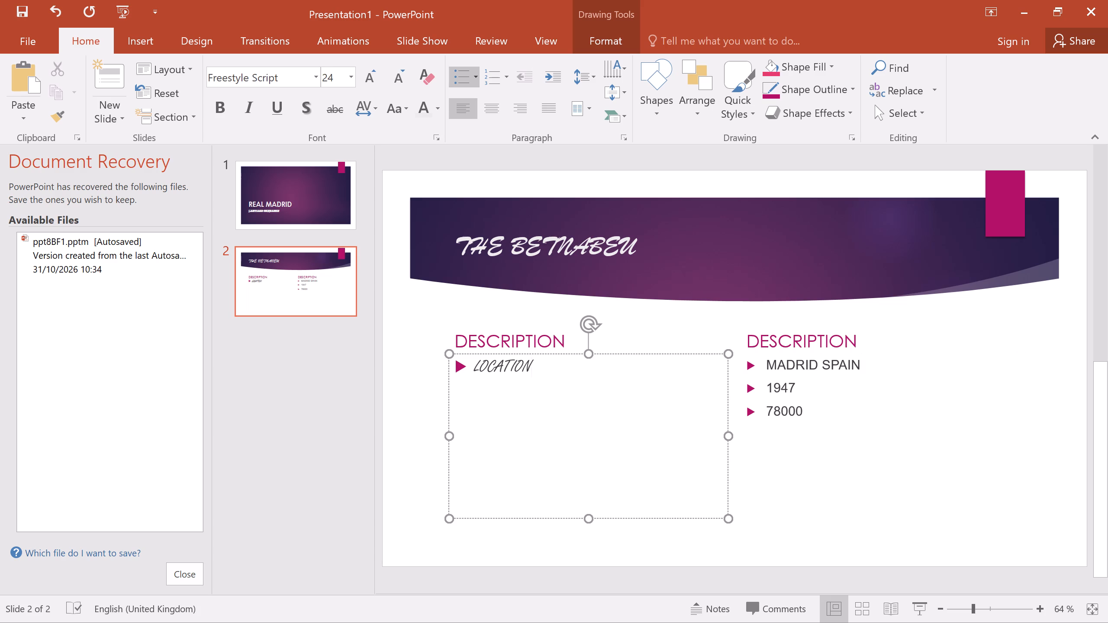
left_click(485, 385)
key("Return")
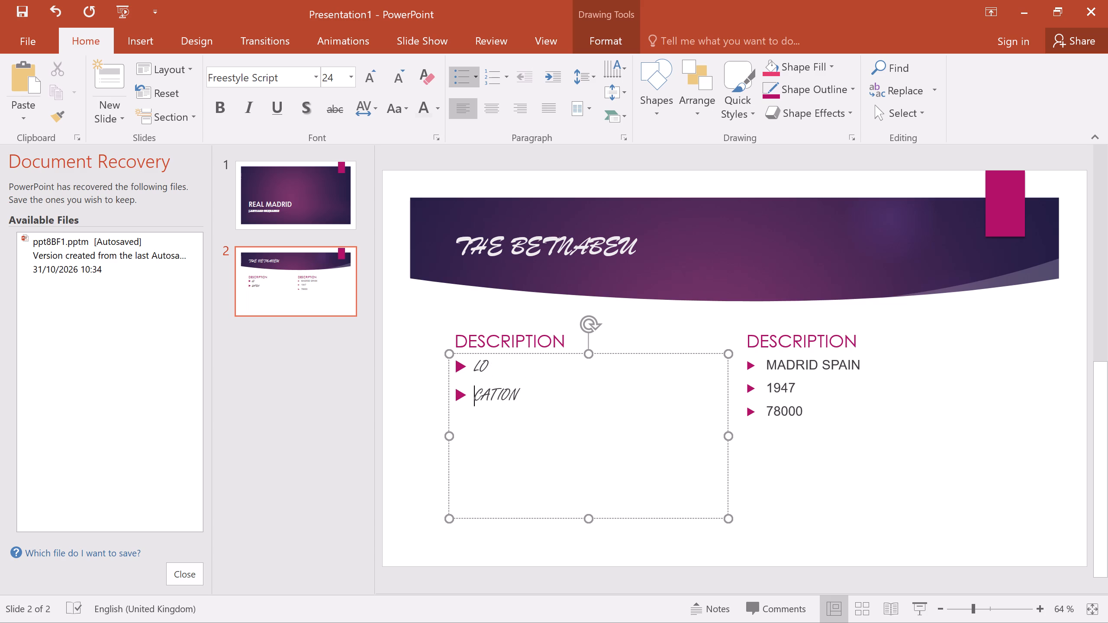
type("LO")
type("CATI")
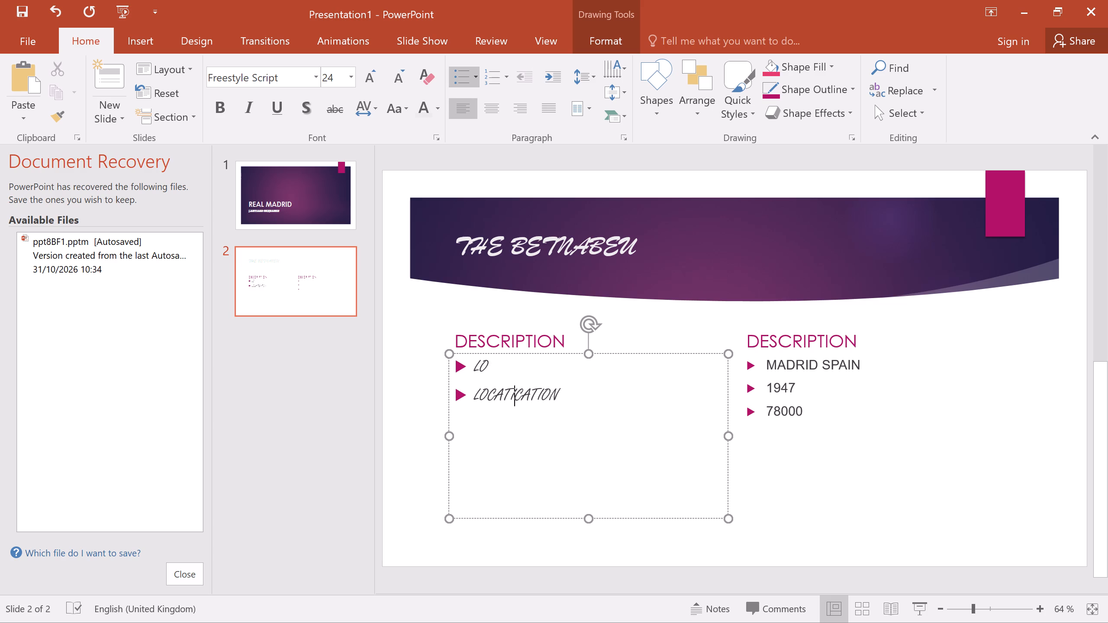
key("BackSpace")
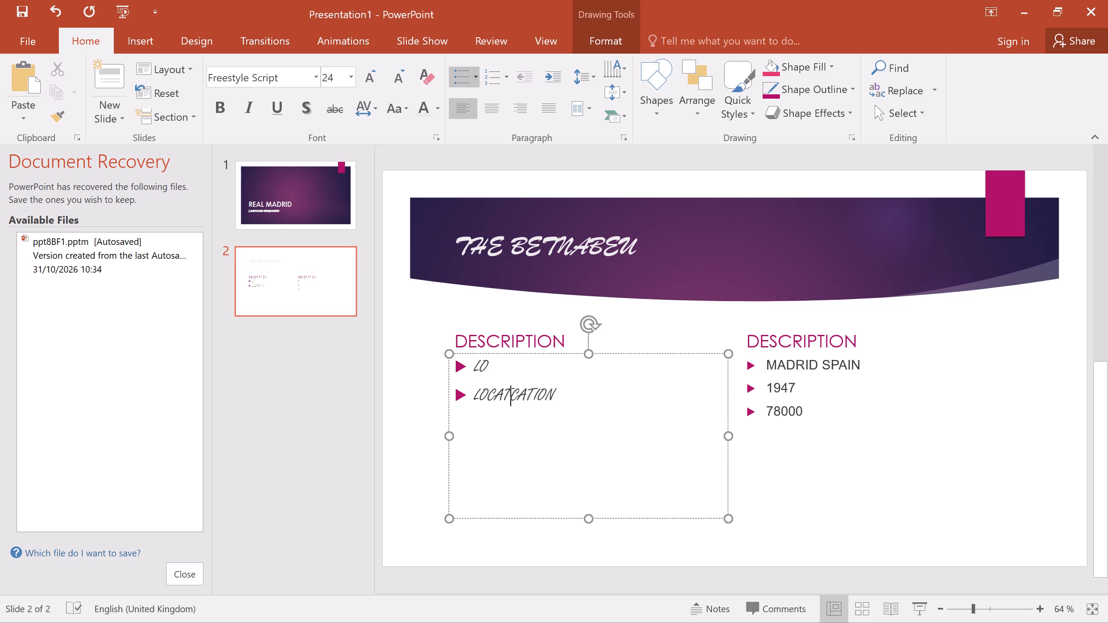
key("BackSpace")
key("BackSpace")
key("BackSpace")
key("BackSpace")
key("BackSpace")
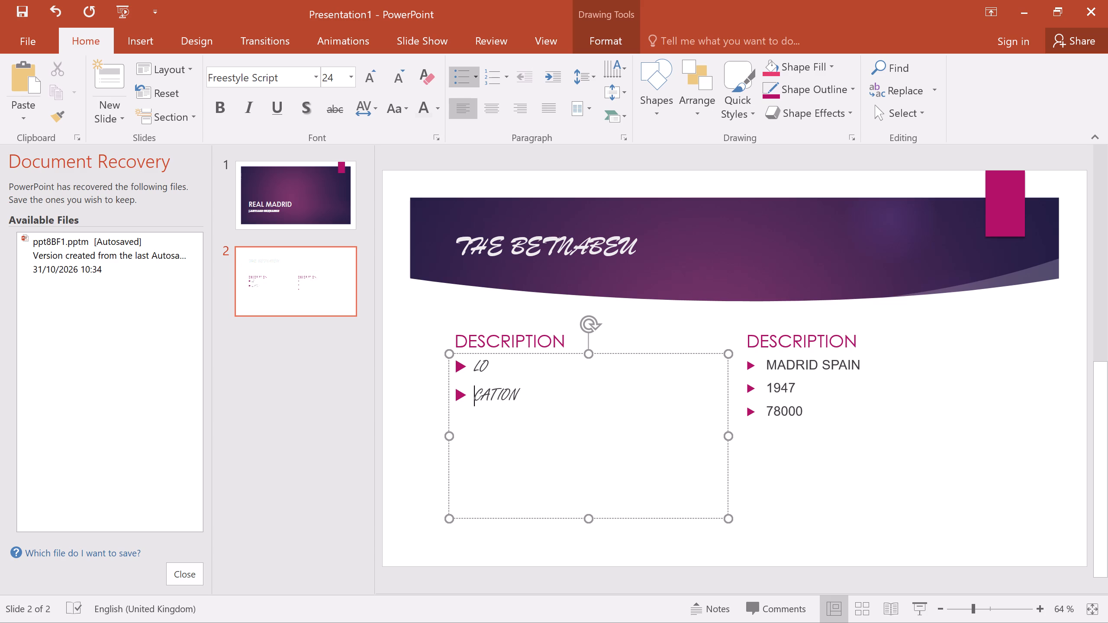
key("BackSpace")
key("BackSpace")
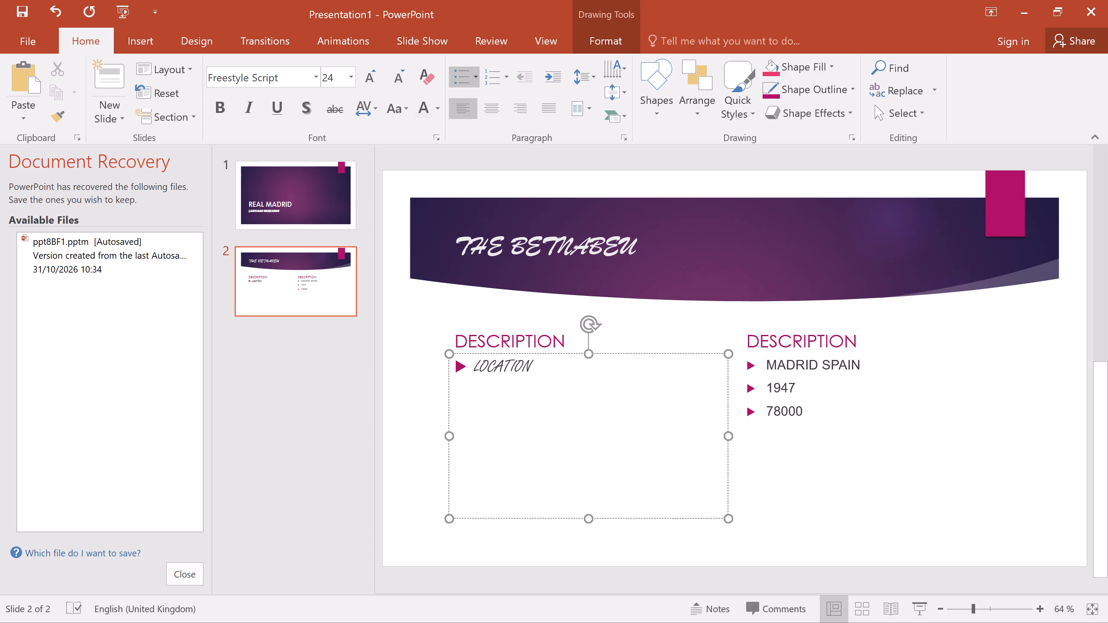
Add OPENED and CAPACITY as bullets below LOCATION in the first column of slide 2.
left_click(545, 363)
key("Return")
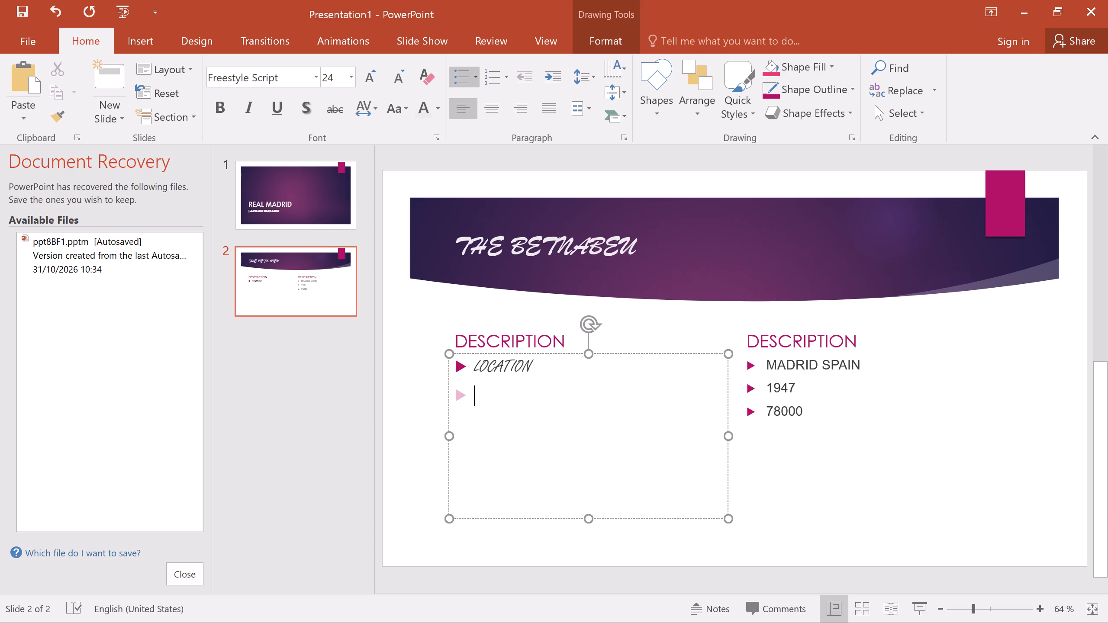
type("OPENED")
key("Return")
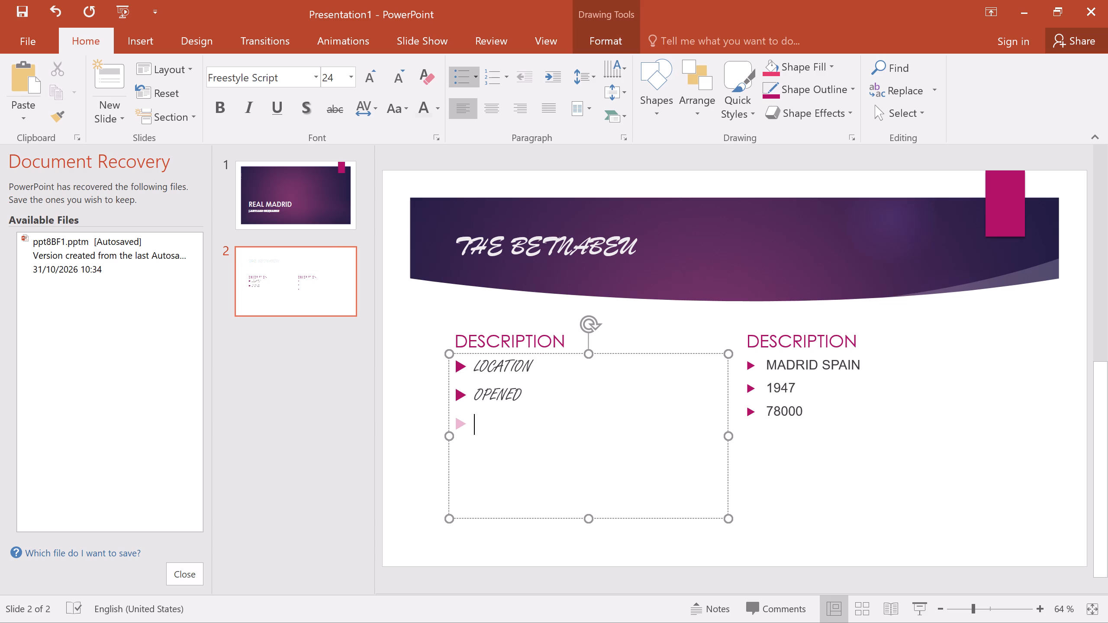
type("CAPACITY")
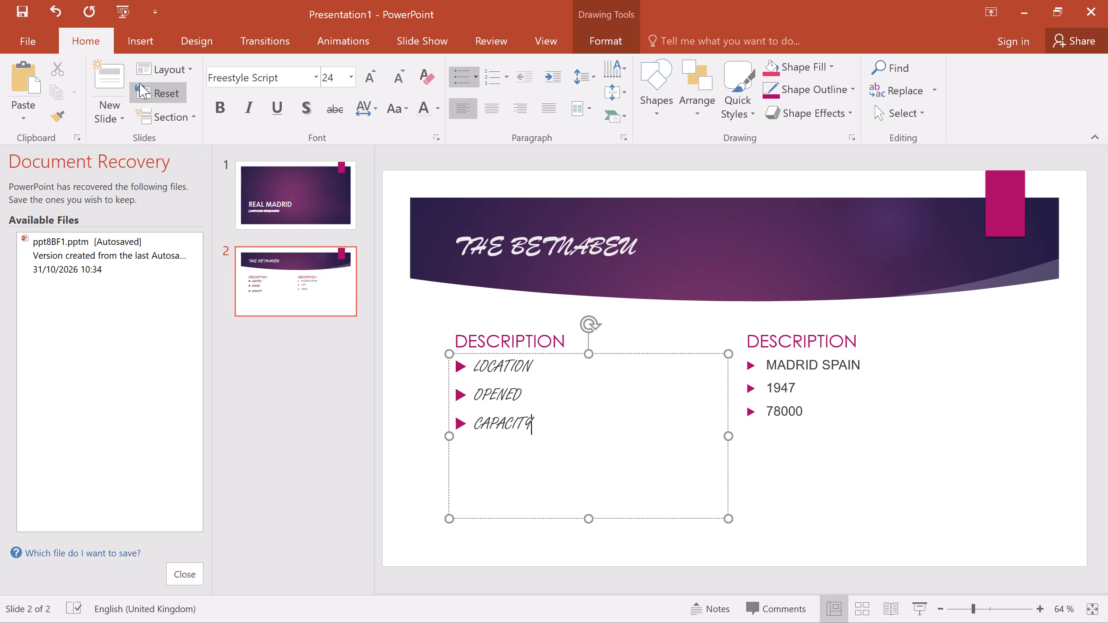
Insert a new slide after slide 2 with the Content with Caption layout.
left_click(122, 117)
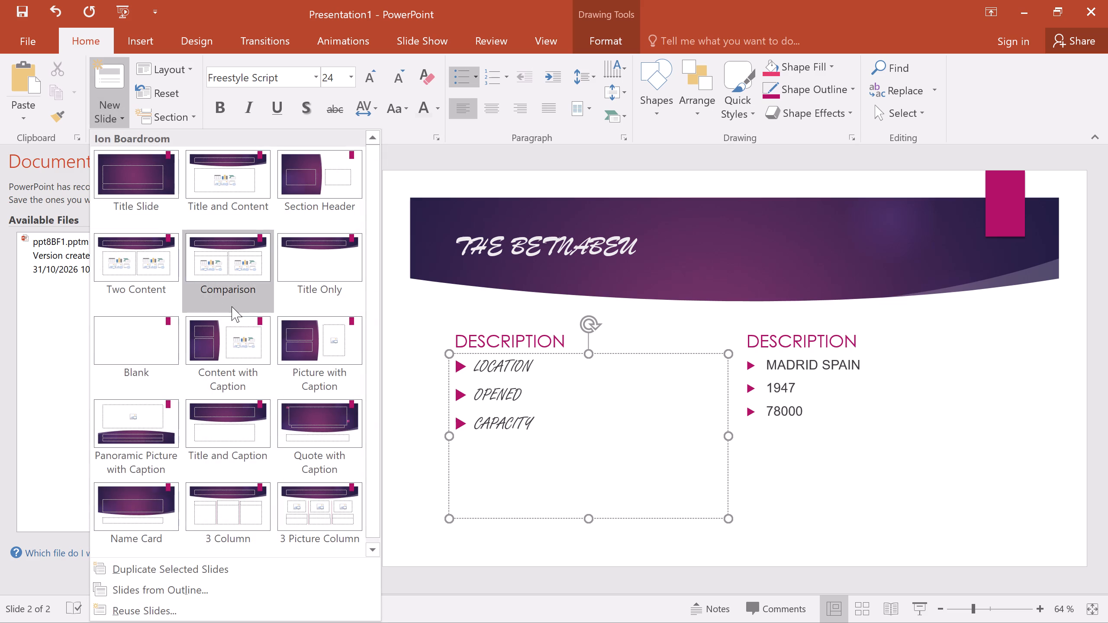
left_click(257, 331)
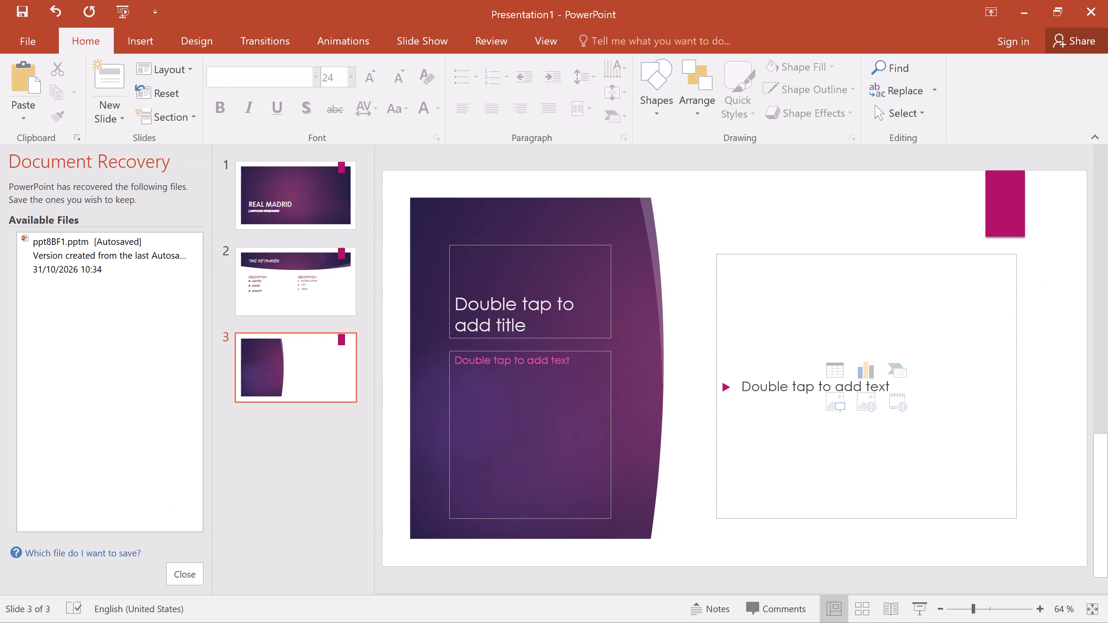
Open the title placeholder of slide 3 for text entry.
left_click(519, 316)
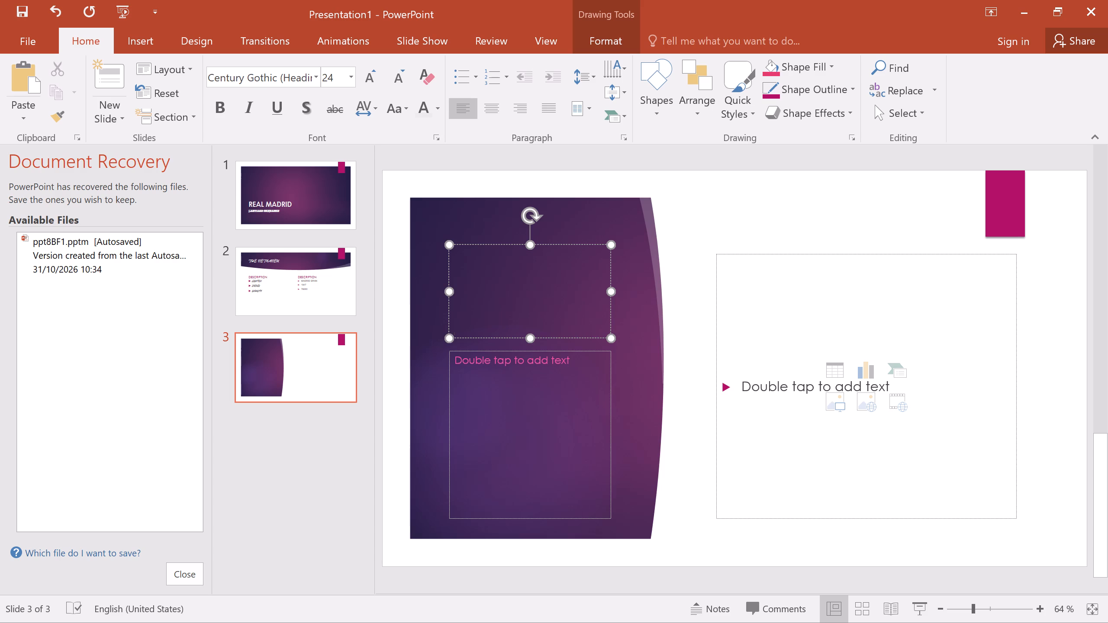
left_click(519, 316)
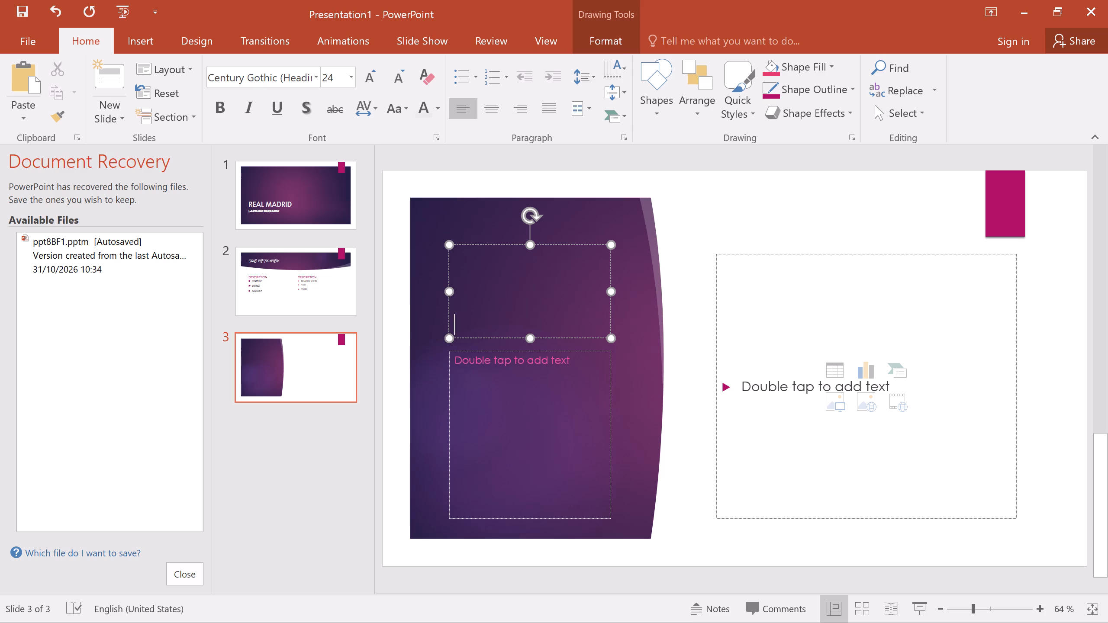
left_click(519, 316)
left_click(519, 316)
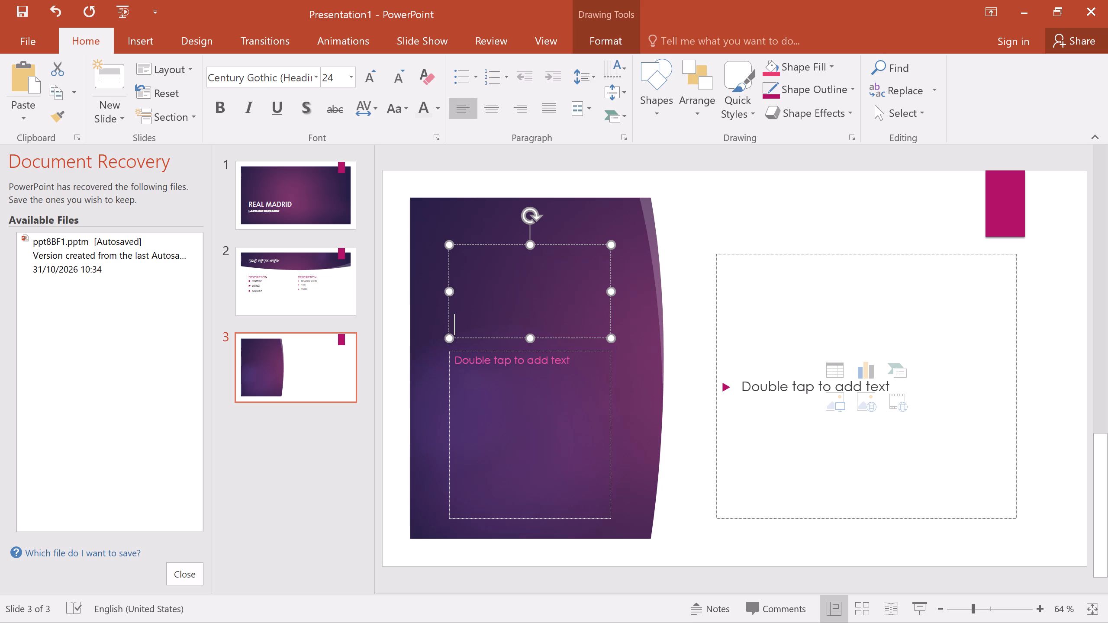
left_click(519, 316)
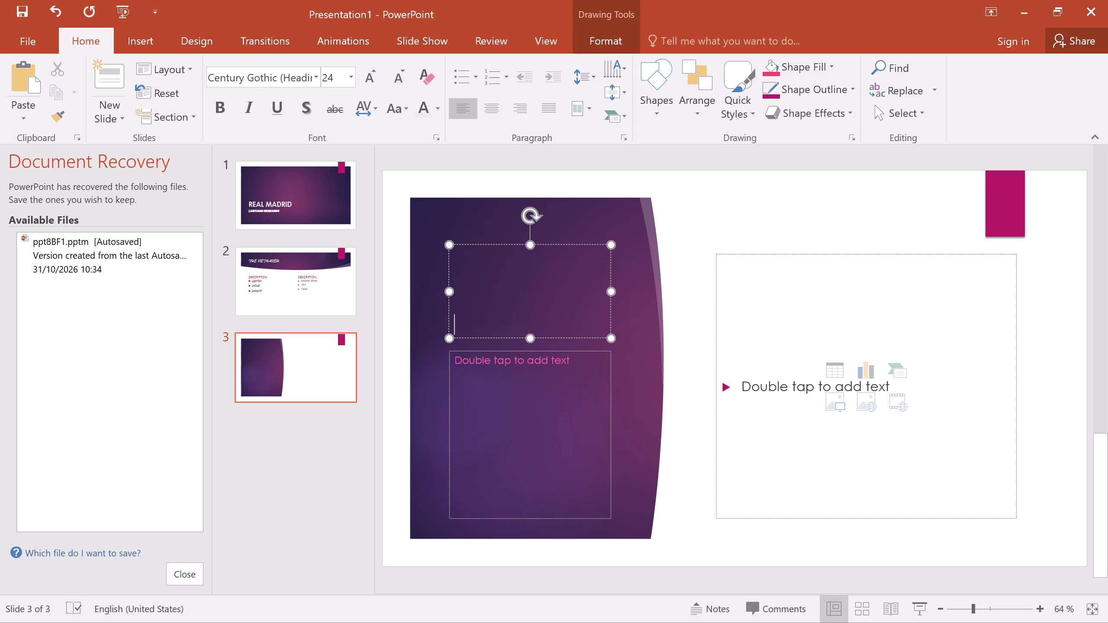
left_click(519, 316)
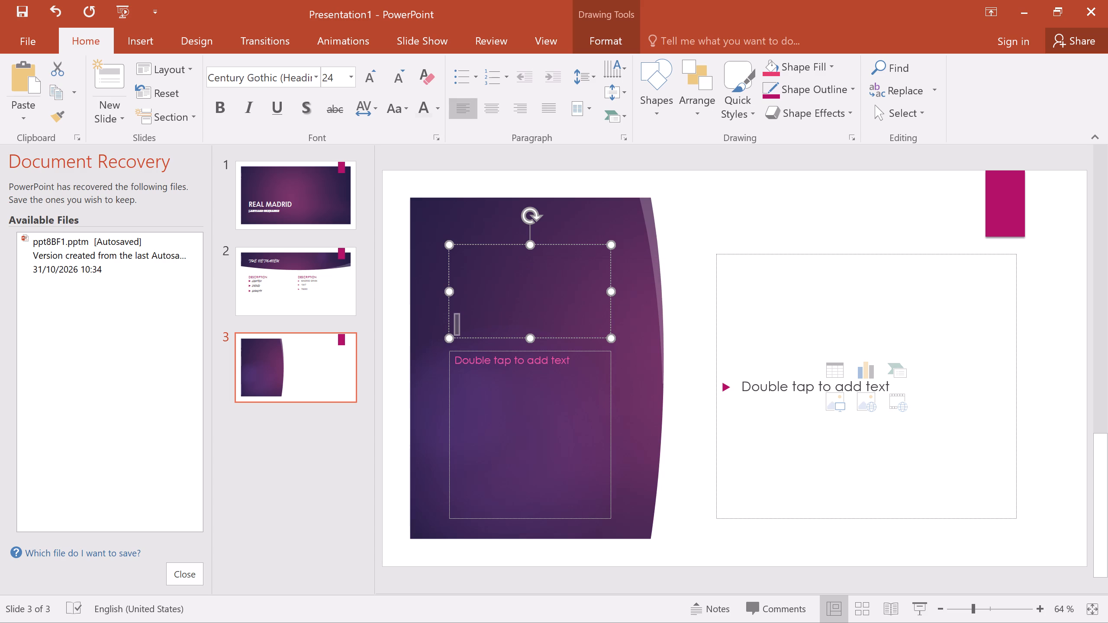
left_click(519, 316)
left_click(519, 316)
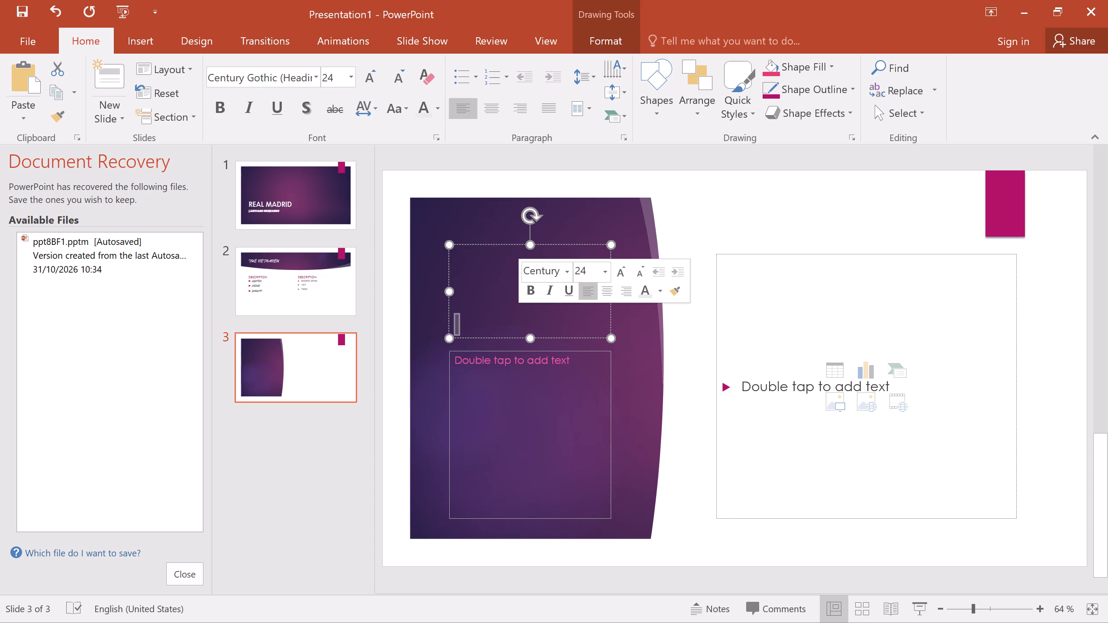
left_click(519, 316)
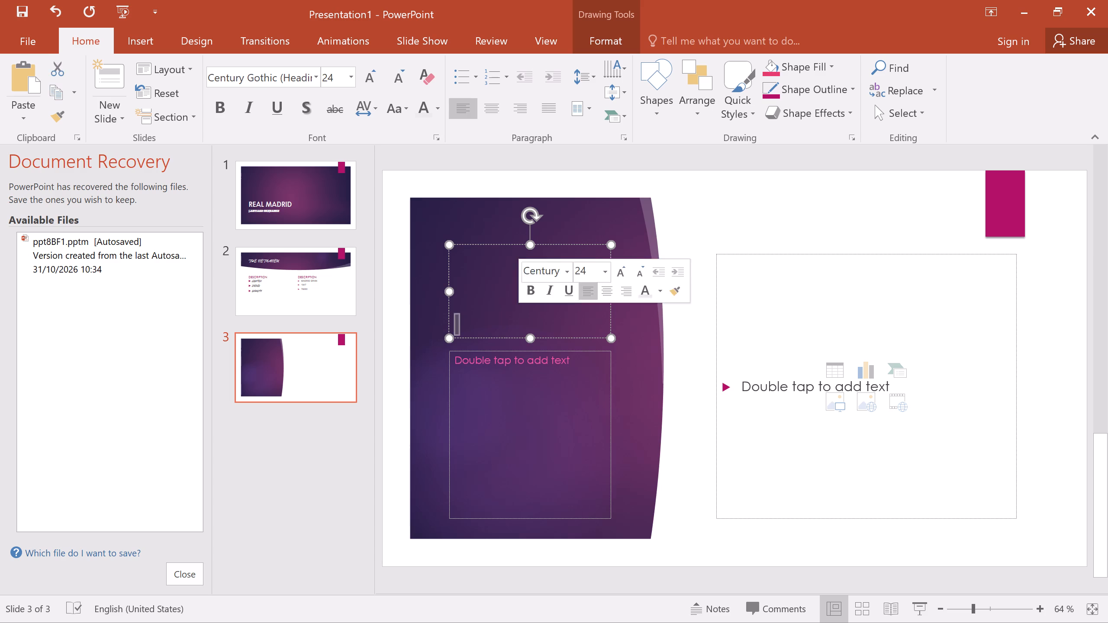
left_click(519, 316)
left_click(519, 316)
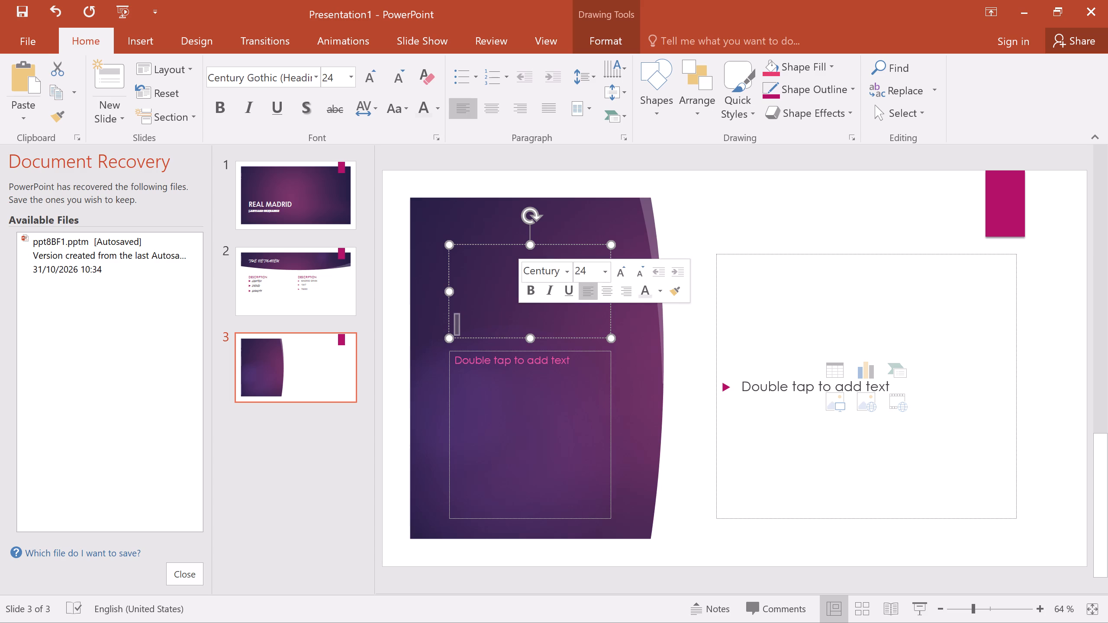
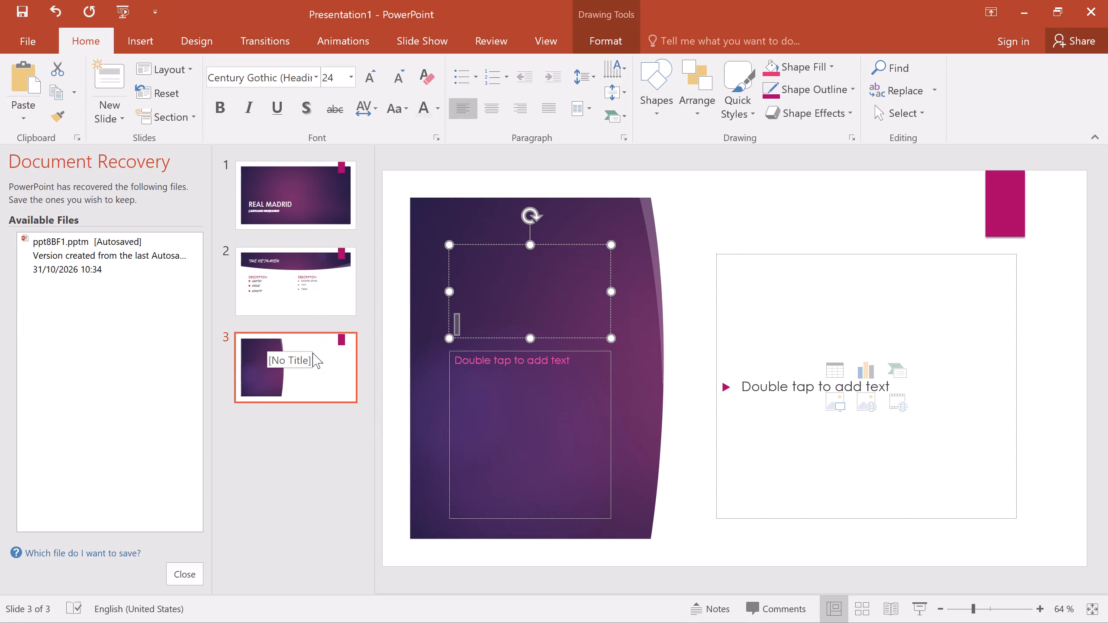
Delete slide 3, the empty Content with Caption slide.
key("BackSpace")
key("BackSpace")
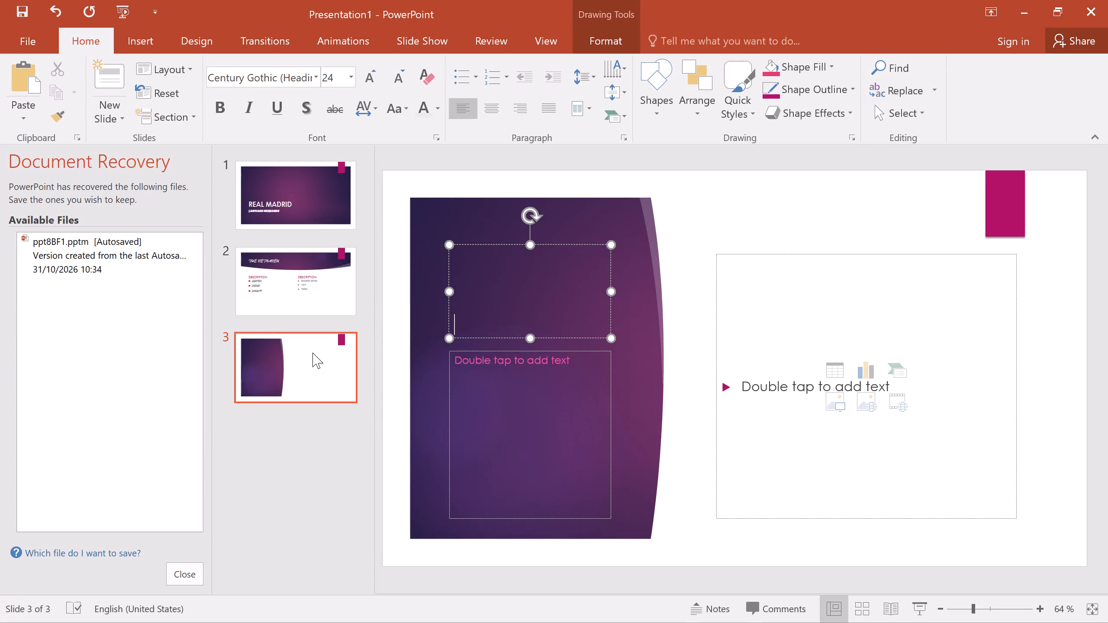
left_click(313, 356)
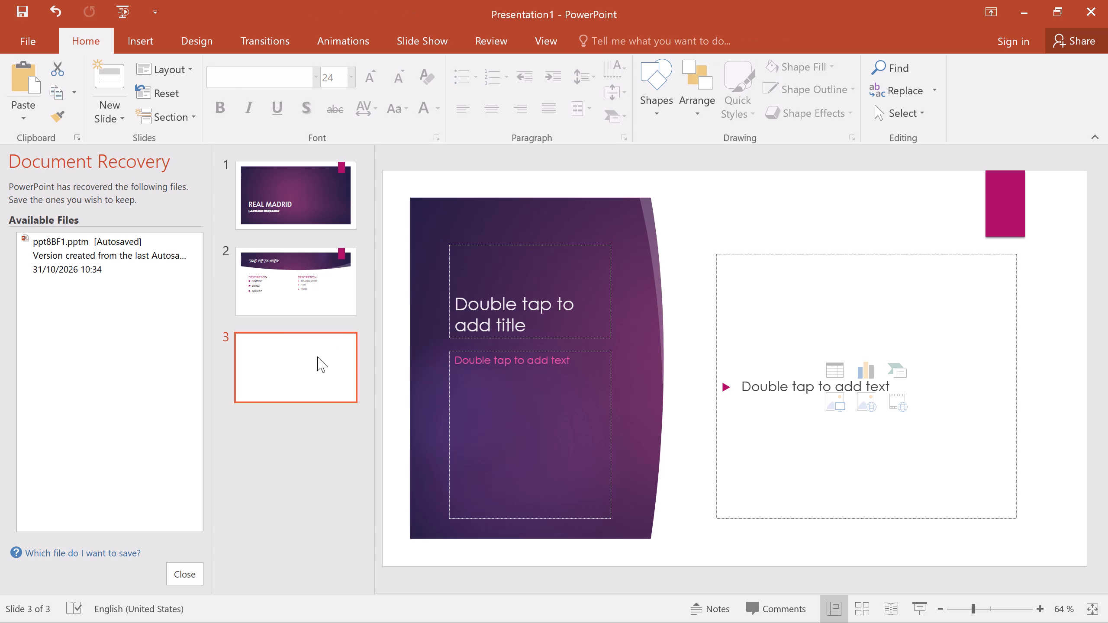
left_click(317, 356)
left_click(317, 356)
left_click(317, 356)
key("BackSpace")
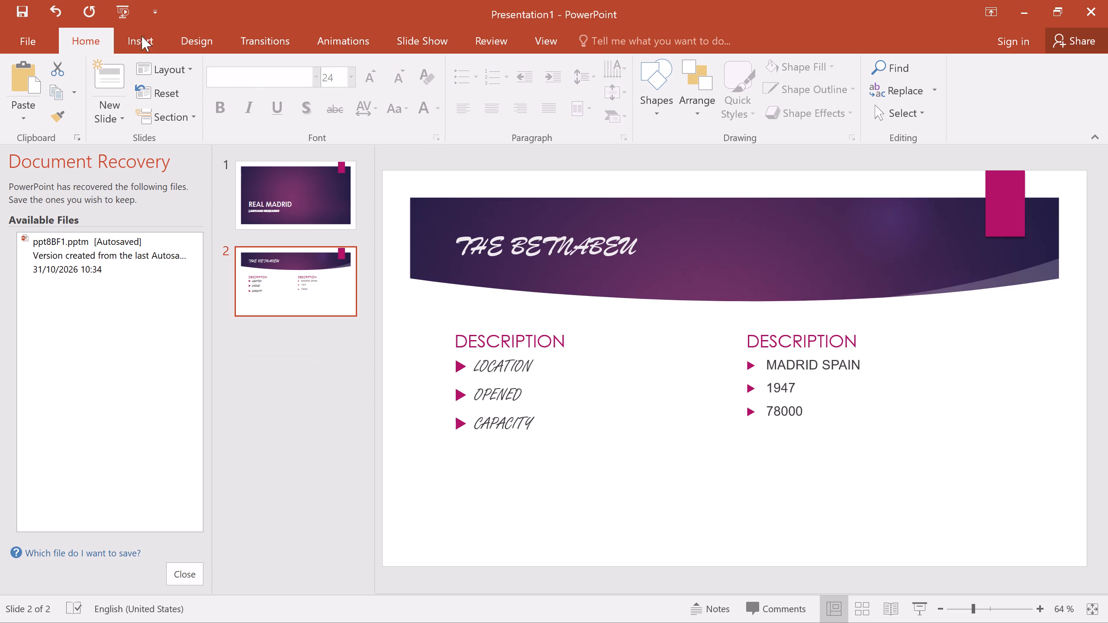
Insert a new slide after slide 2 with the Picture with Caption layout.
left_click_drag(127, 106, 126, 116)
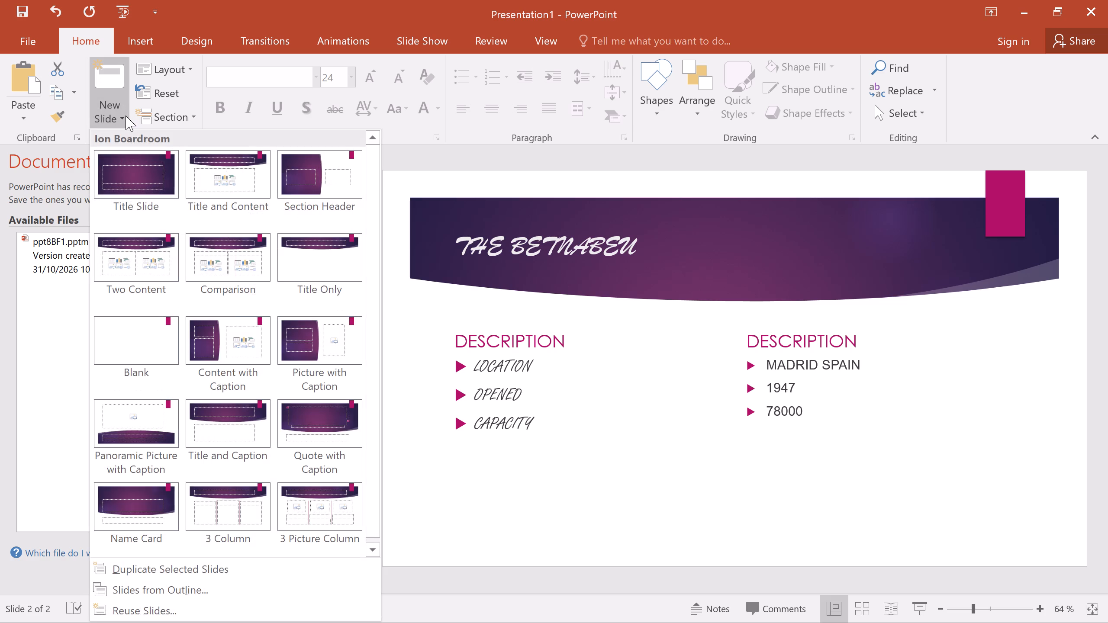
left_click(126, 116)
double_click(126, 116)
left_click(126, 116)
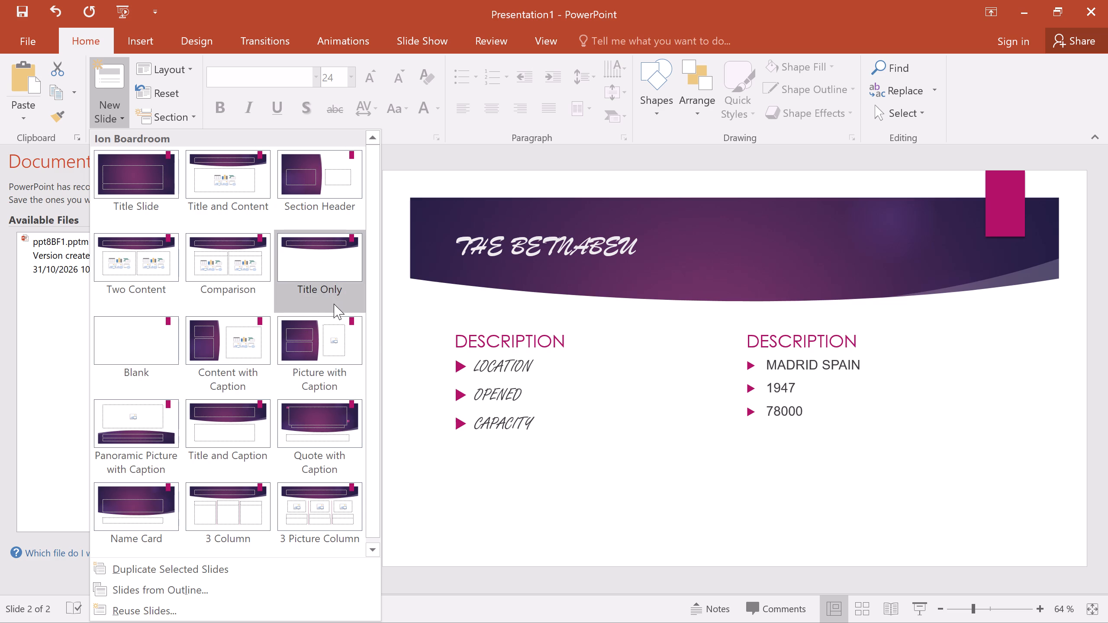
left_click(338, 333)
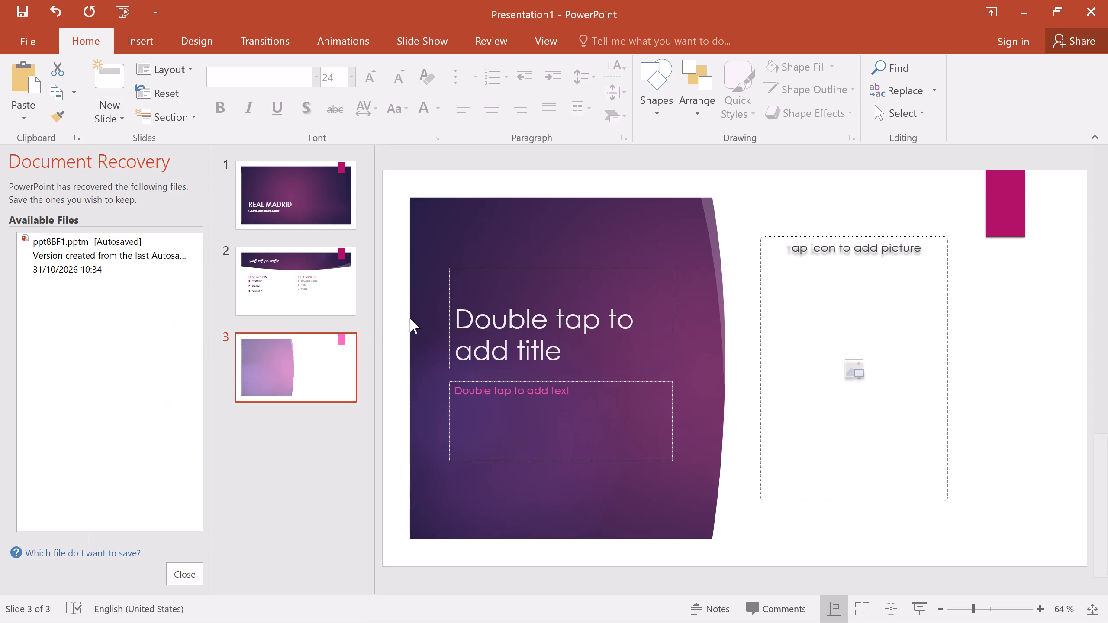
Enter HEAD COACH in the Algerian font as the title of slide 3.
left_click(541, 311)
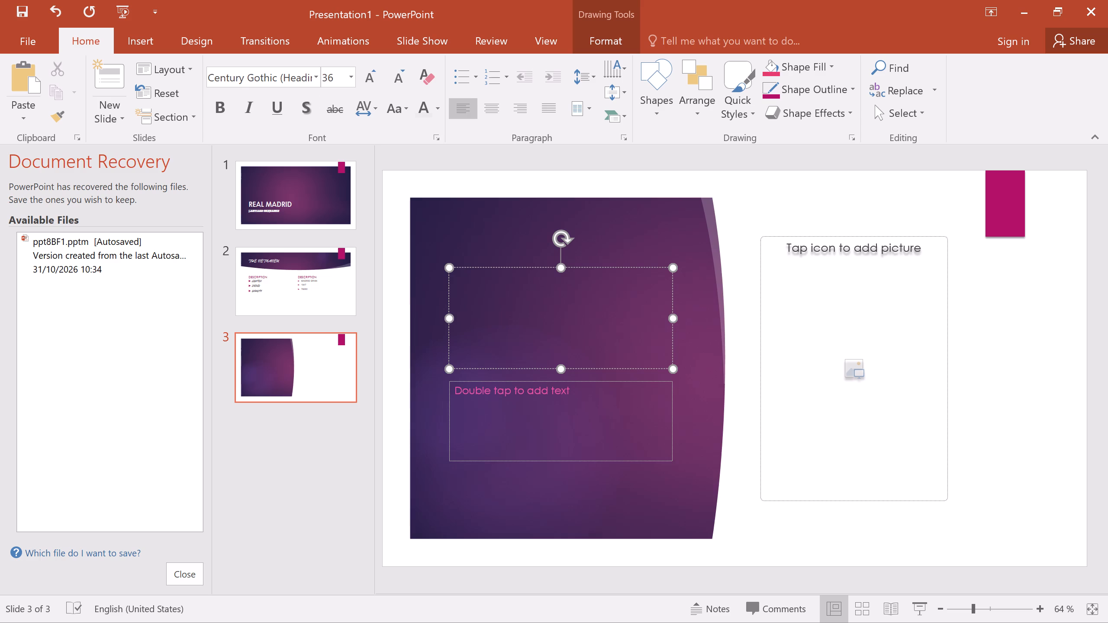
left_click(318, 78)
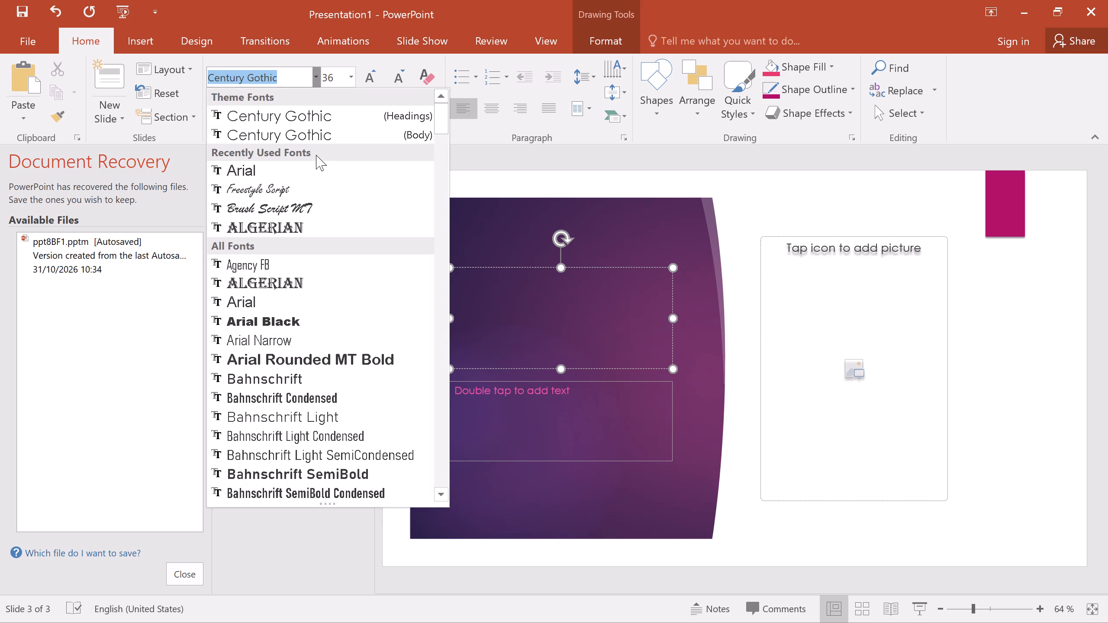
left_click(308, 223)
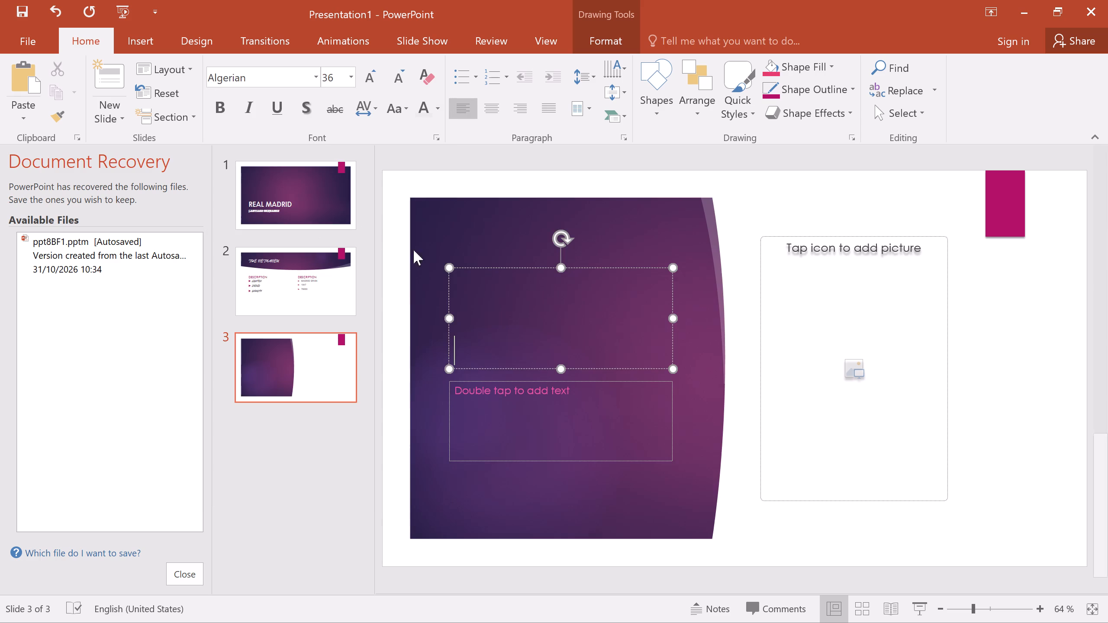
left_click(425, 258)
type("HEAD")
key("space")
type("COACH")
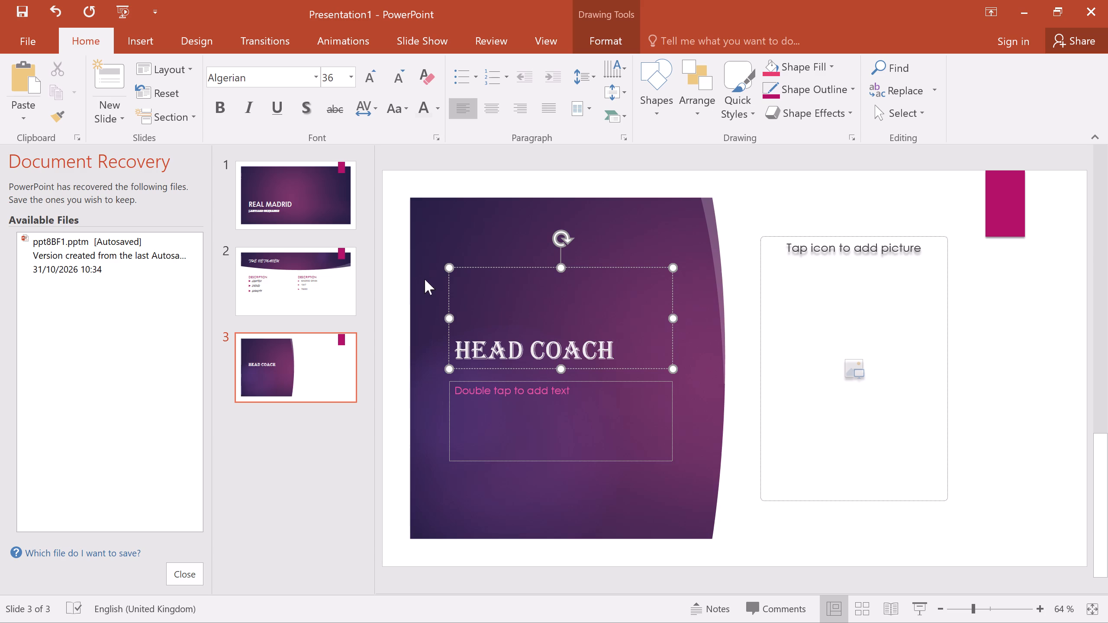
Enter JOSE MORINHO in Brush Script MT at size 32 in the caption placeholder below the title of slide 3.
left_click(468, 399)
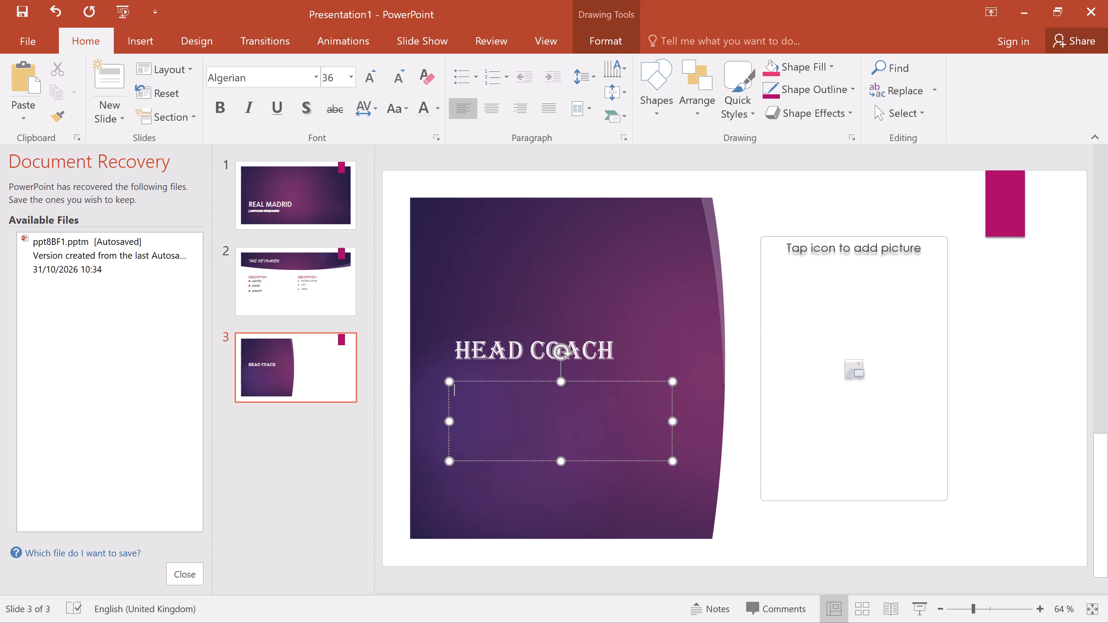
type("JISE")
key("BackSpace")
key("BackSpace")
key("BackSpace")
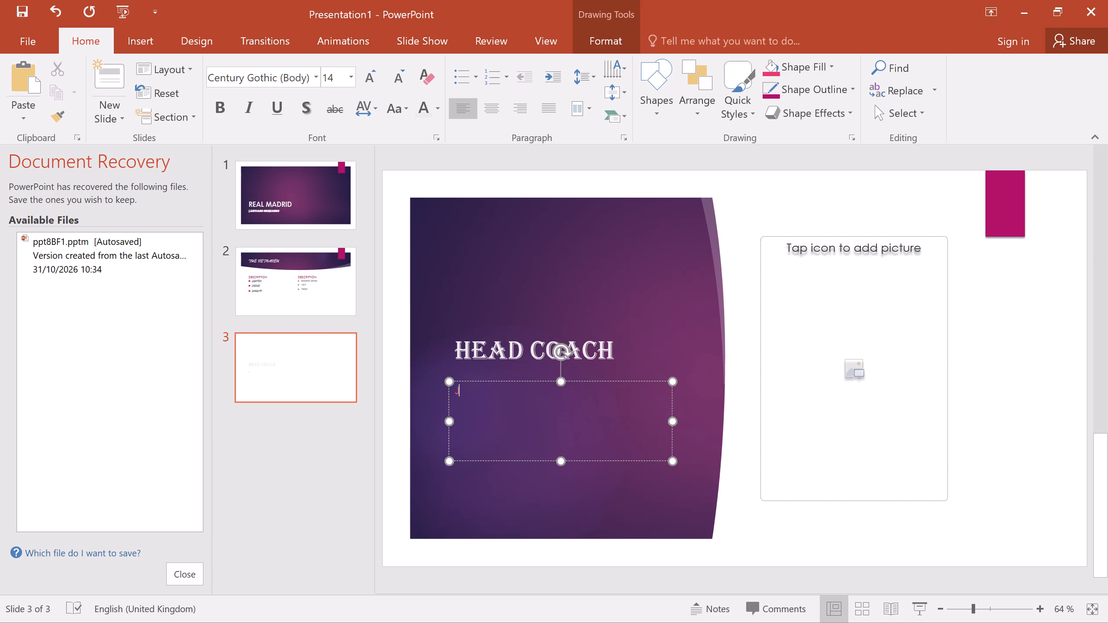
key("BackSpace")
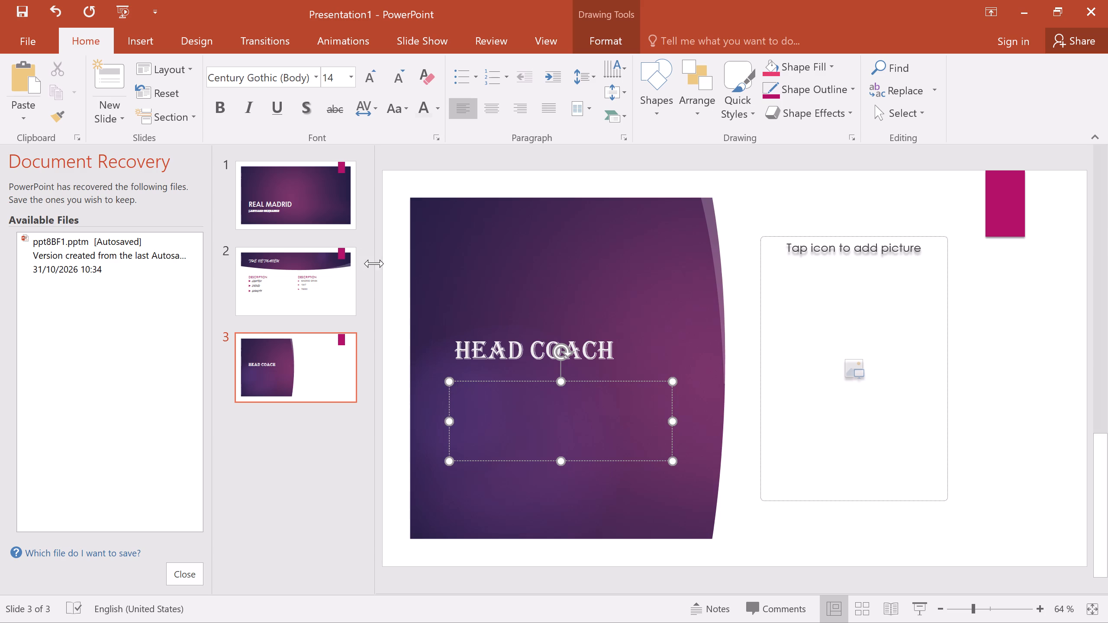
left_click(314, 74)
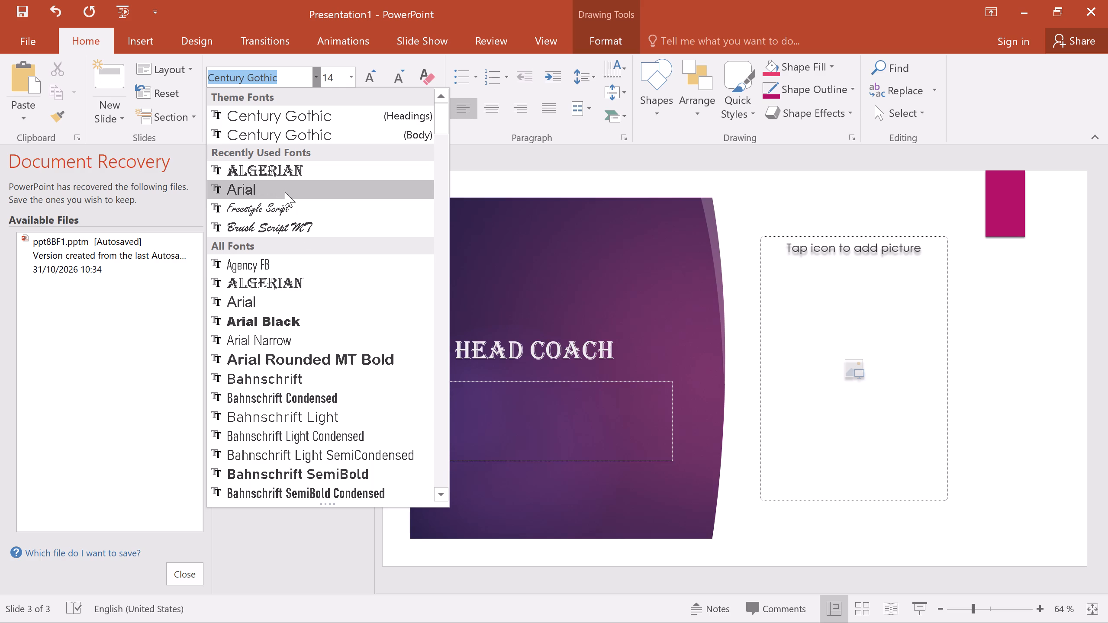
left_click(291, 223)
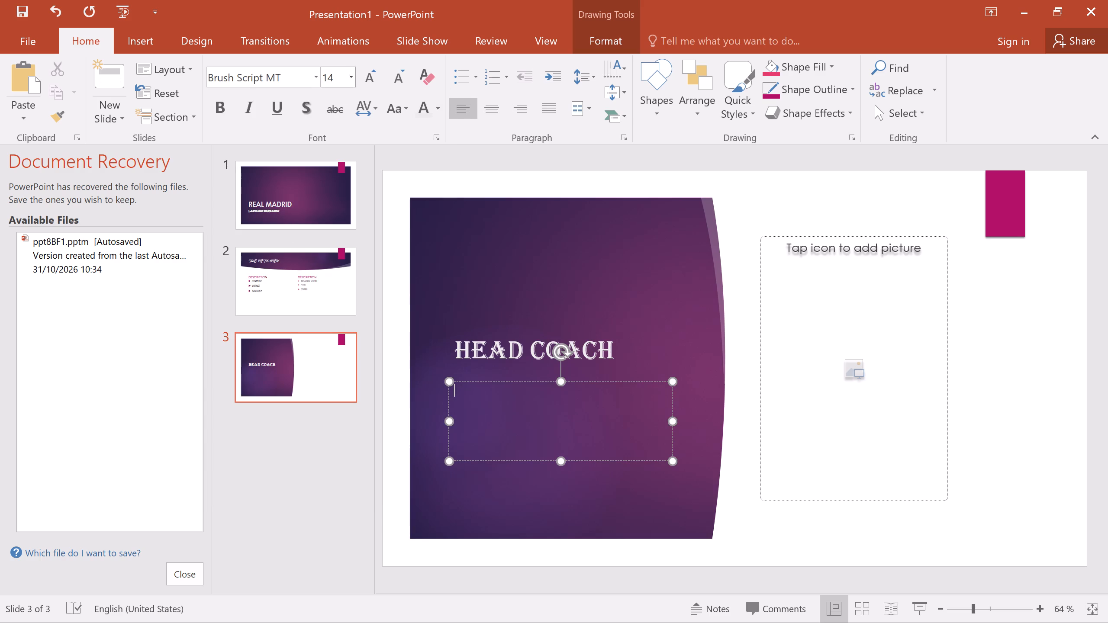
left_click(351, 75)
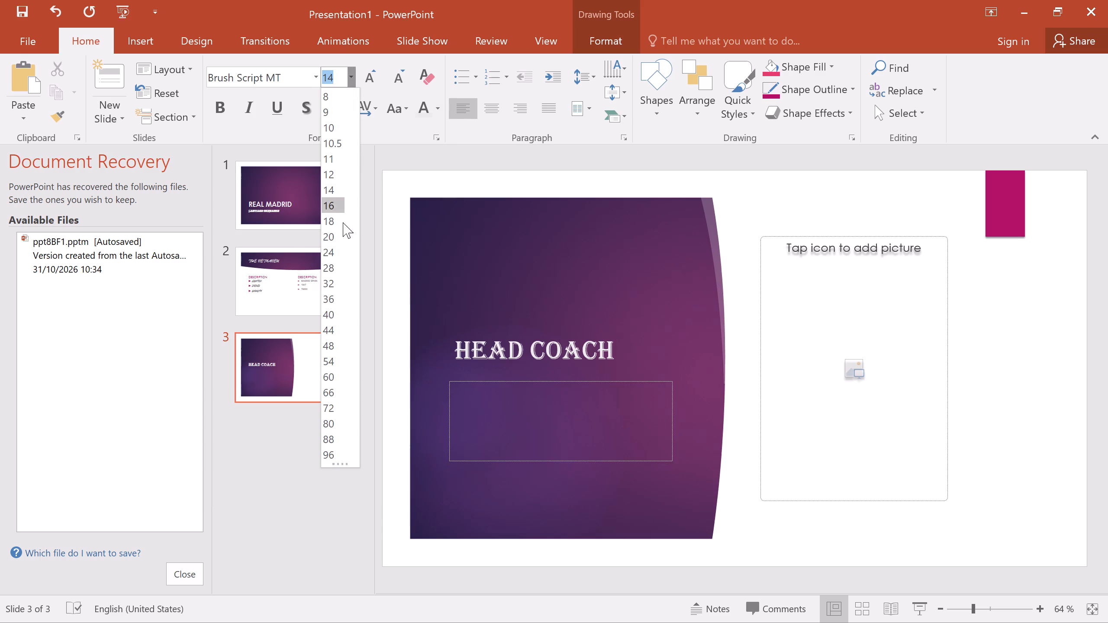
left_click(335, 280)
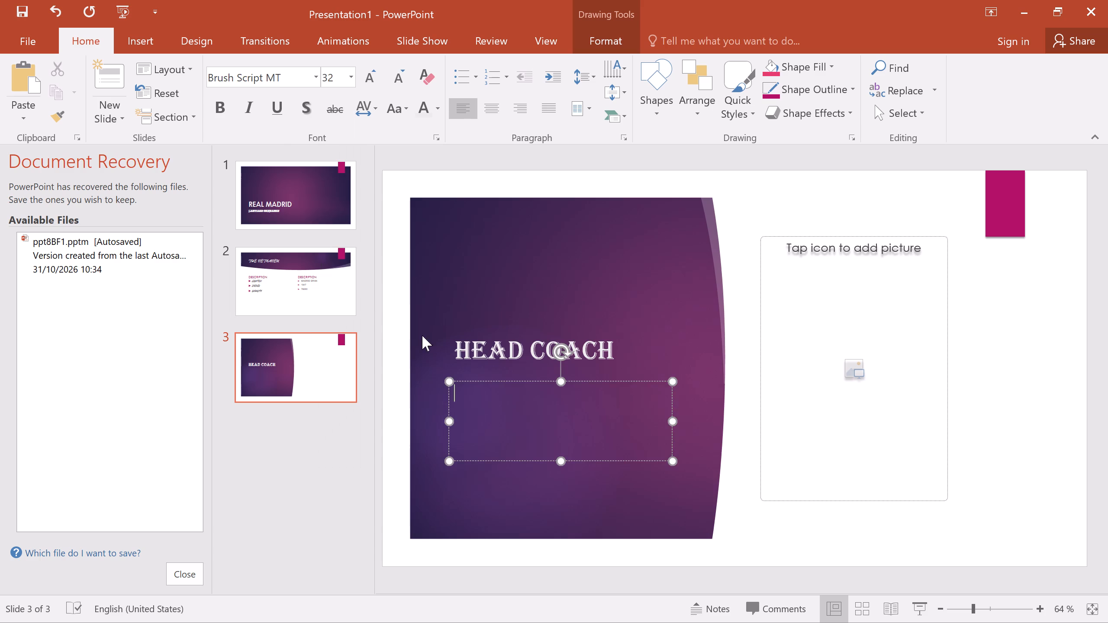
type("JOSE")
key("space")
type("MORINHO")
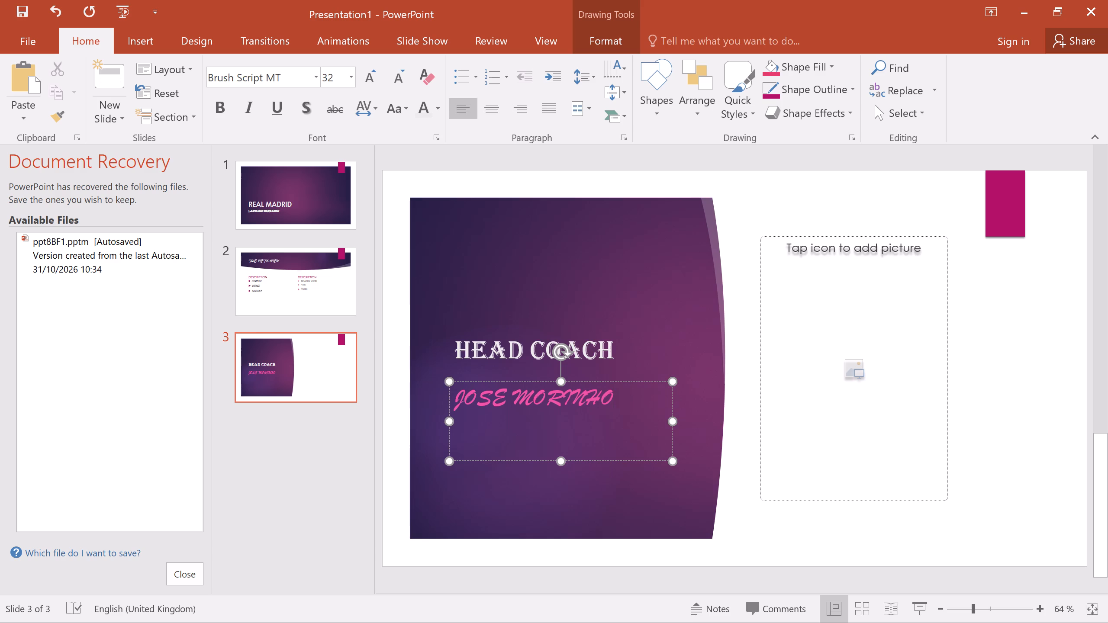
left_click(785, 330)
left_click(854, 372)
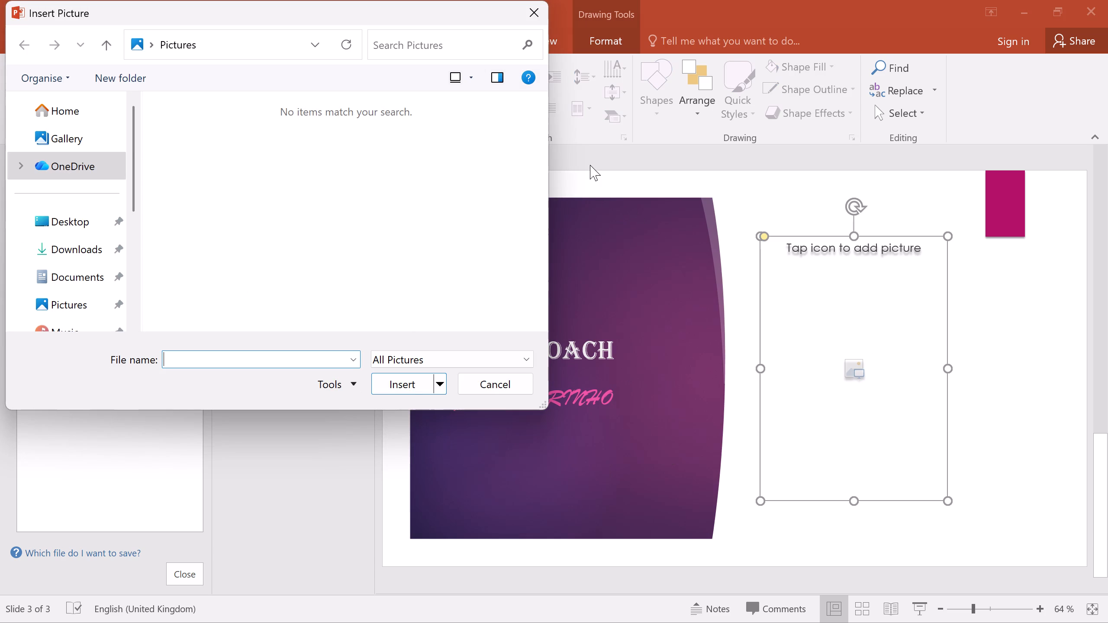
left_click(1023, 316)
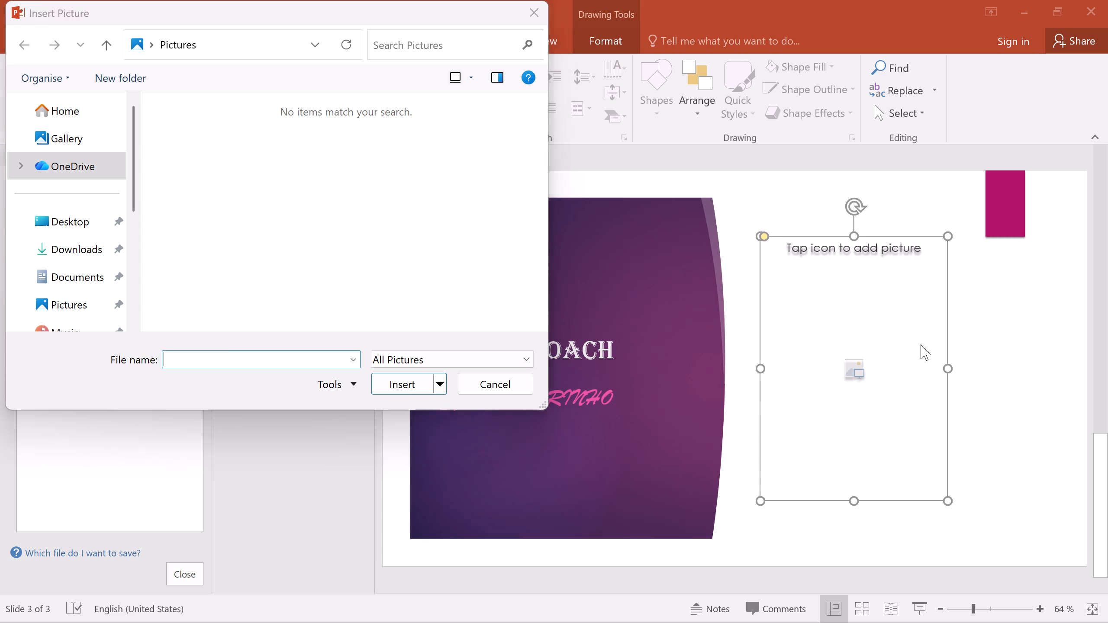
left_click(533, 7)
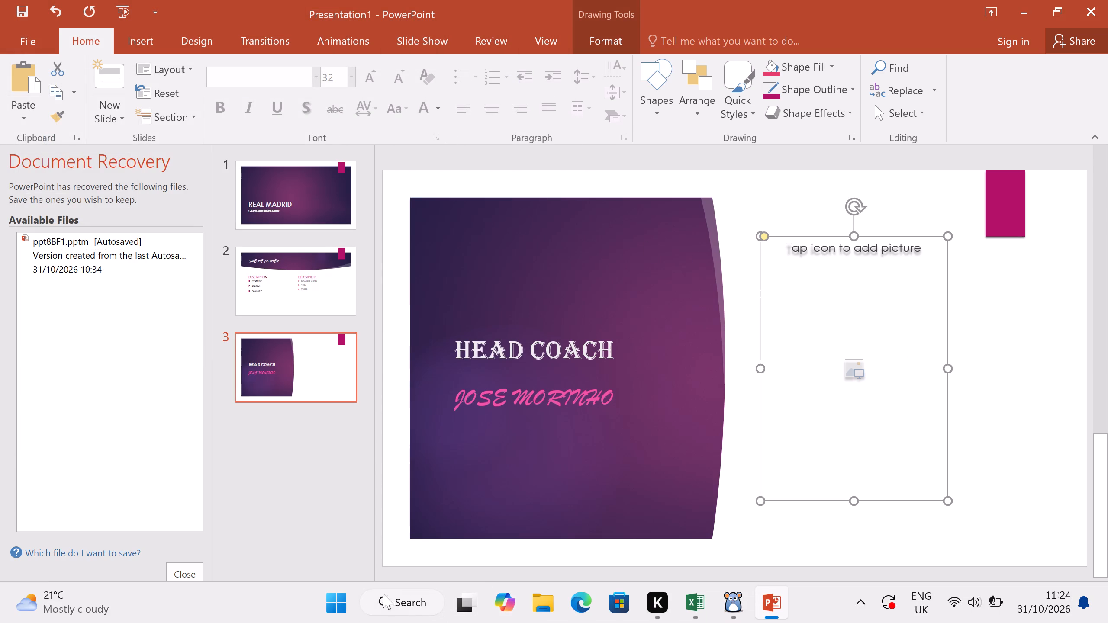
Switch to Google Chrome, search for JOSE MORINHO and show the image results.
left_click(336, 603)
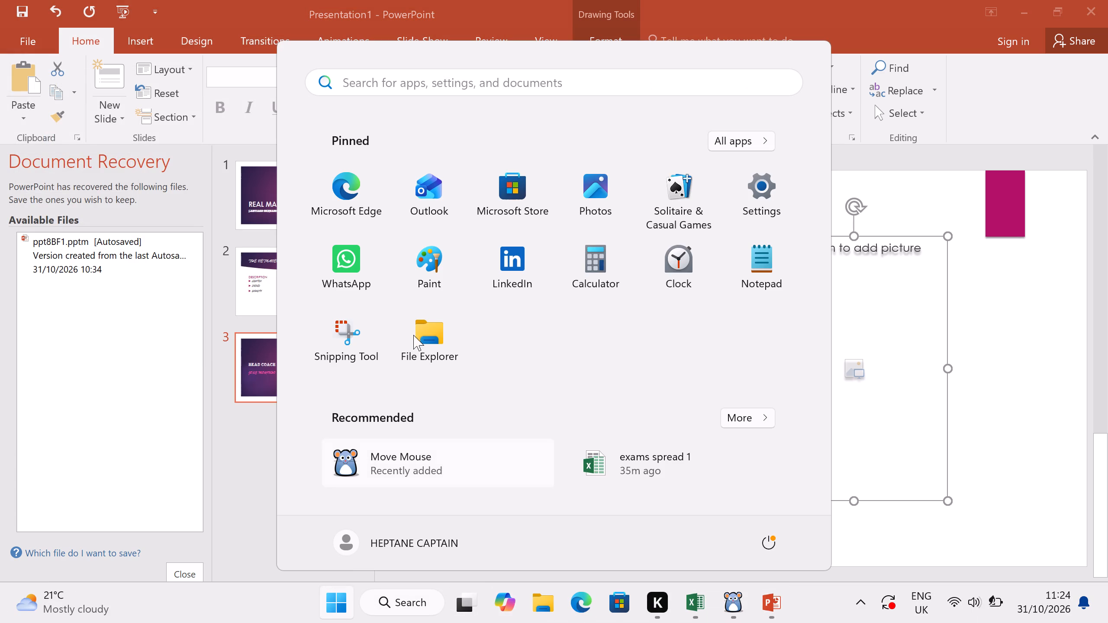
left_click(734, 130)
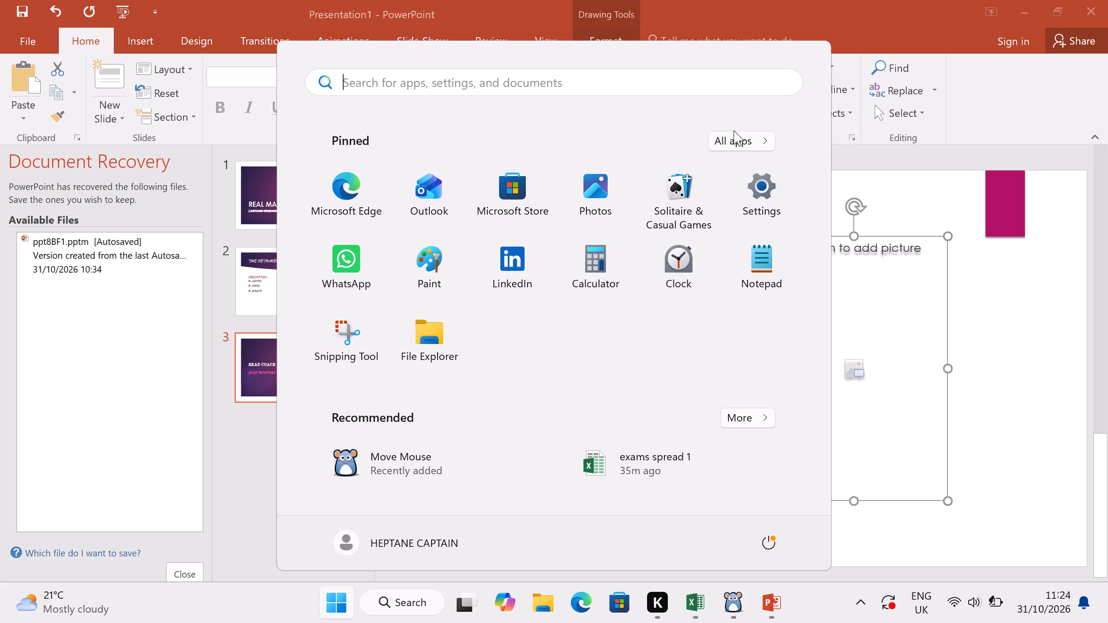
left_click(734, 134)
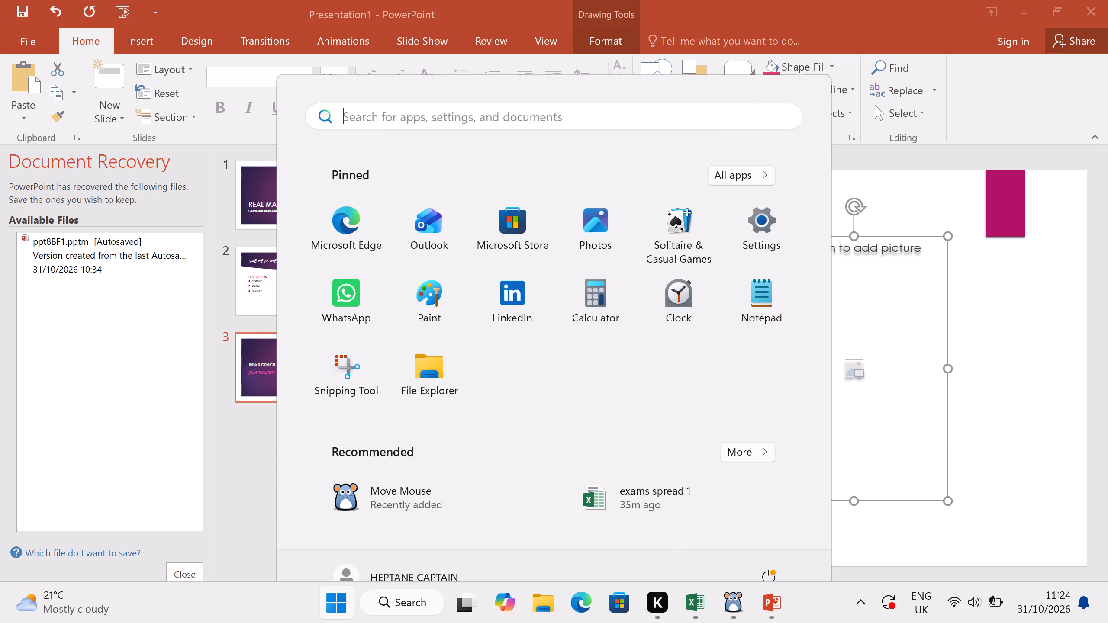
left_click(735, 135)
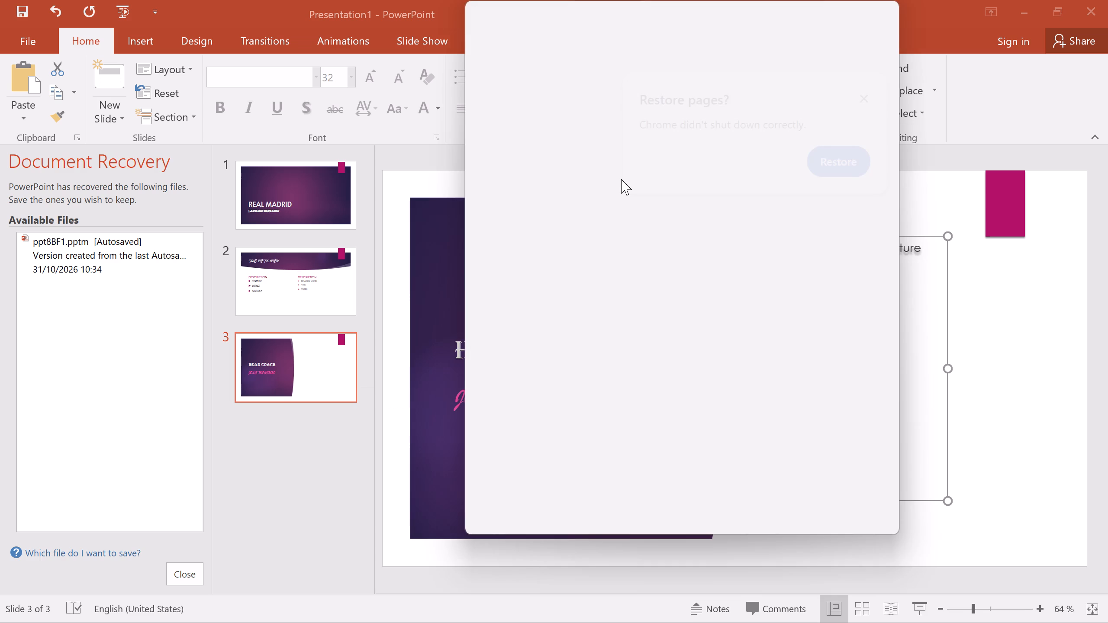
left_click(635, 67)
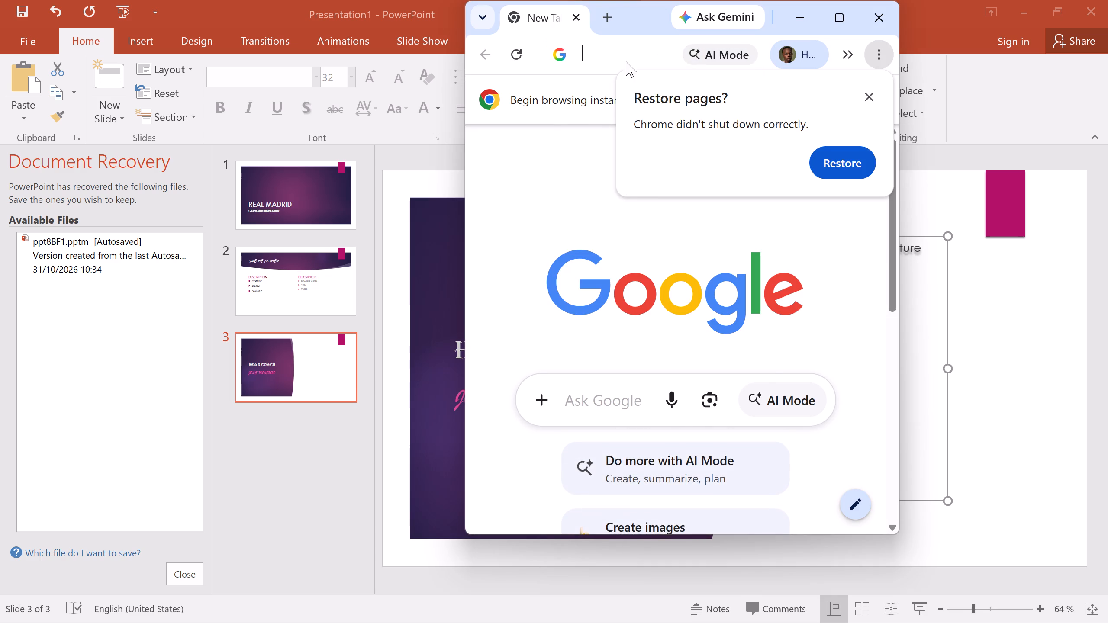
left_click(620, 55)
type("JOSE")
key("space")
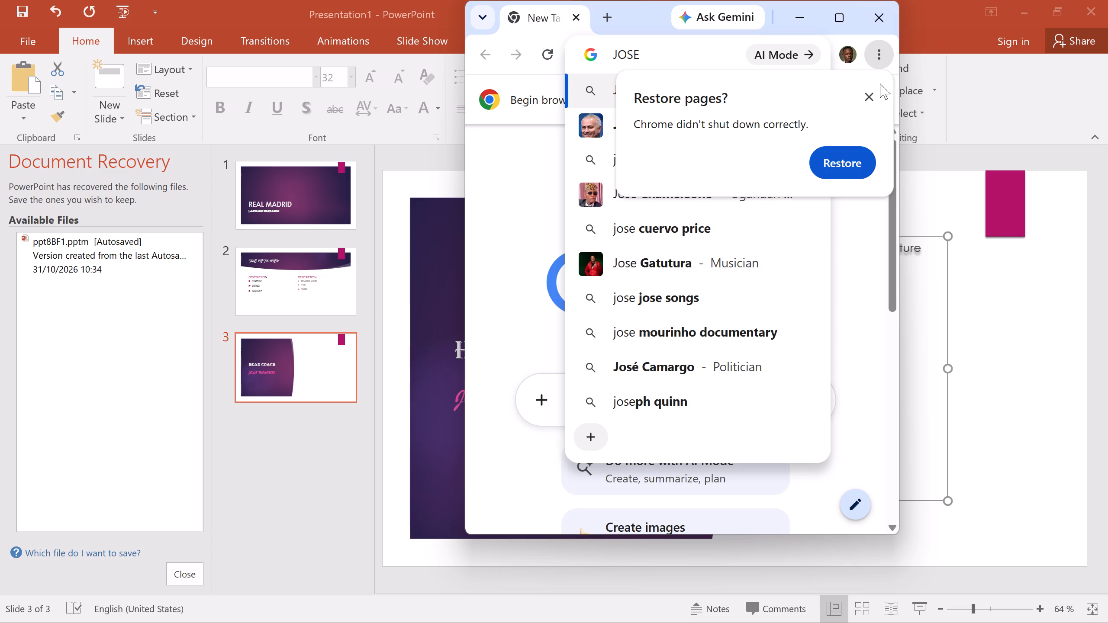
left_click(870, 95)
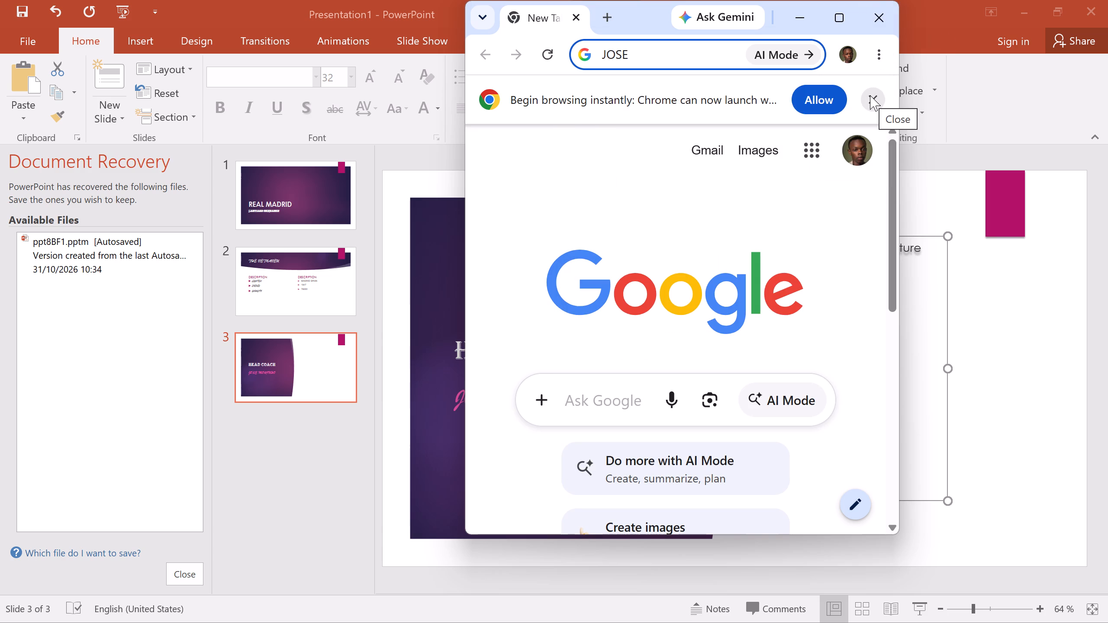
type("MORINHO")
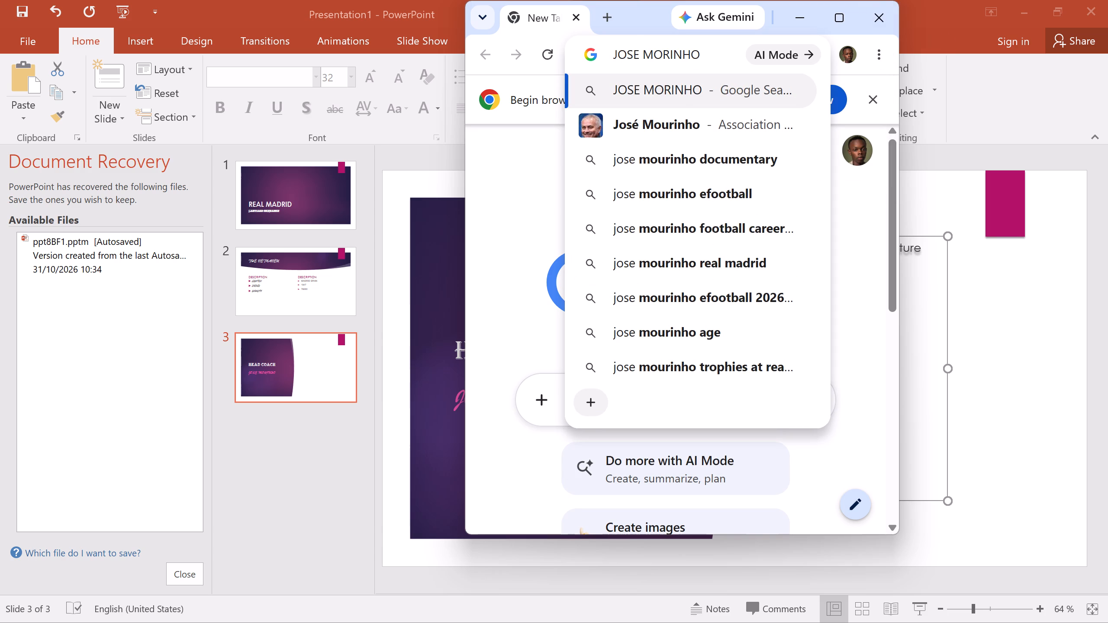
key("Return")
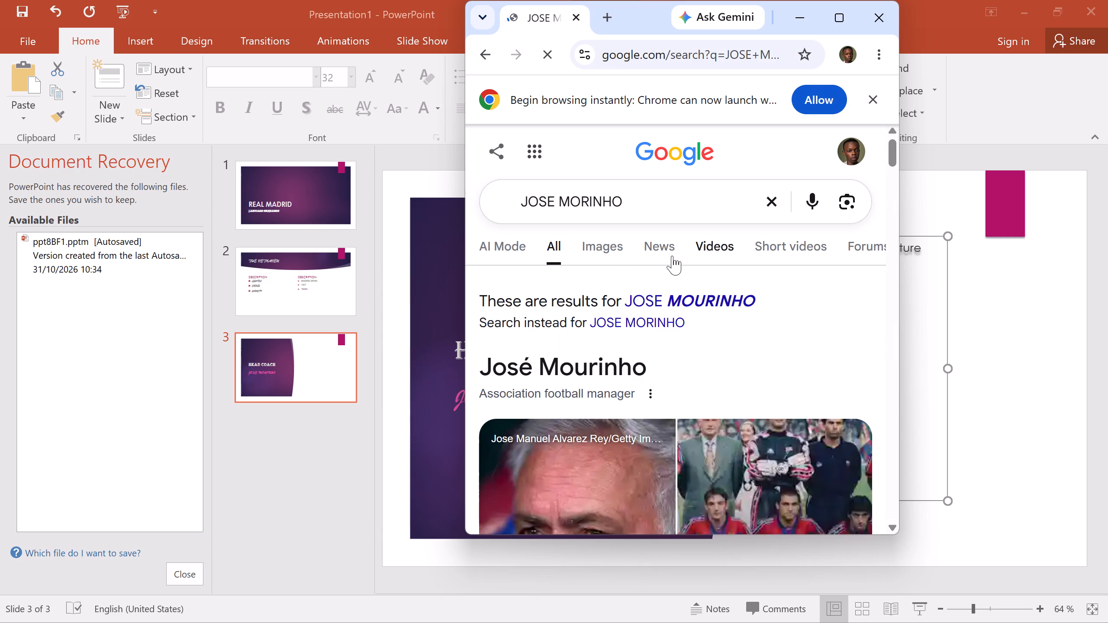
left_click(598, 260)
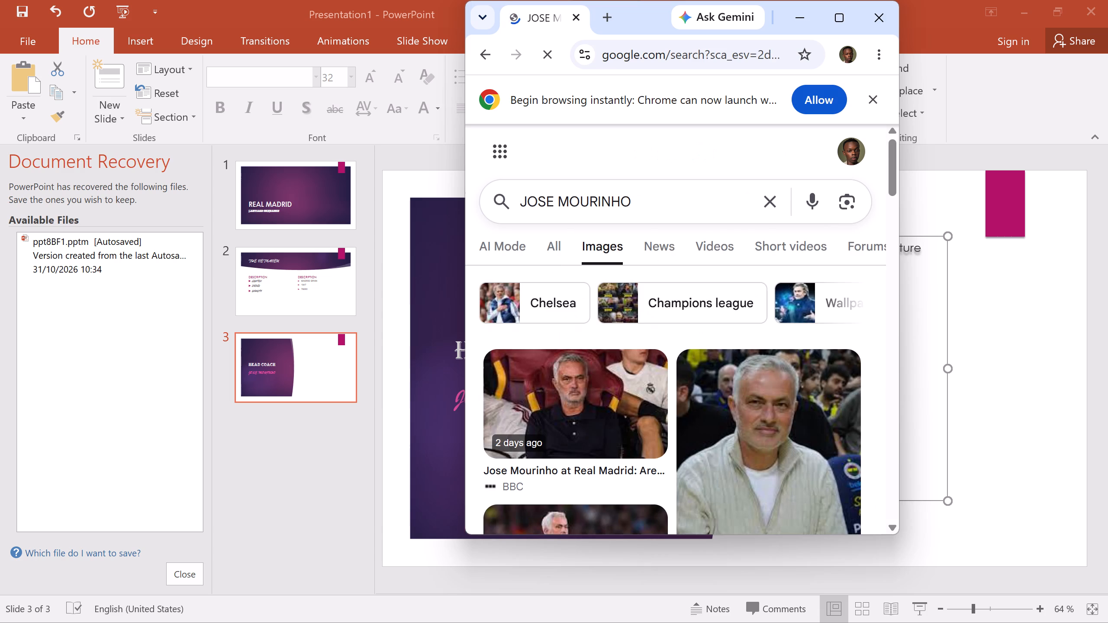
Browse the JOSE MOURINHO image results and copy the Goal.com picture of him cupping his ear.
scroll(677, 353, "up", 2)
scroll(677, 353, "down", 1)
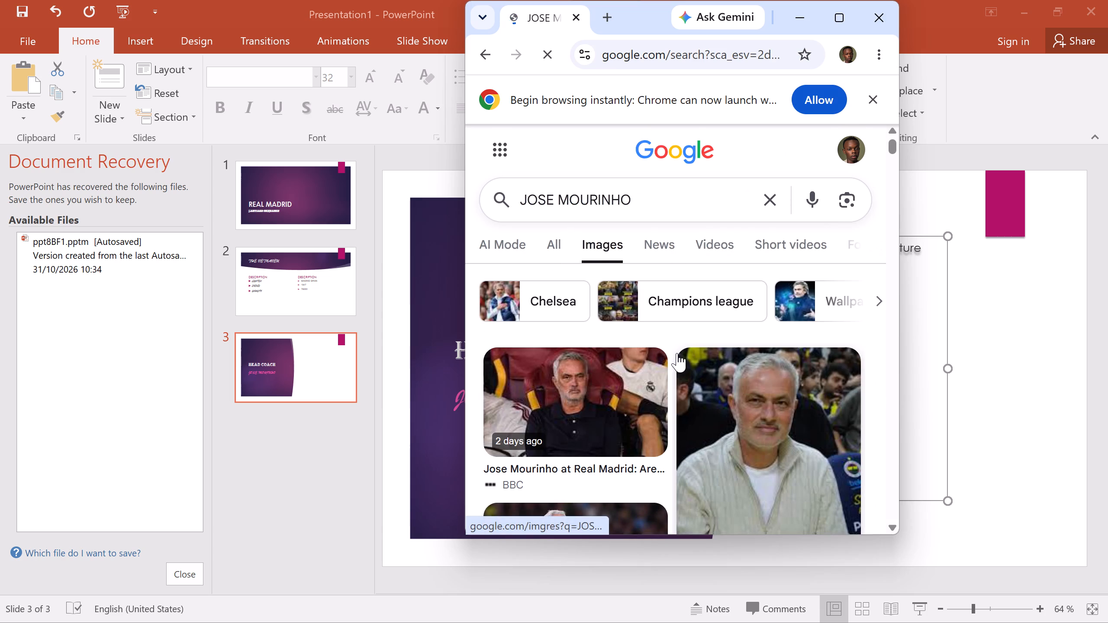
scroll(677, 353, "down", 1)
scroll(677, 353, "up", 1)
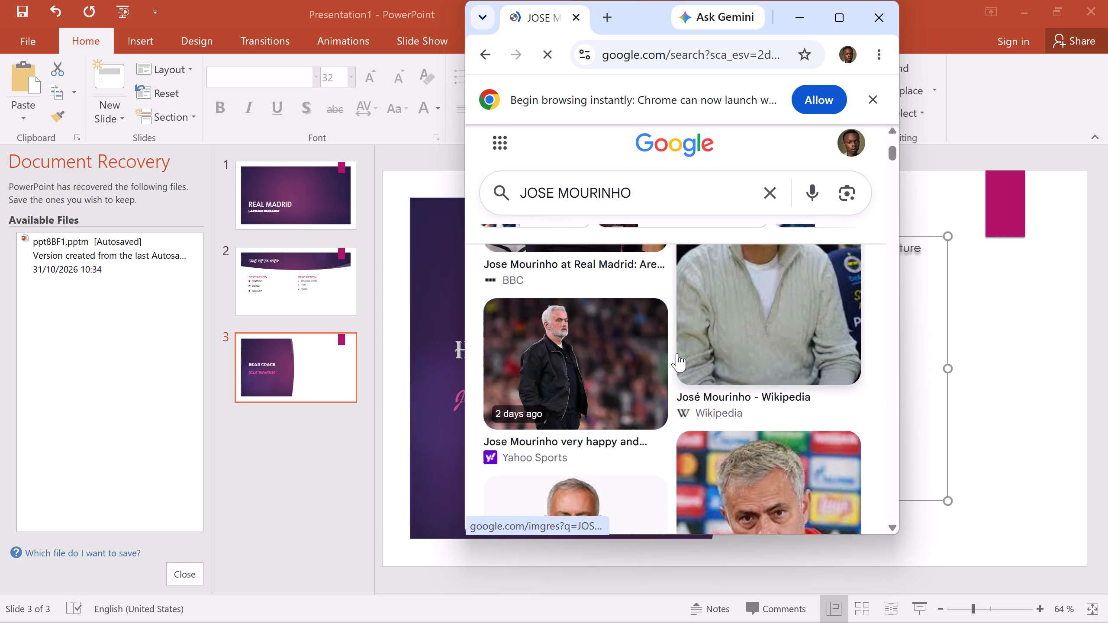
scroll(677, 353, "up", 1)
scroll(677, 353, "down", 2)
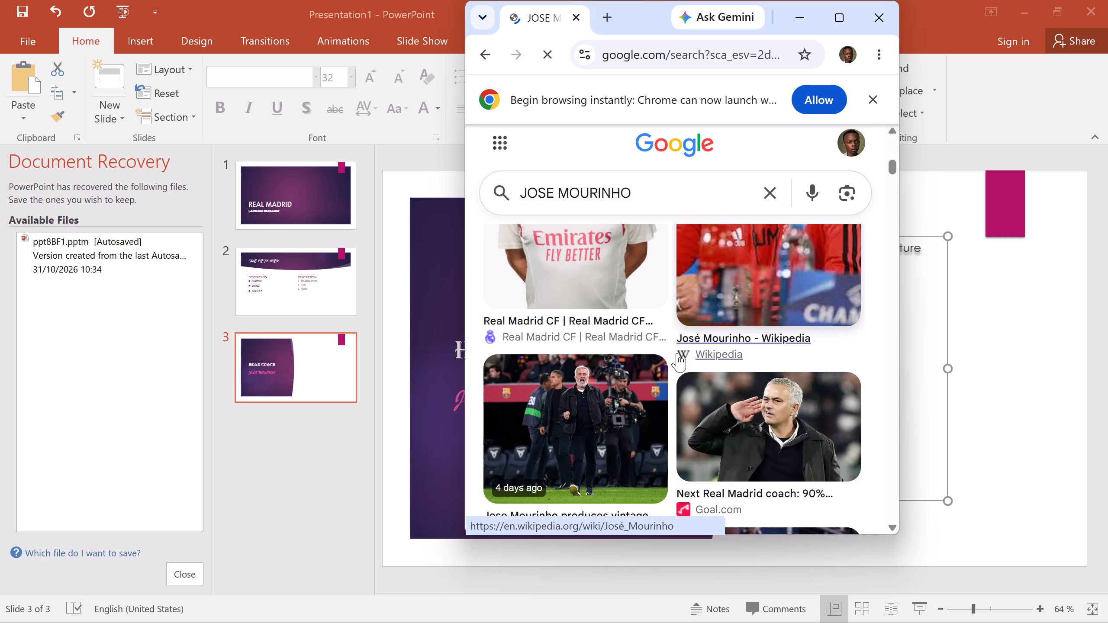
scroll(677, 353, "down", 2)
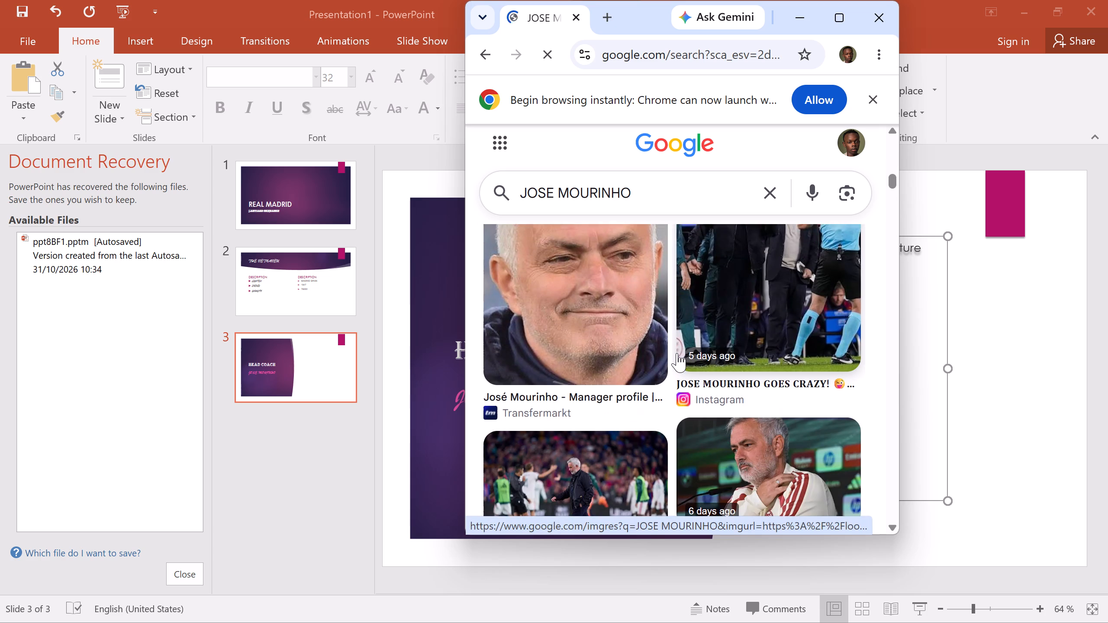
scroll(677, 353, "up", 2)
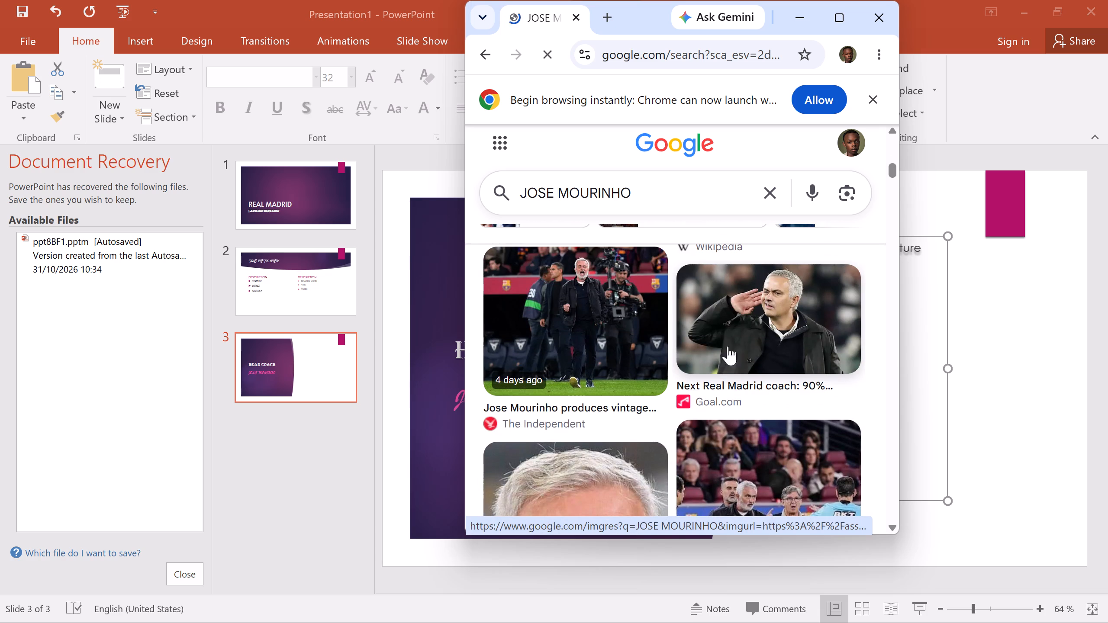
left_click(750, 345)
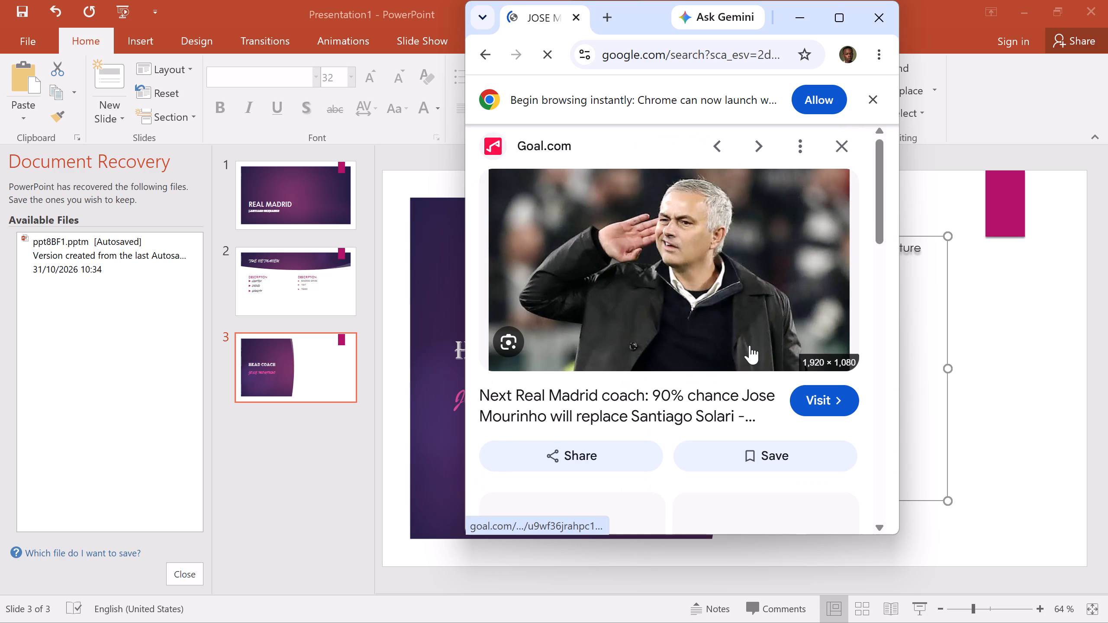
right_click(725, 324)
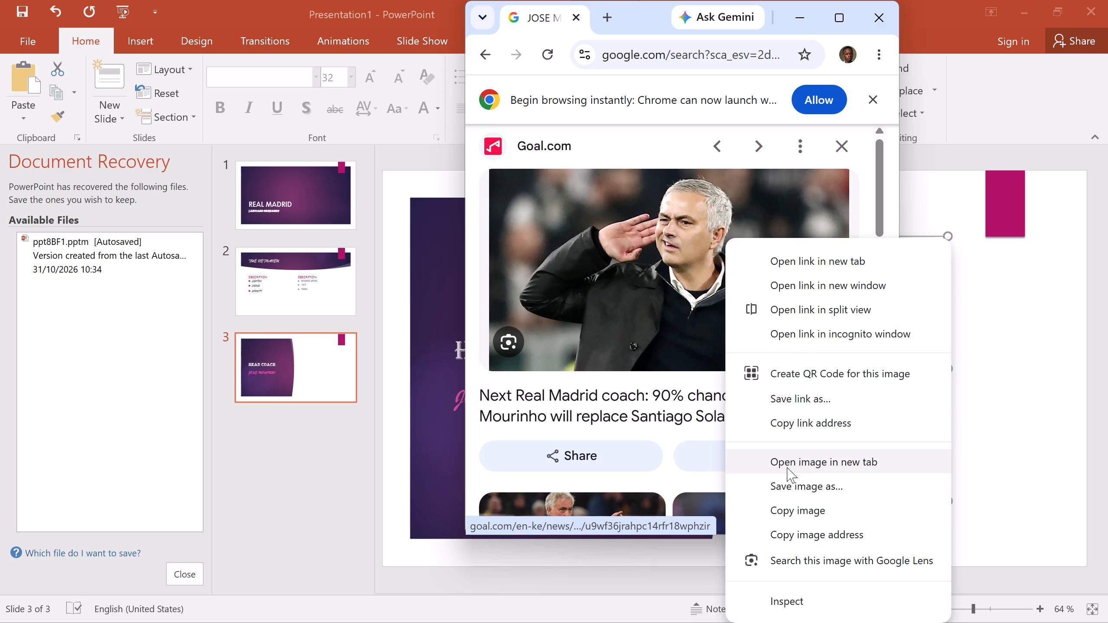
left_click(794, 509)
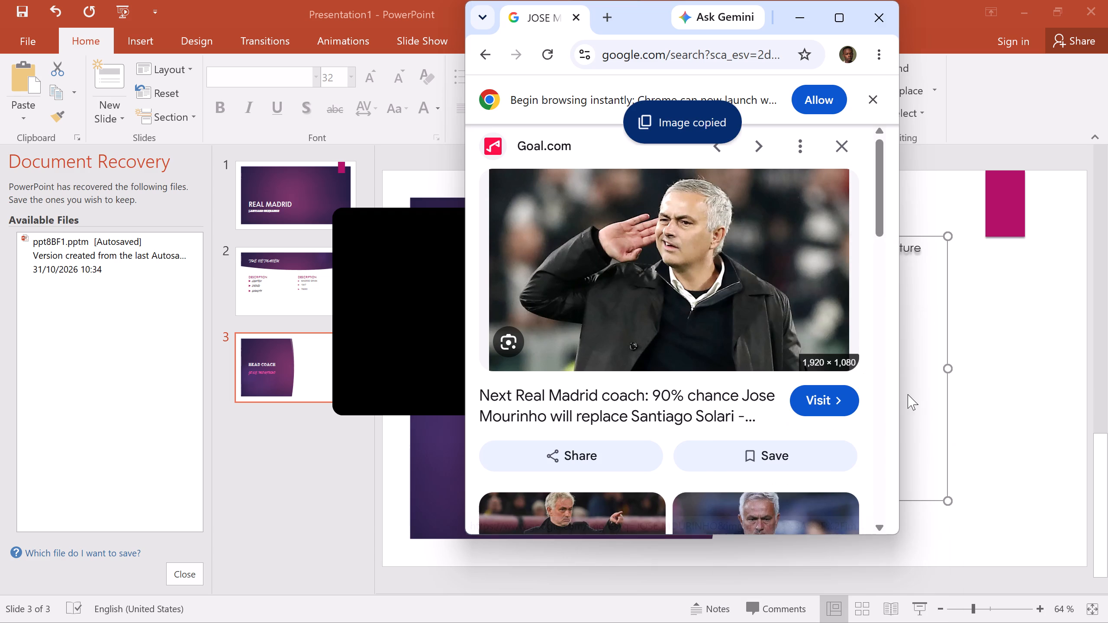
Switch back to PowerPoint and paste the copied coach picture into the picture placeholder of slide 3.
left_click(800, 23)
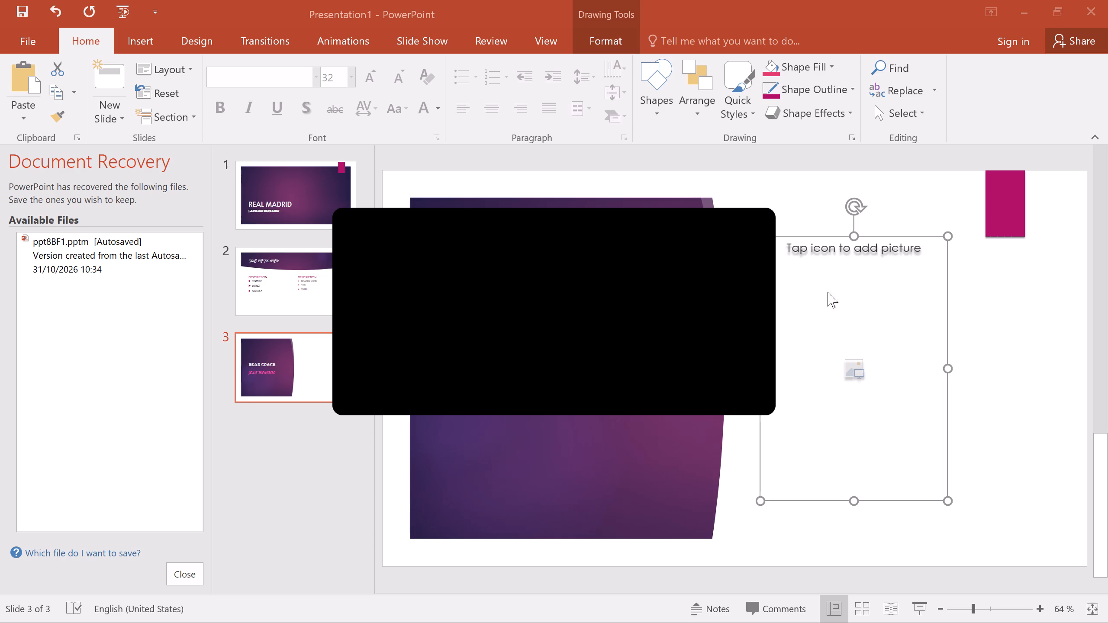
left_click(834, 318)
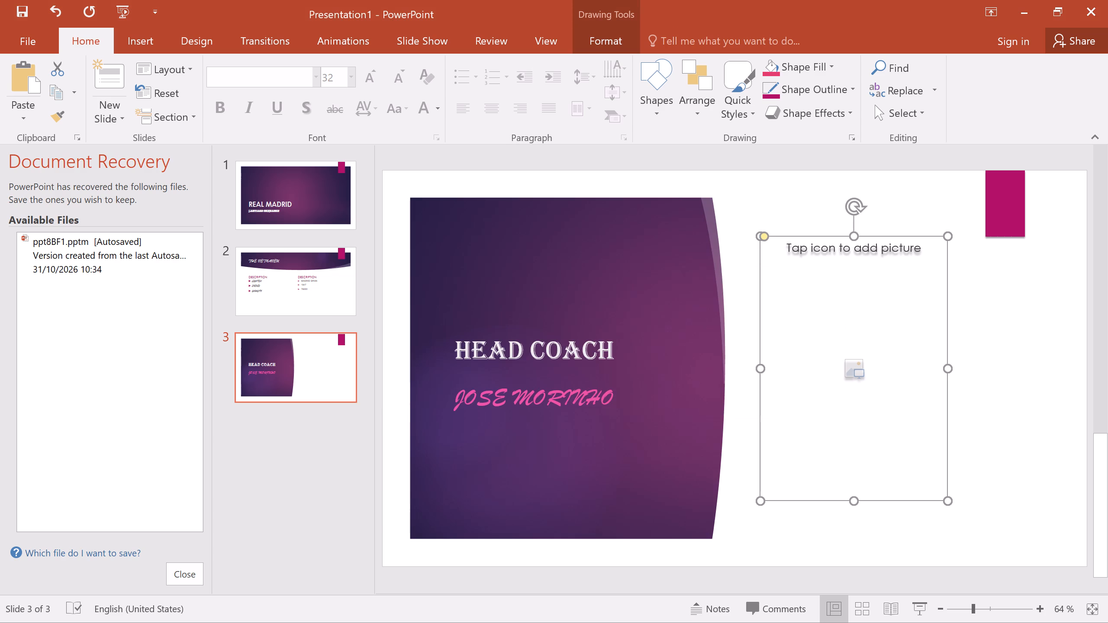
key("ctrl+v")
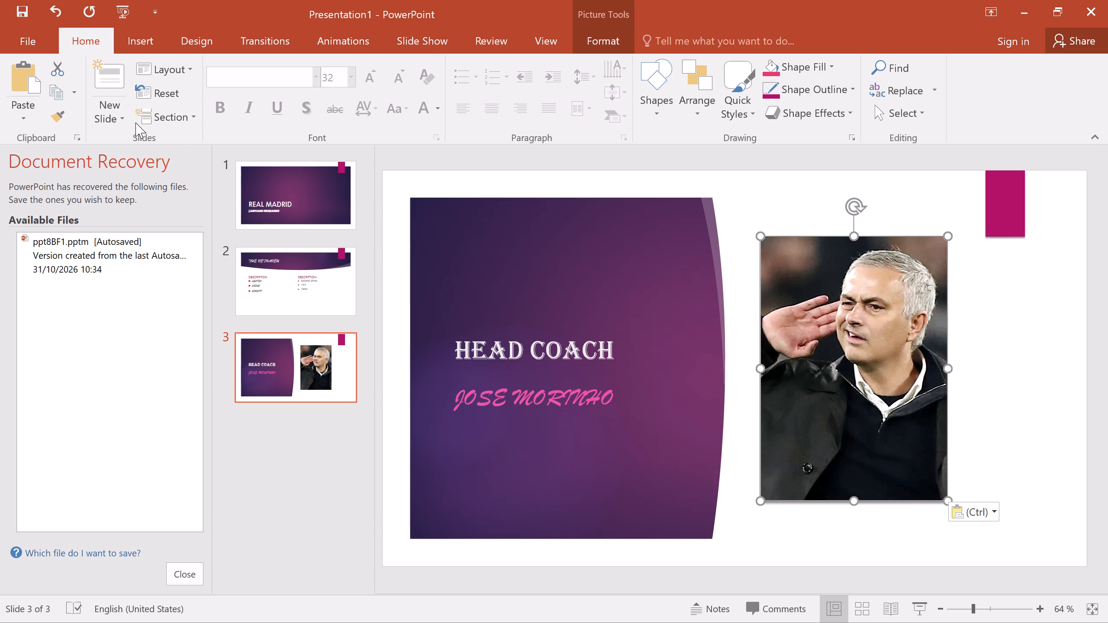
On slide 2, make the MADRID SPAIN, 1947 and 78000 bullets bold at size 24.
left_click(283, 180)
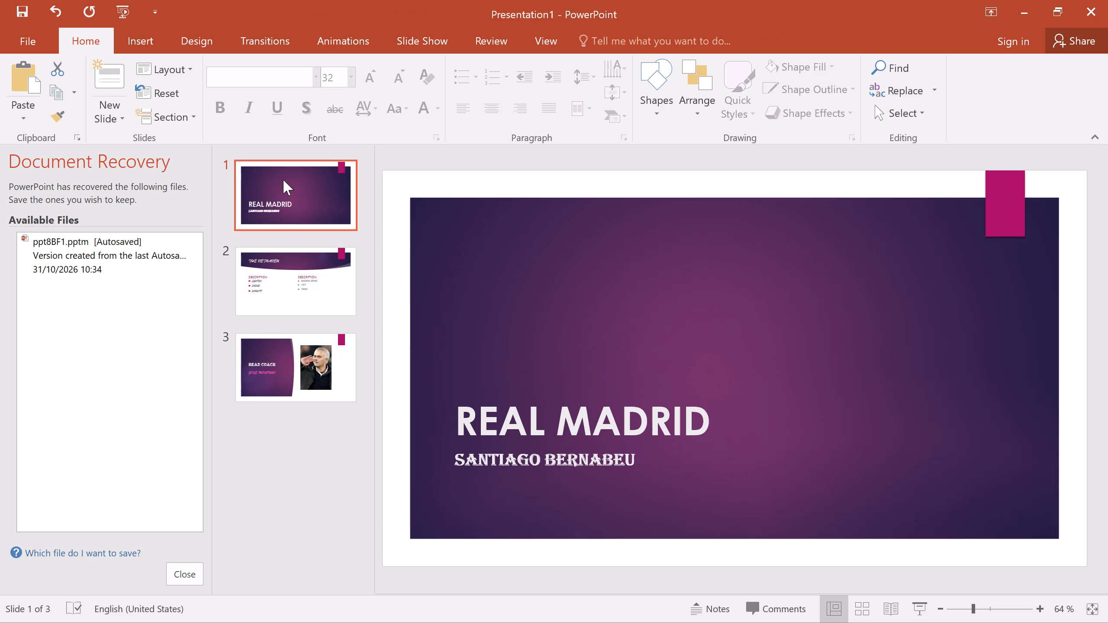
left_click(277, 269)
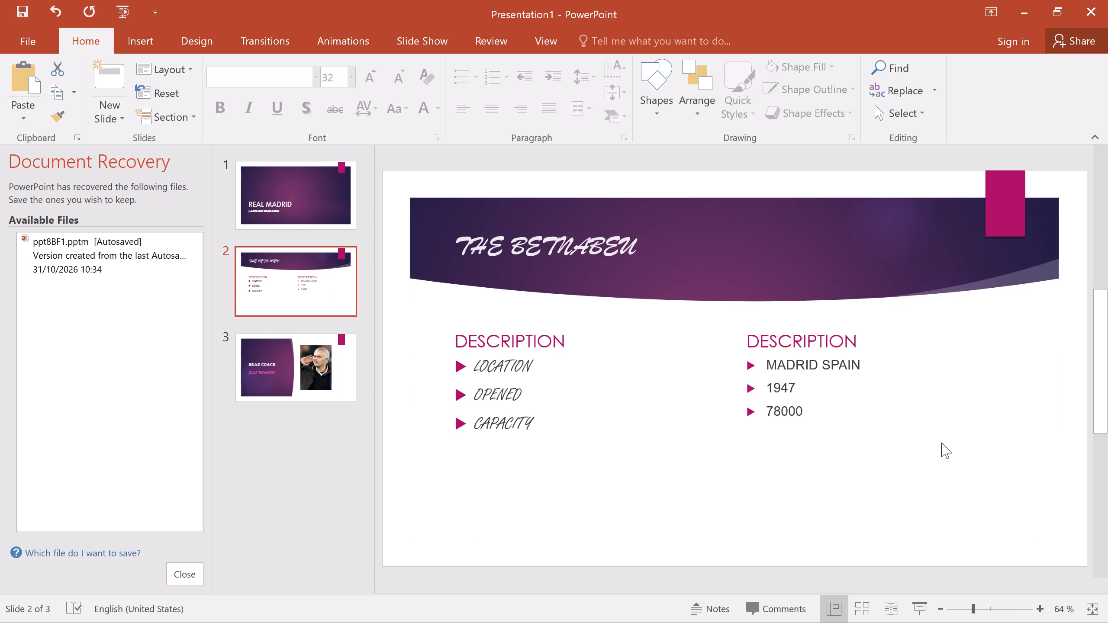
left_click(894, 413)
left_click(850, 389)
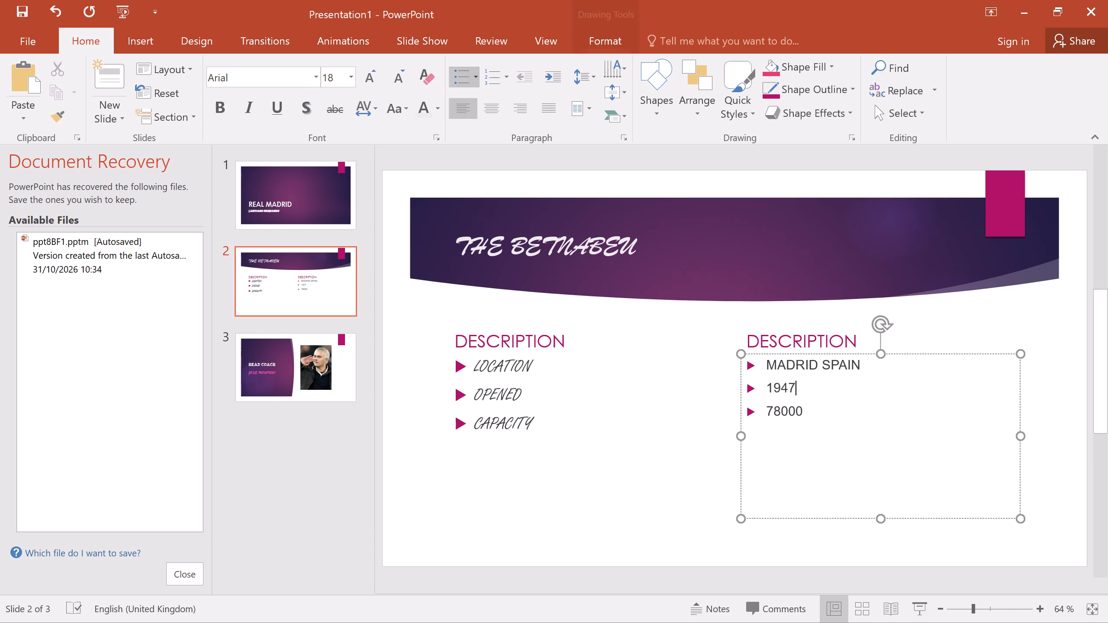
left_click(849, 407)
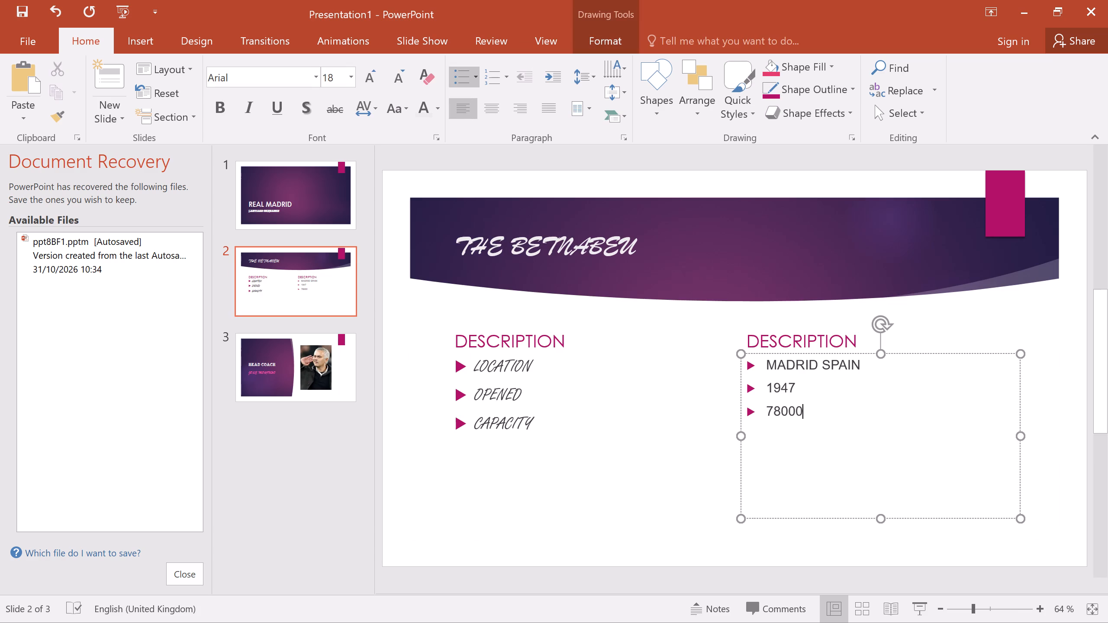
left_click_drag(848, 411, 815, 356)
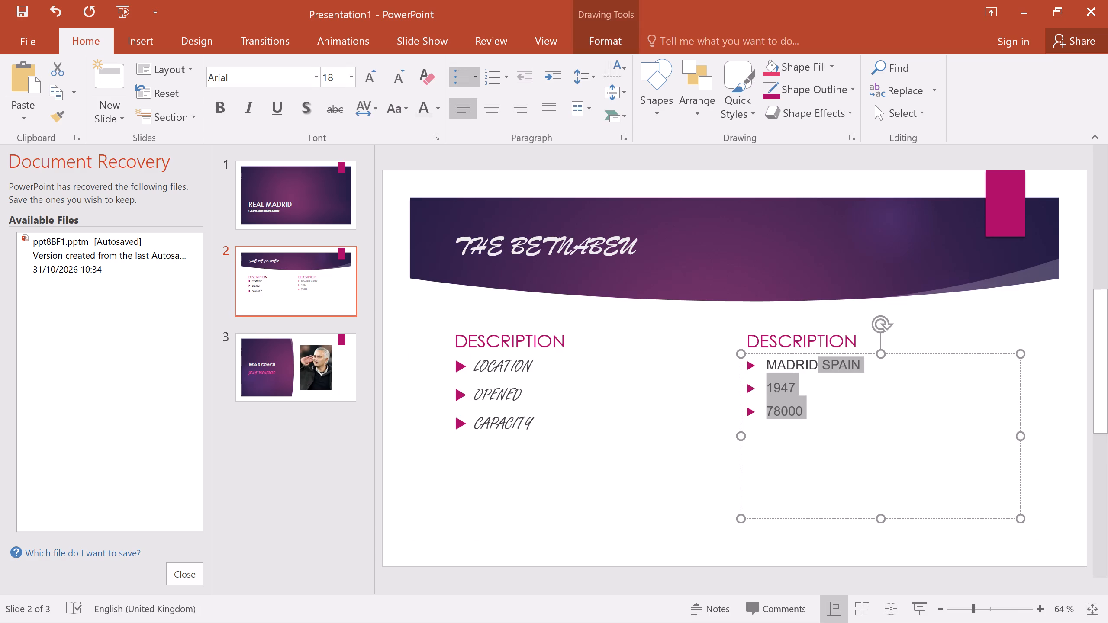
left_click_drag(815, 356, 806, 344)
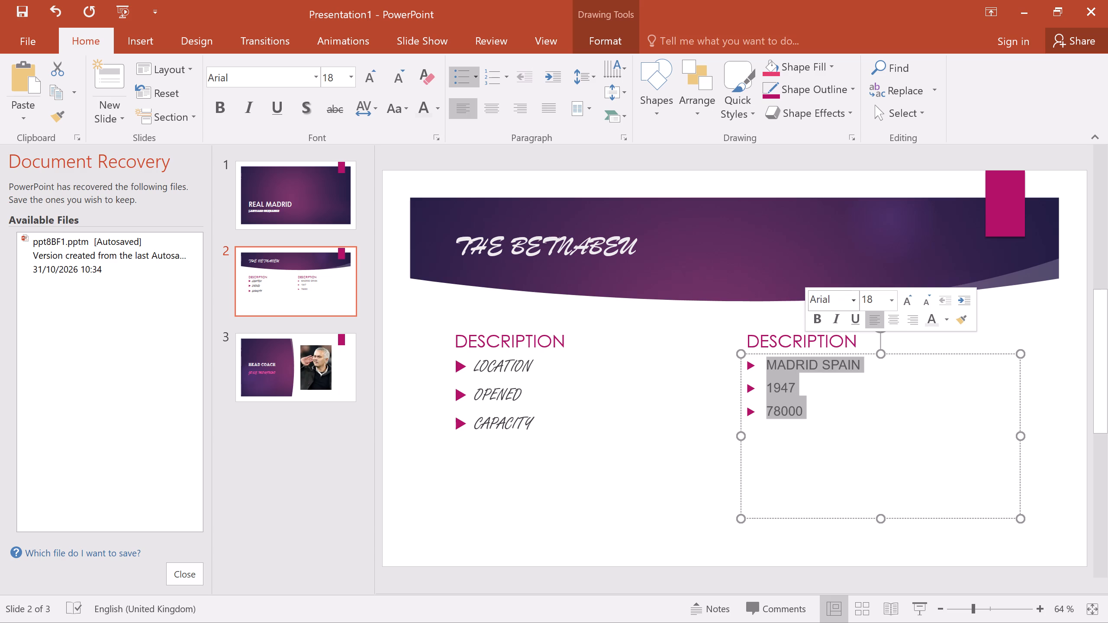
left_click(819, 320)
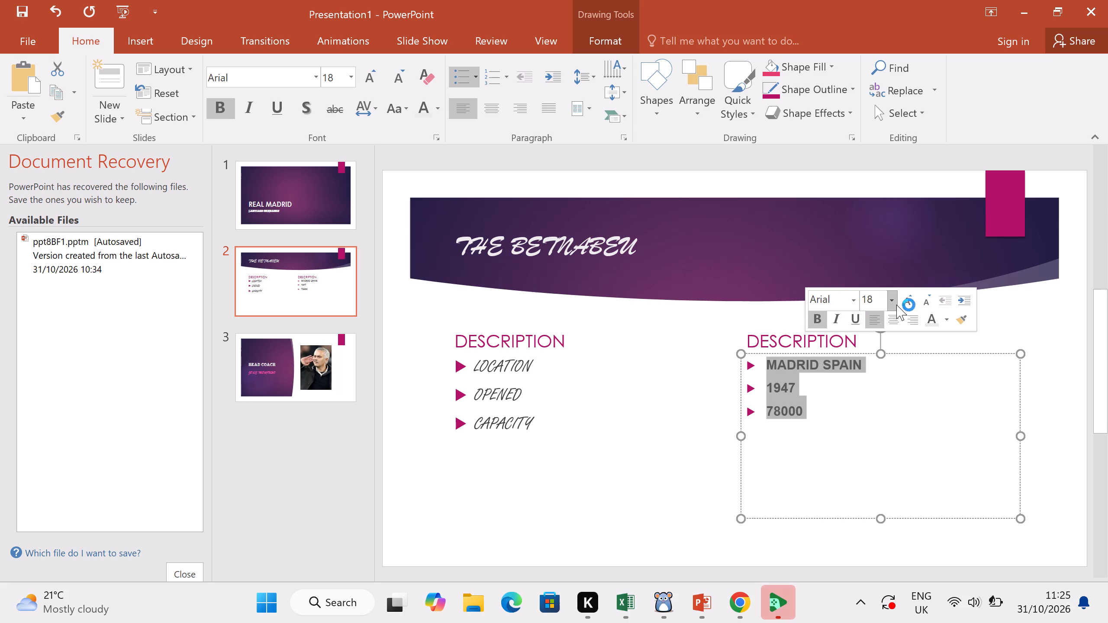
left_click(890, 300)
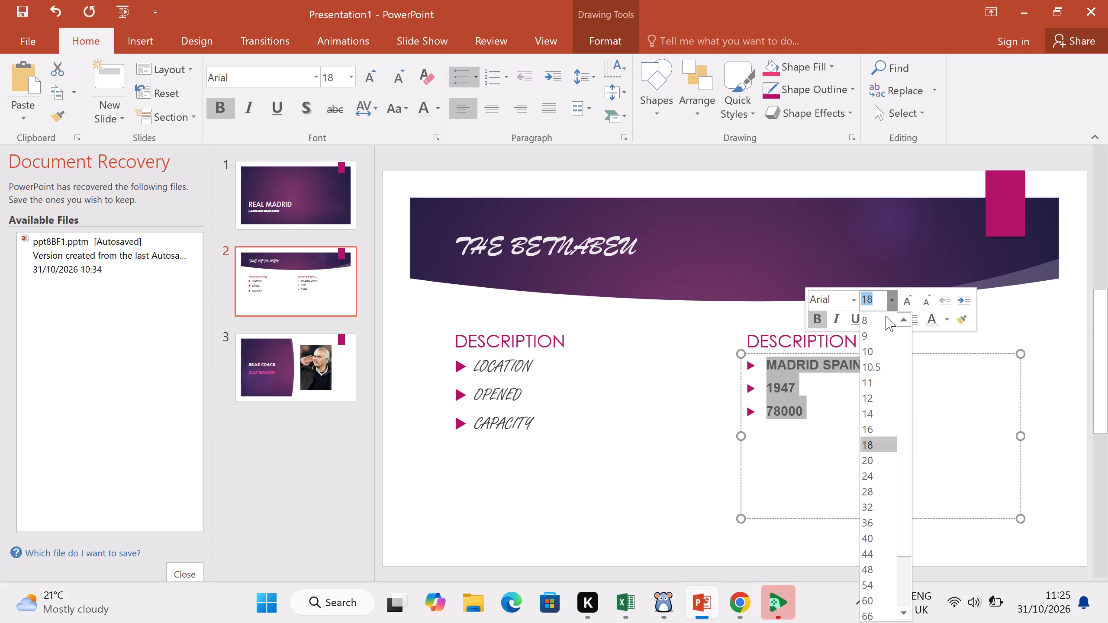
left_click(871, 471)
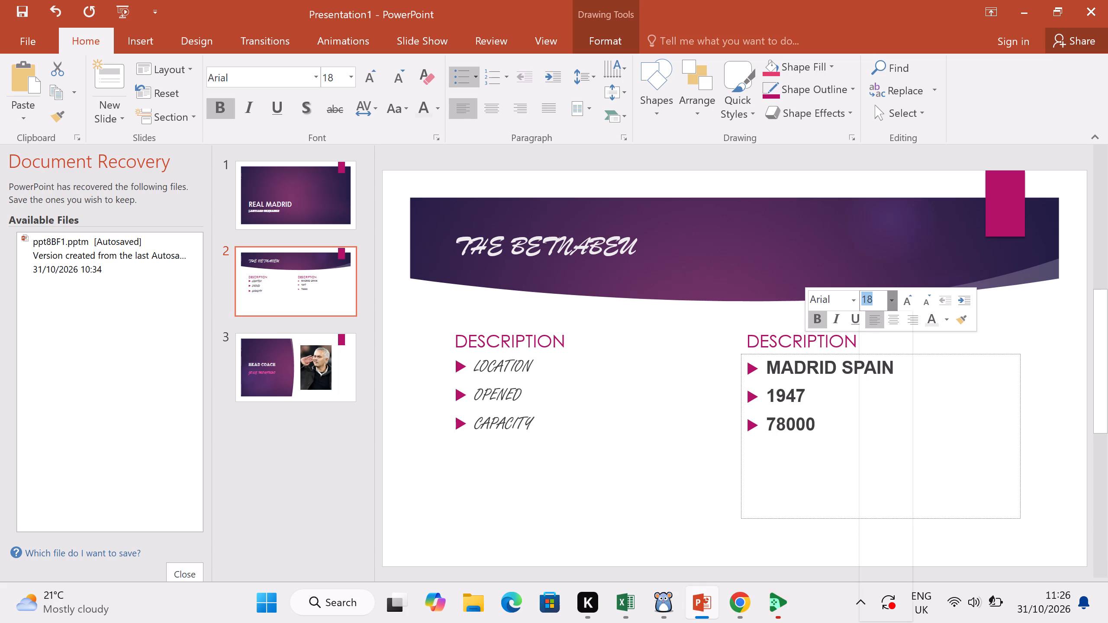
left_click(363, 452)
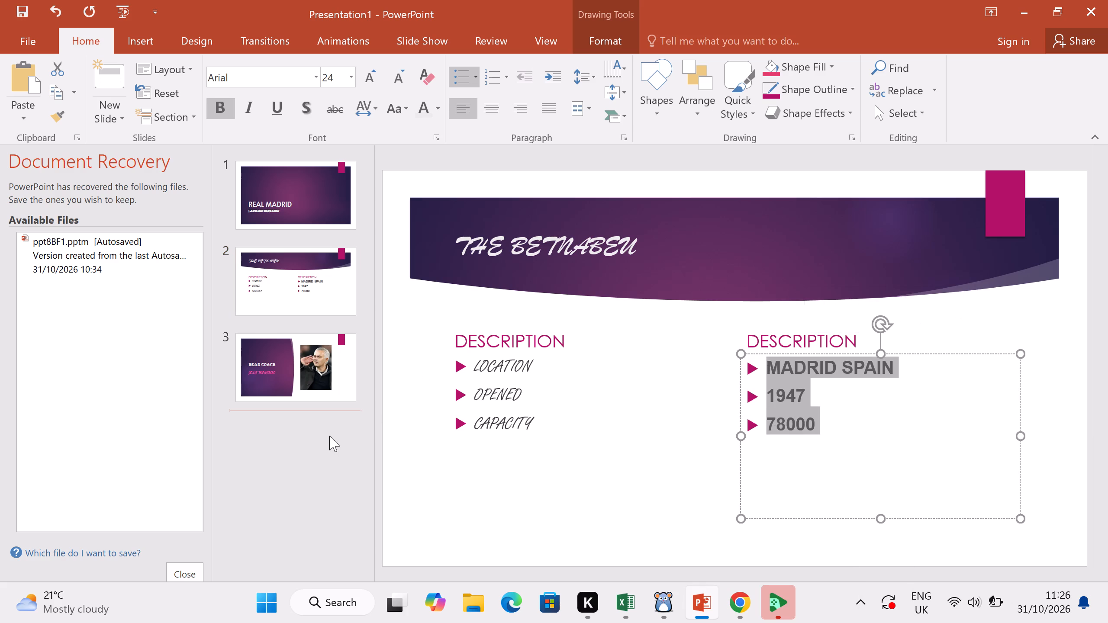
Insert a new slide after slide 3 with the Picture with Caption layout.
left_click(301, 369)
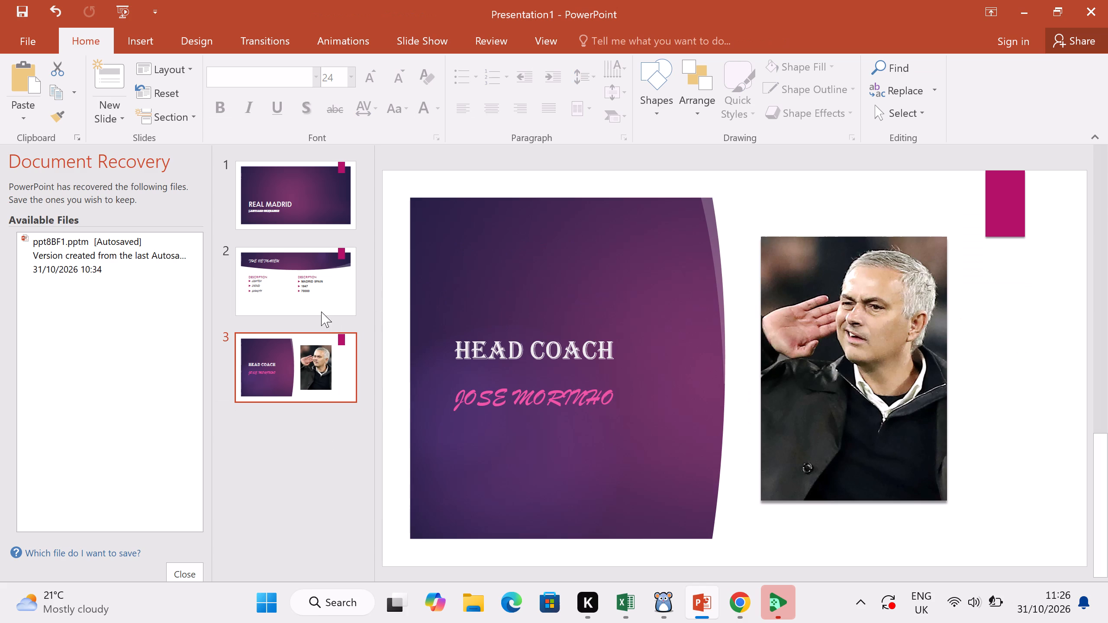
left_click(122, 111)
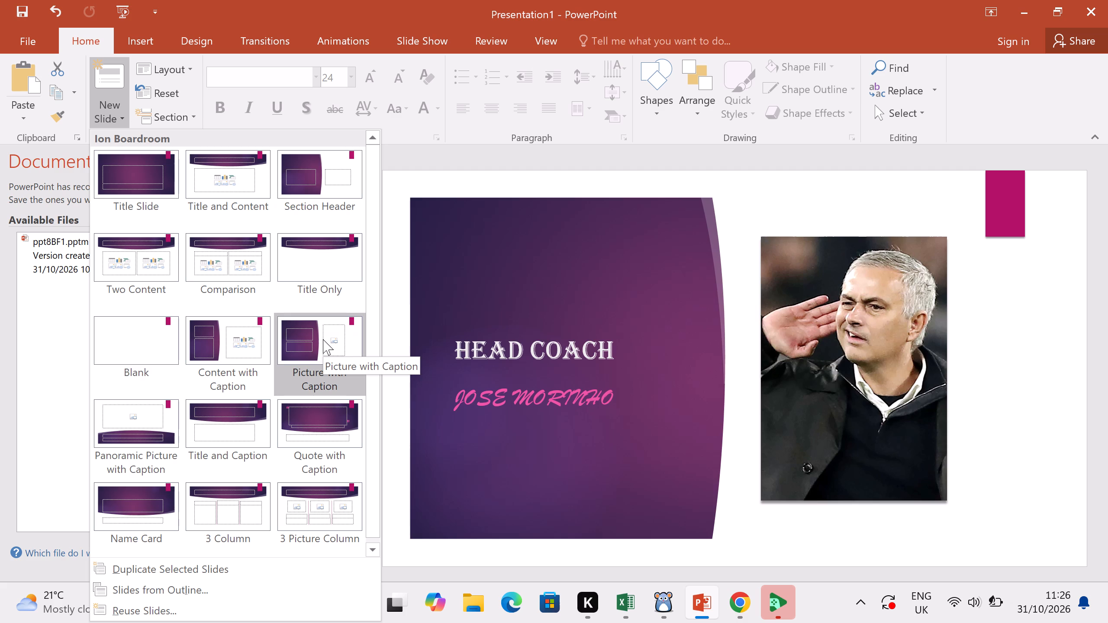
left_click(323, 339)
Enter ASSISTANT COACH in the Bahnschrift Light Condensed font as the title of slide 4.
left_click(538, 344)
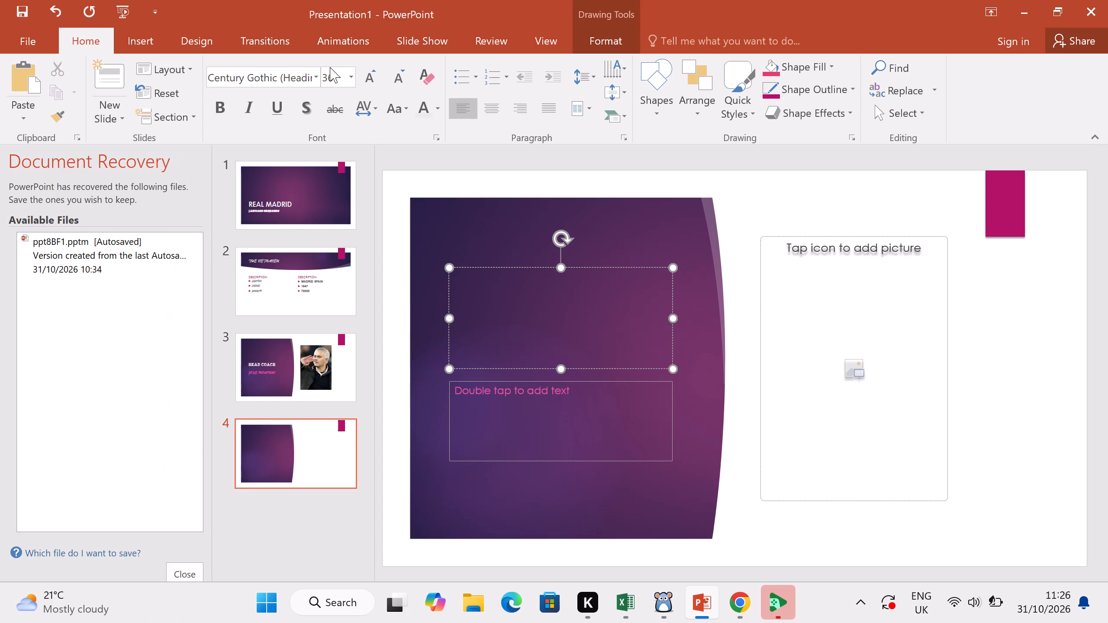
left_click(317, 79)
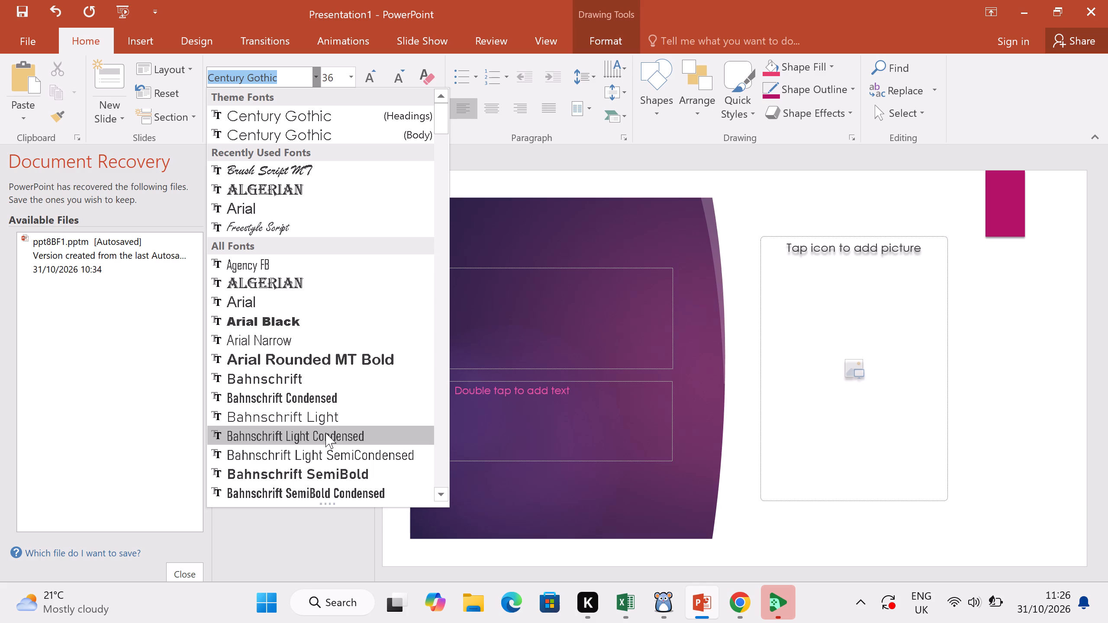
left_click(352, 435)
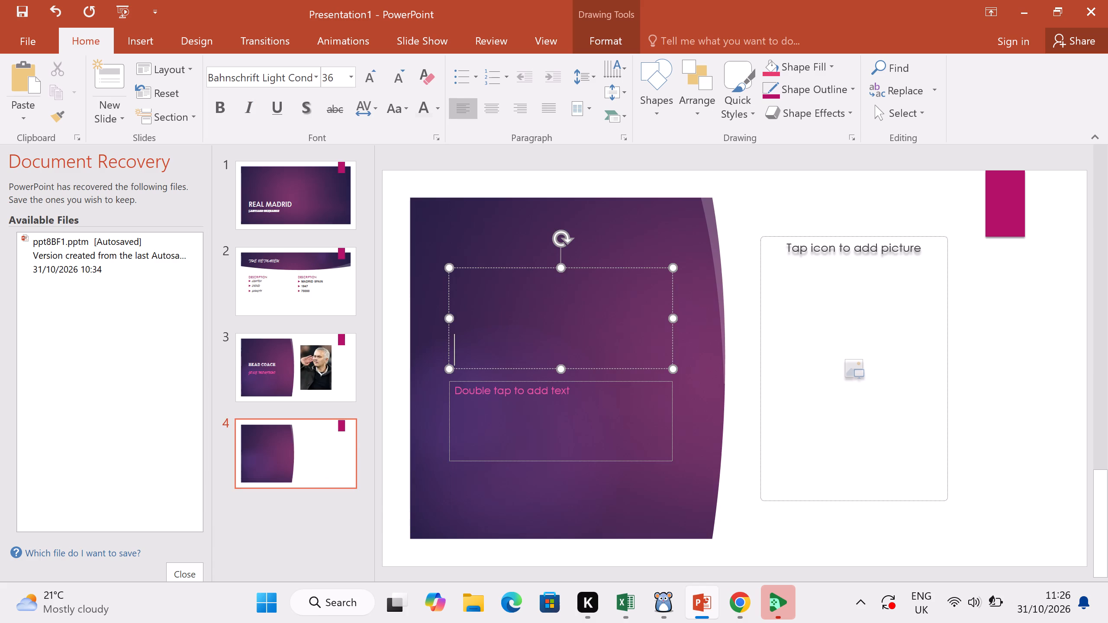
type("ASS")
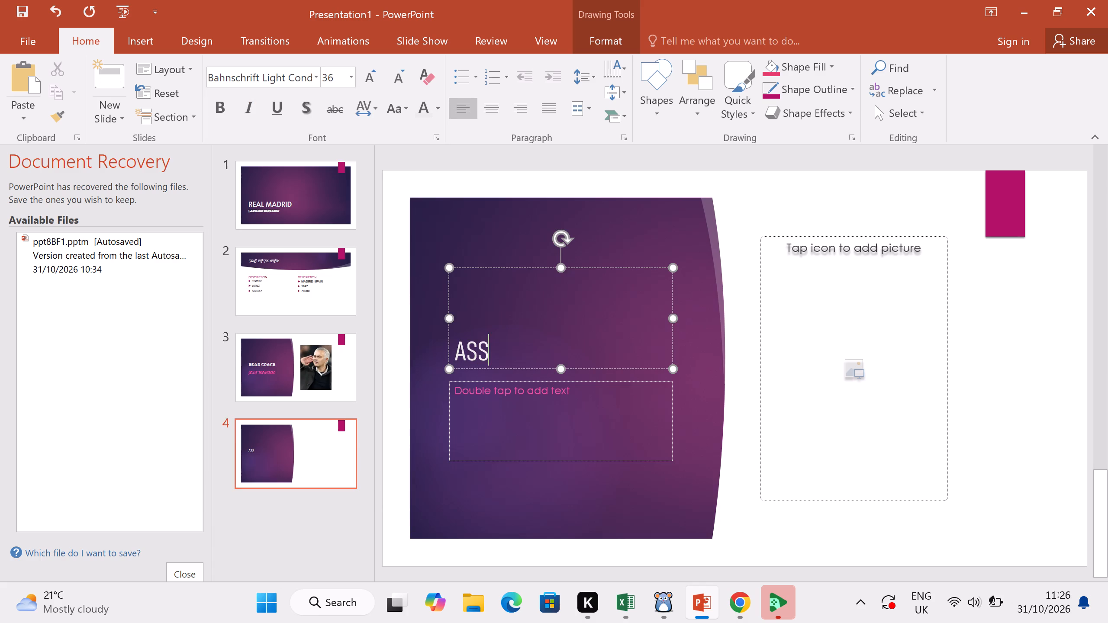
type("ISTA")
type("NT")
key("space")
type("COACH")
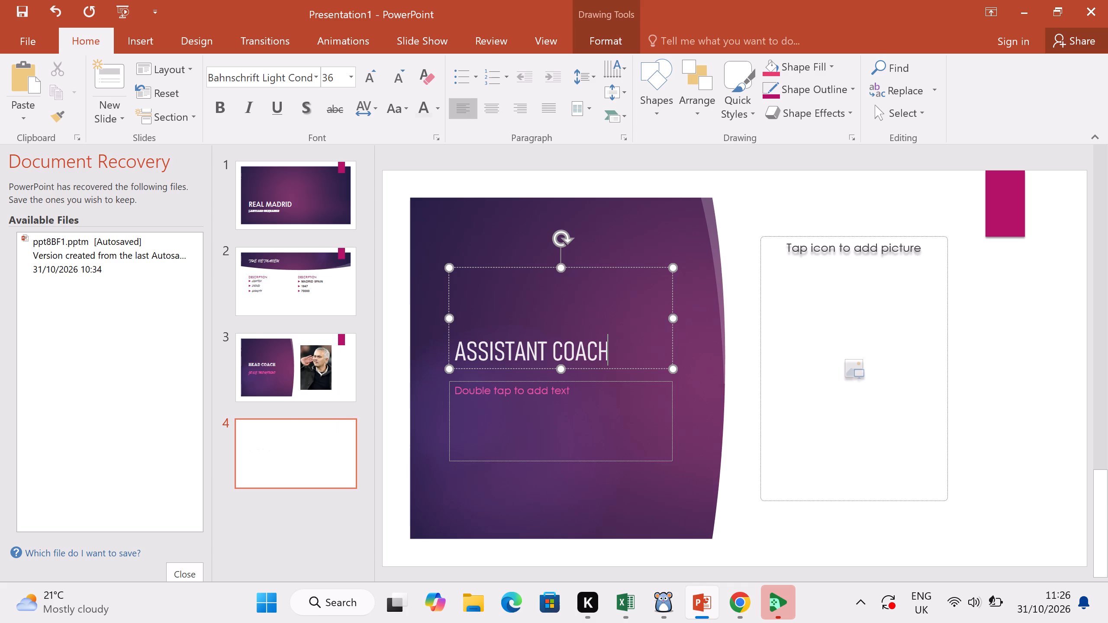
left_click(472, 388)
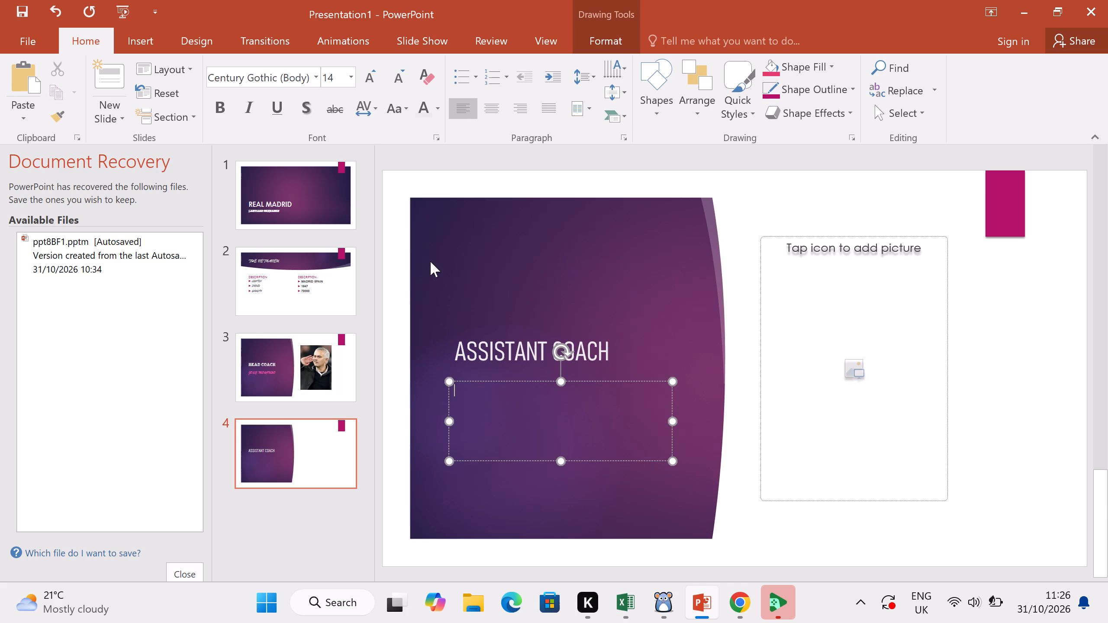
left_click(317, 81)
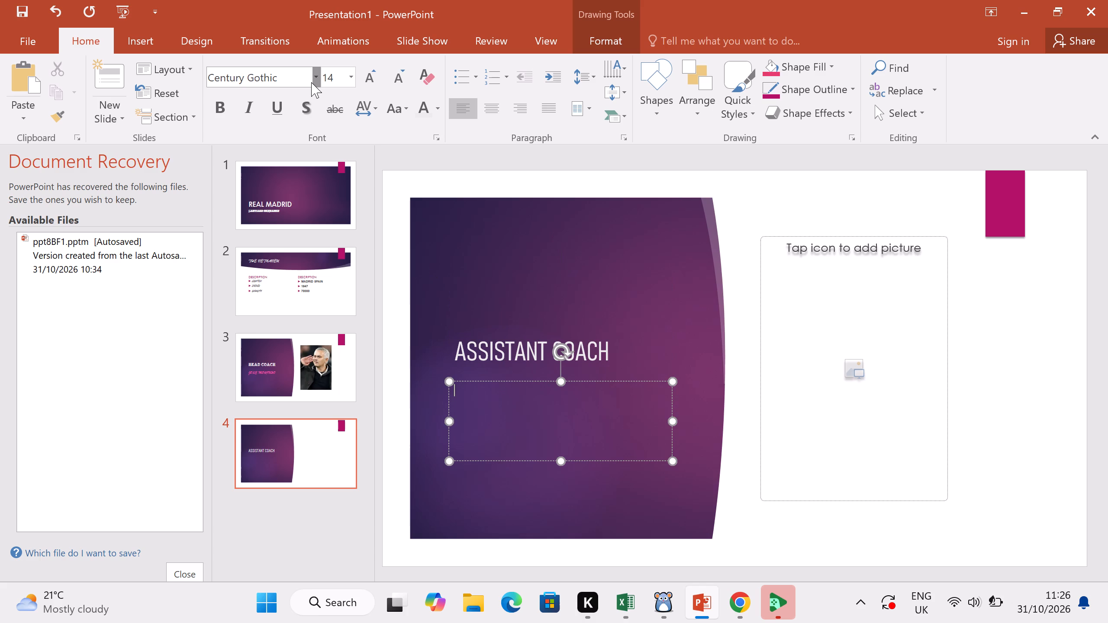
left_click(301, 189)
left_click(349, 80)
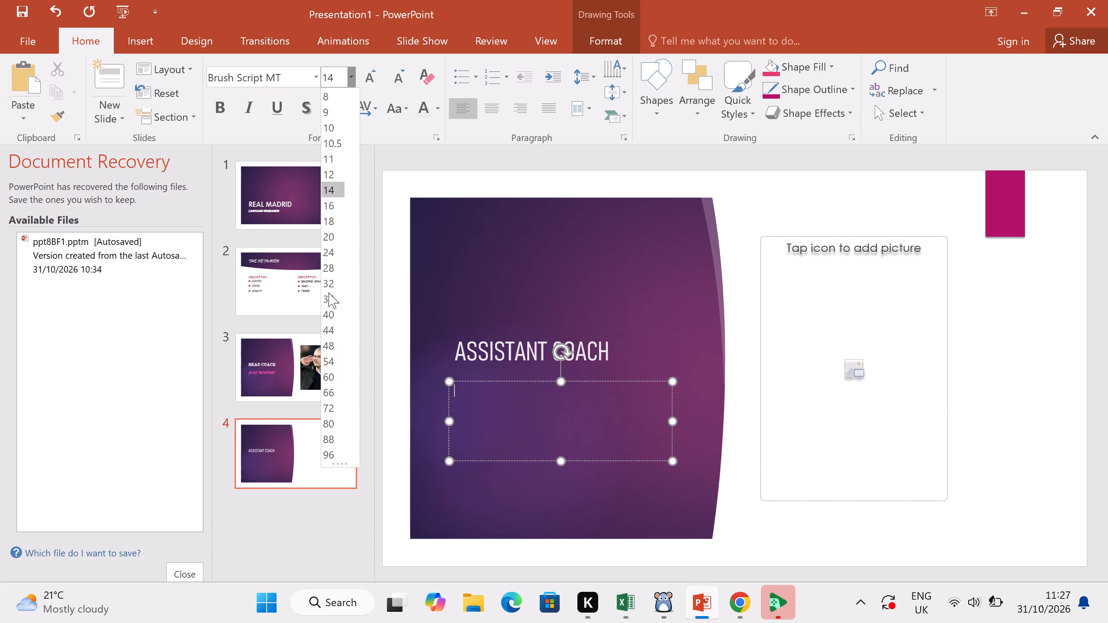
left_click(331, 279)
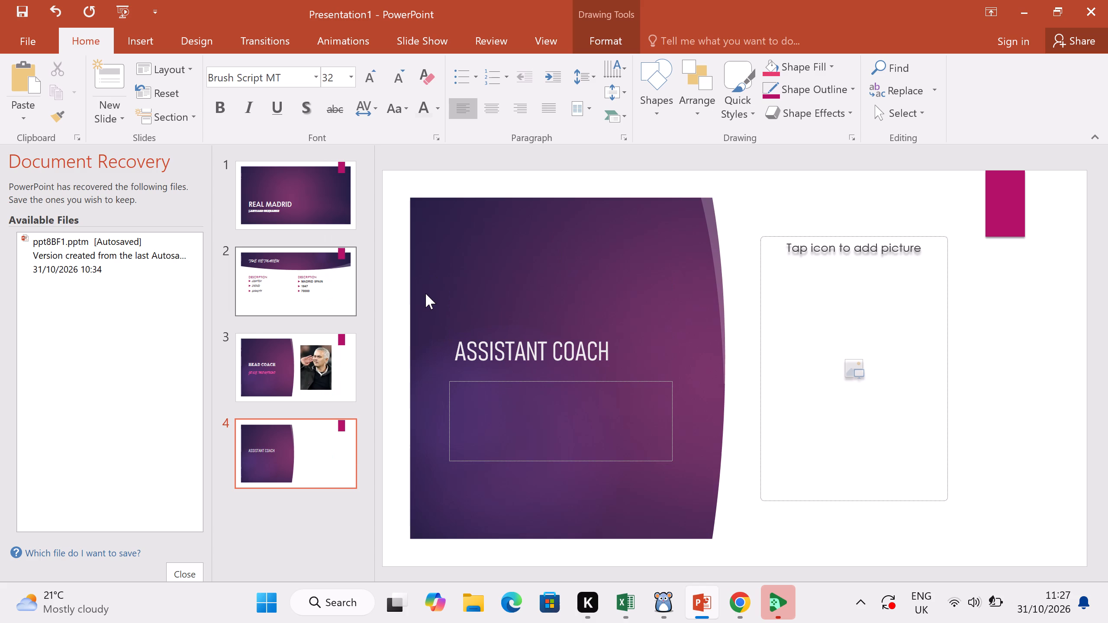
type("JAO")
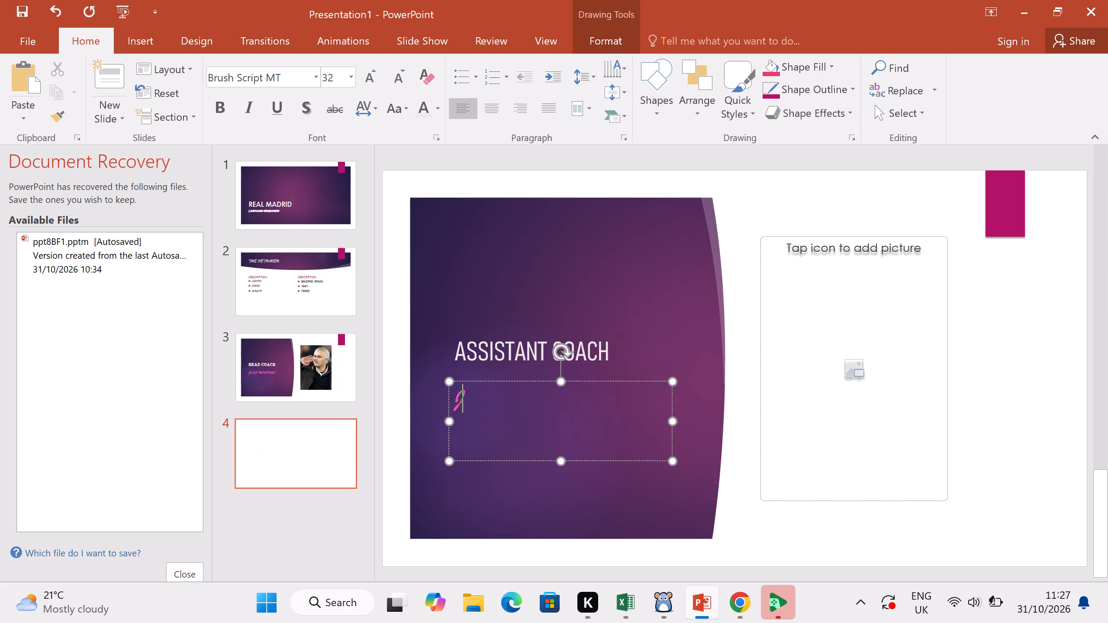
key("space")
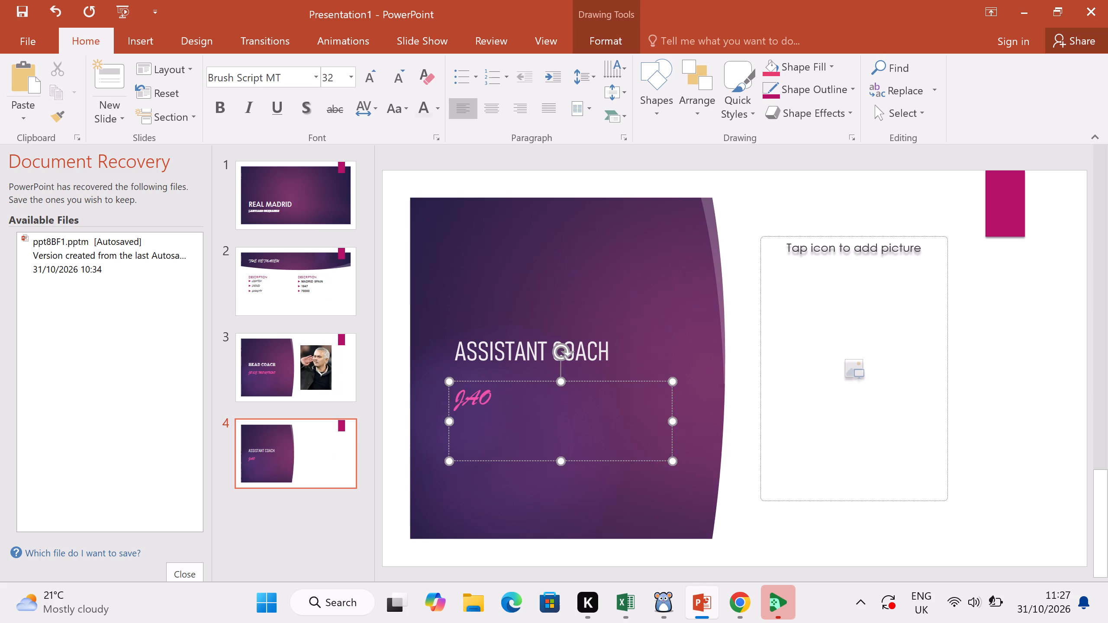
type("TRA")
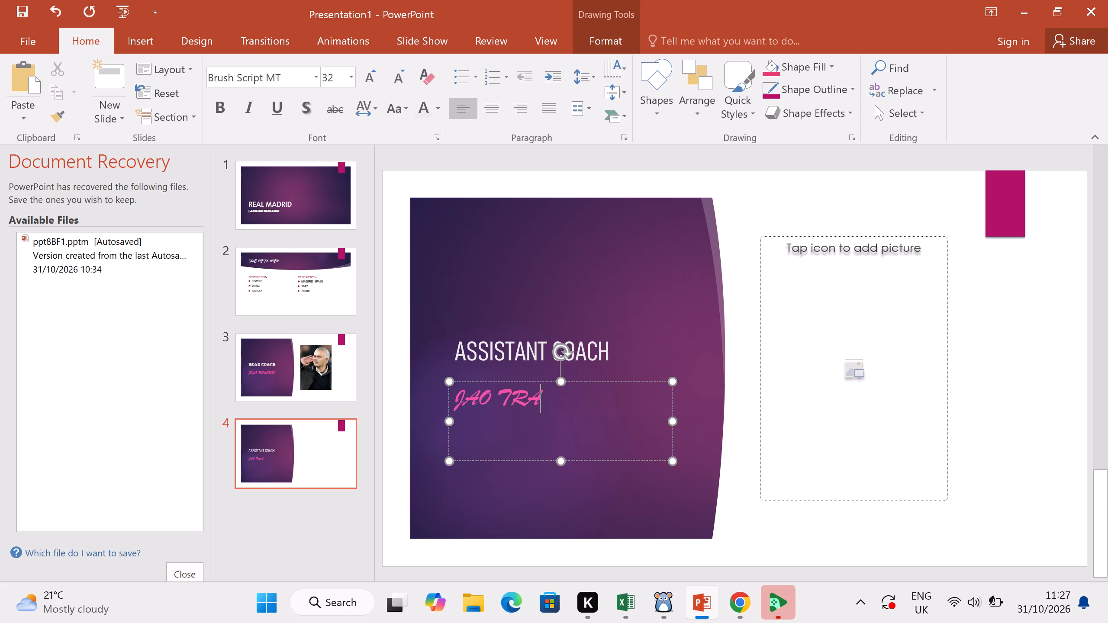
type("LHAO")
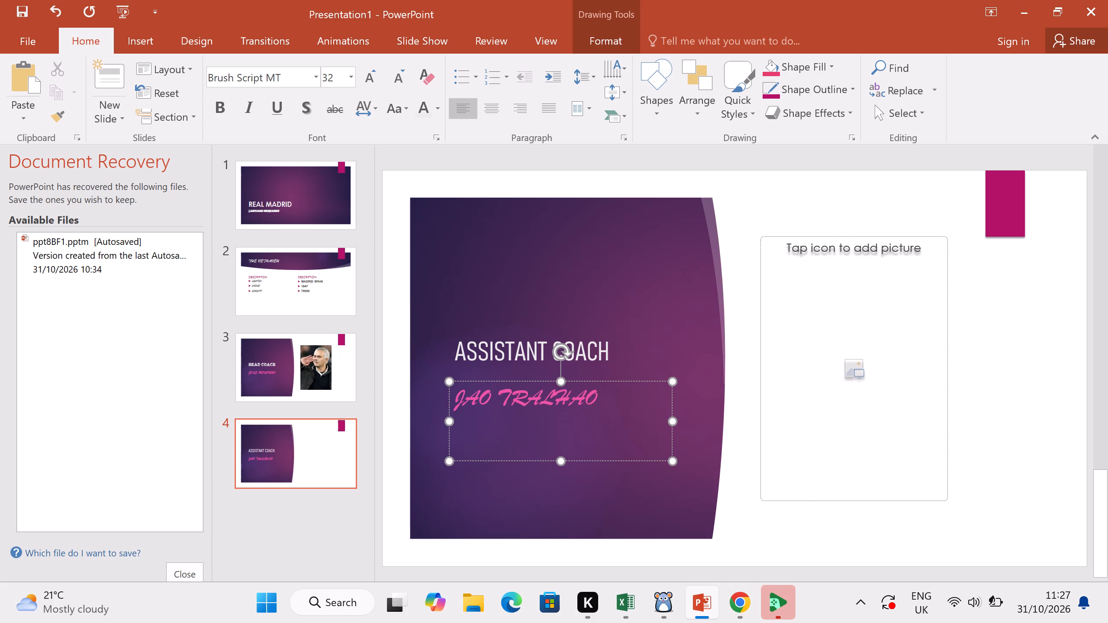
Switch to Chrome, allow its instant-browsing launch offer, and open a new tab for a Google search.
left_click(834, 379)
left_click(732, 610)
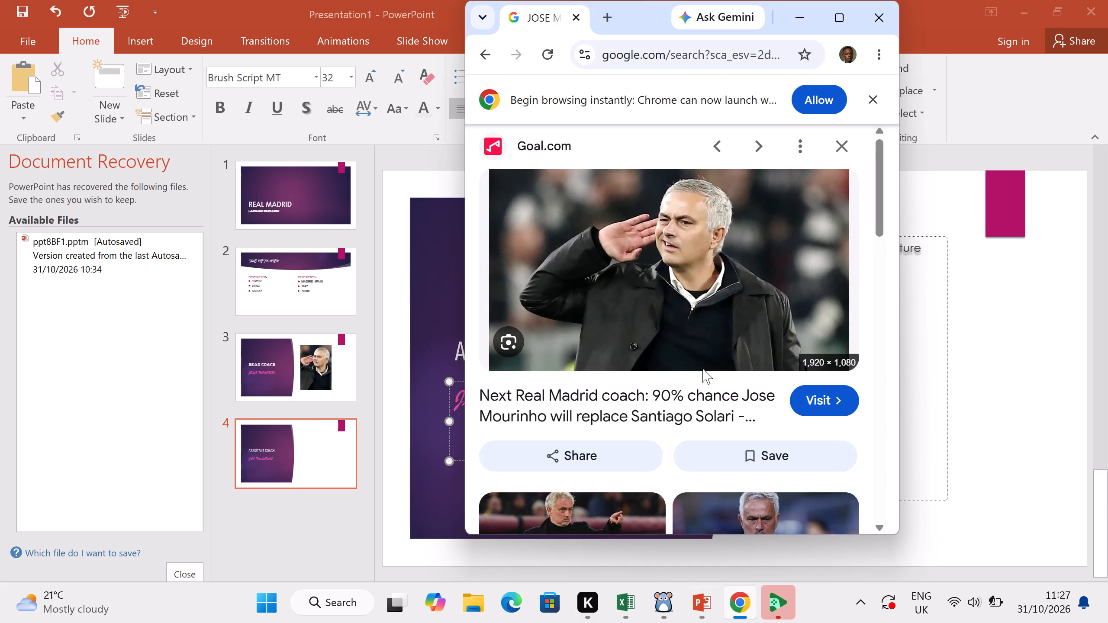
left_click(757, 50)
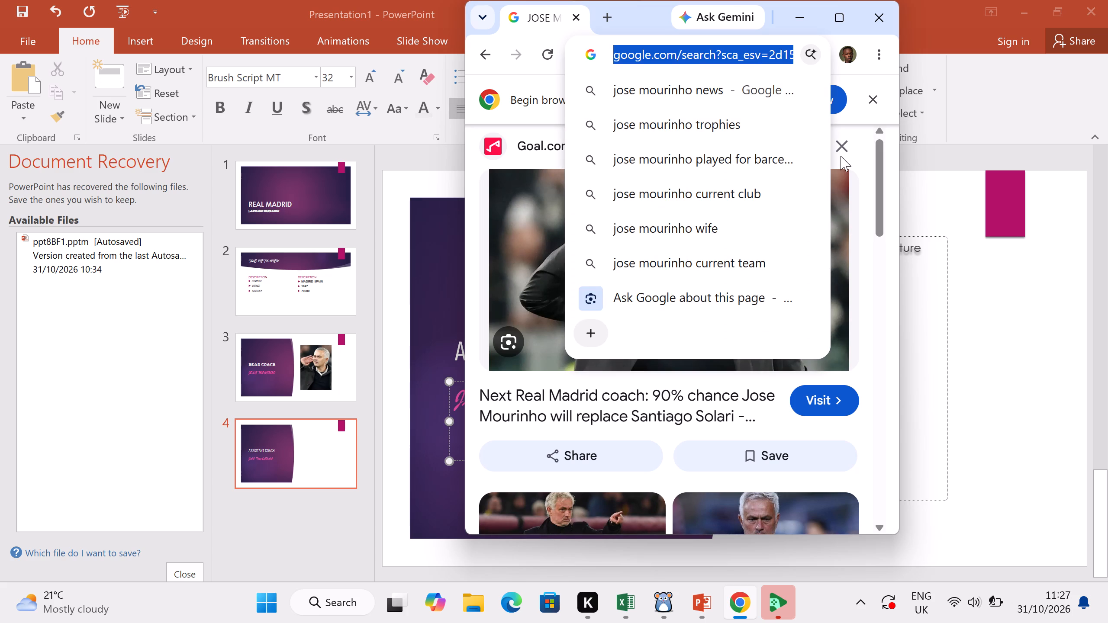
left_click(853, 87)
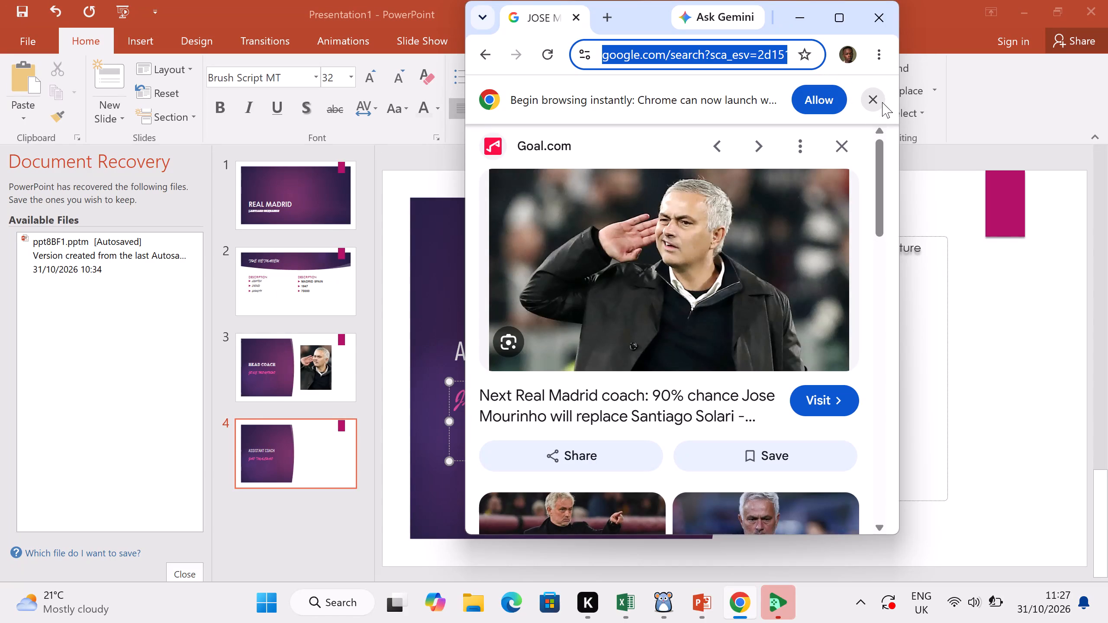
left_click(823, 95)
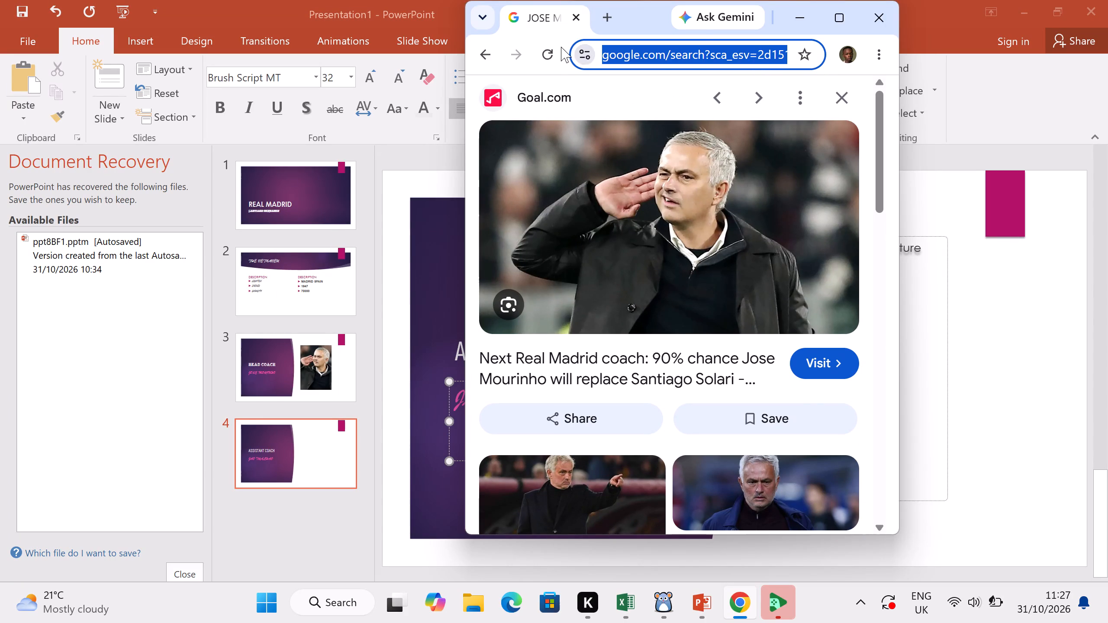
left_click(602, 19)
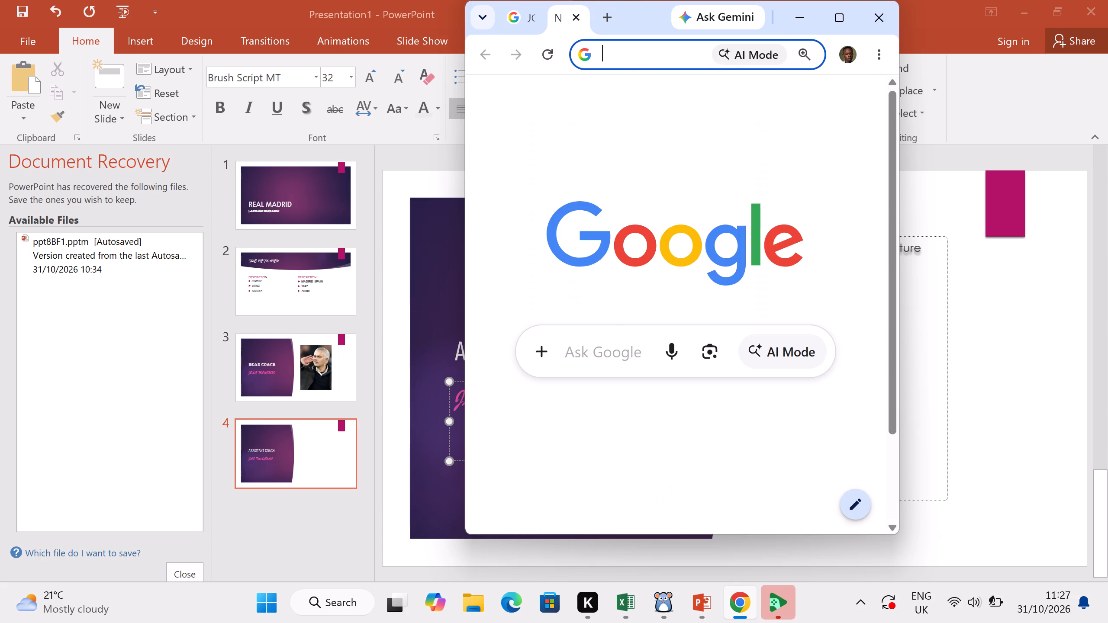
left_click(593, 345)
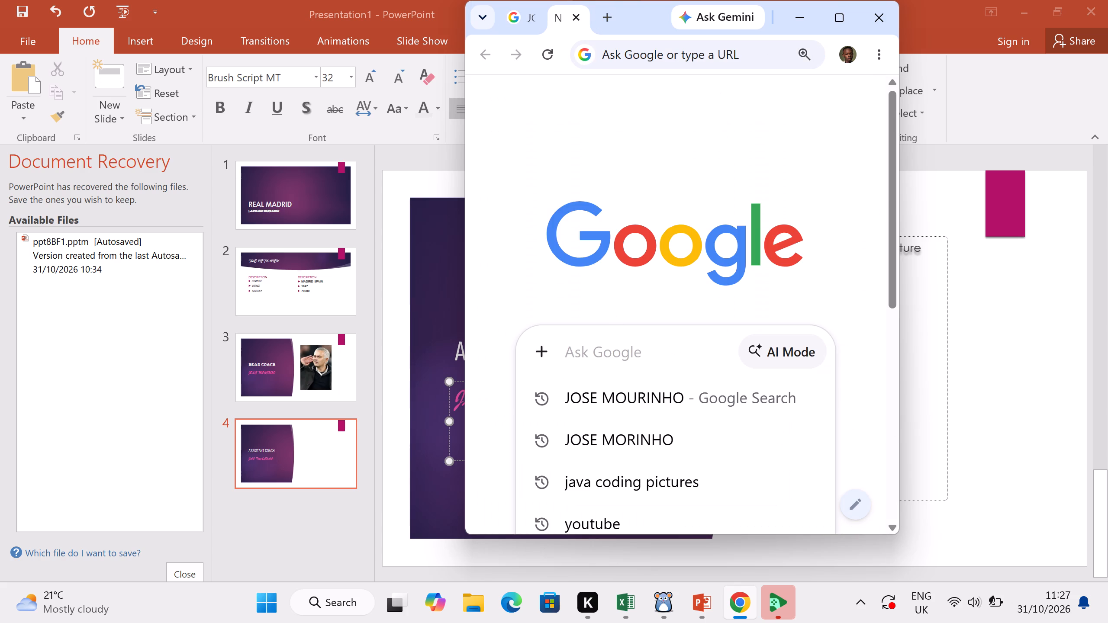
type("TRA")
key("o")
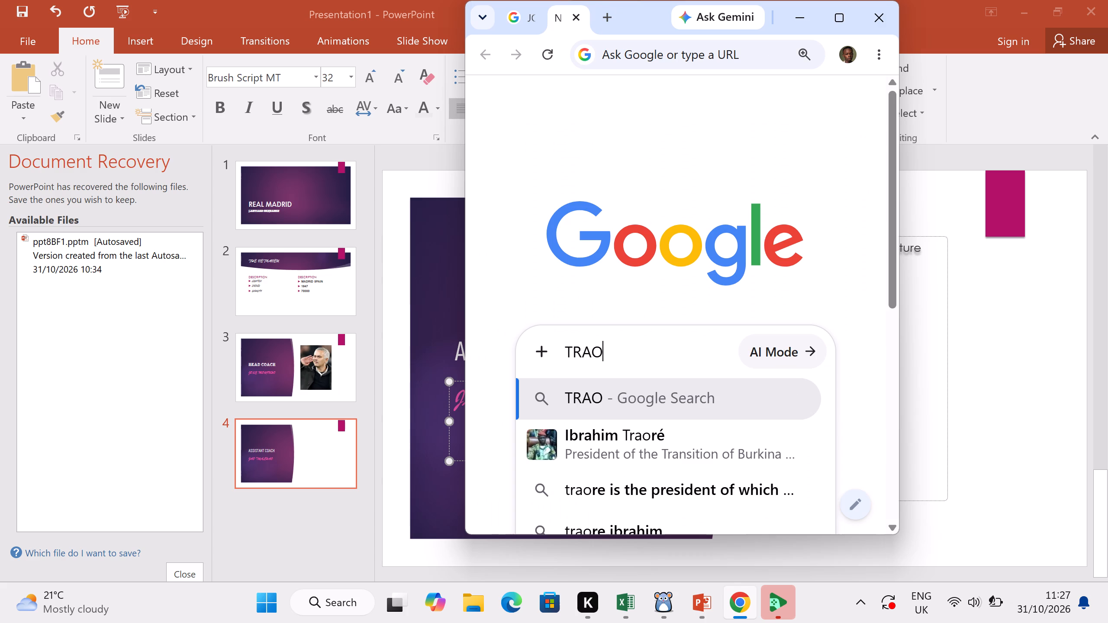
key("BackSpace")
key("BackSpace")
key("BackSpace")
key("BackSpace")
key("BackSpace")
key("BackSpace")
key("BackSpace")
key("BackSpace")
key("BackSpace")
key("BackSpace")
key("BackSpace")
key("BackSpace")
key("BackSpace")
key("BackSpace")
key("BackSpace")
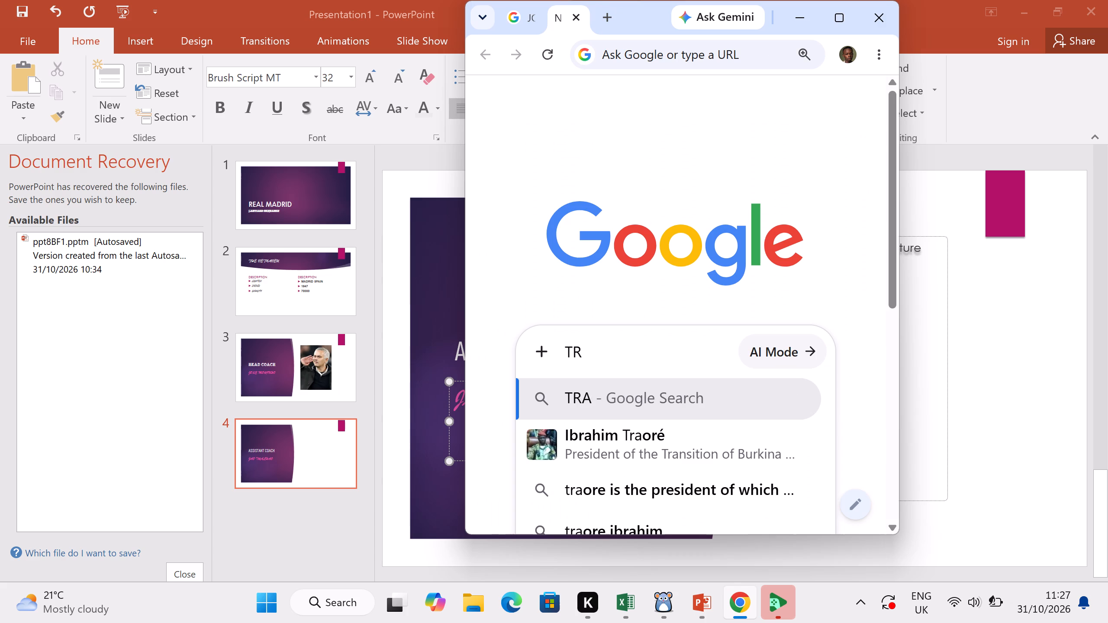
Search Google for joao tralhao using the football manager suggestion and show the image results.
type("JAO")
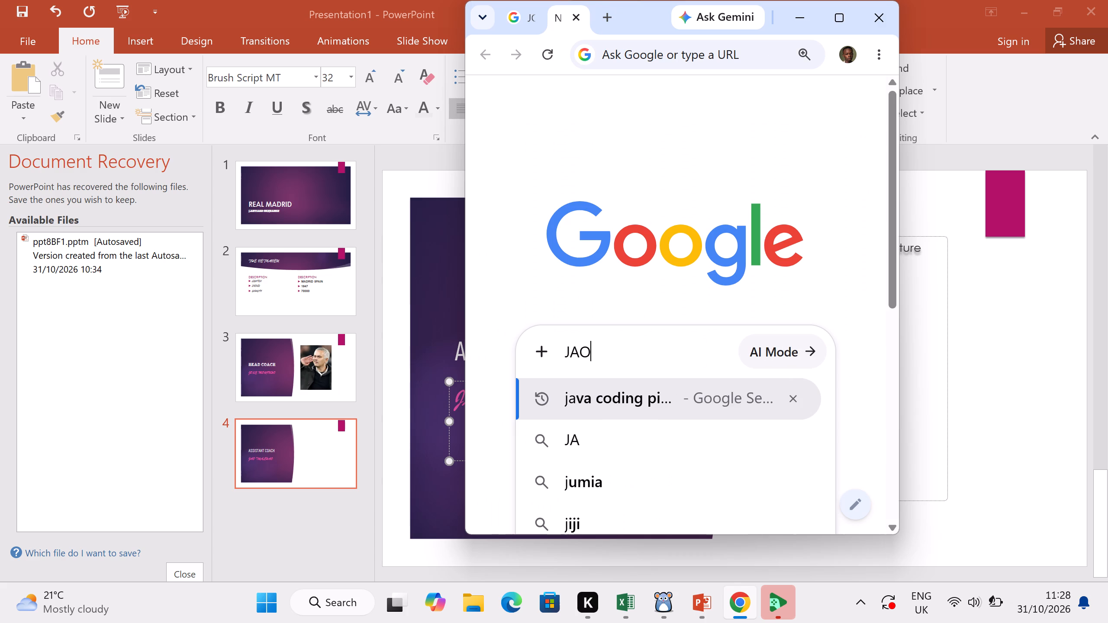
key("space")
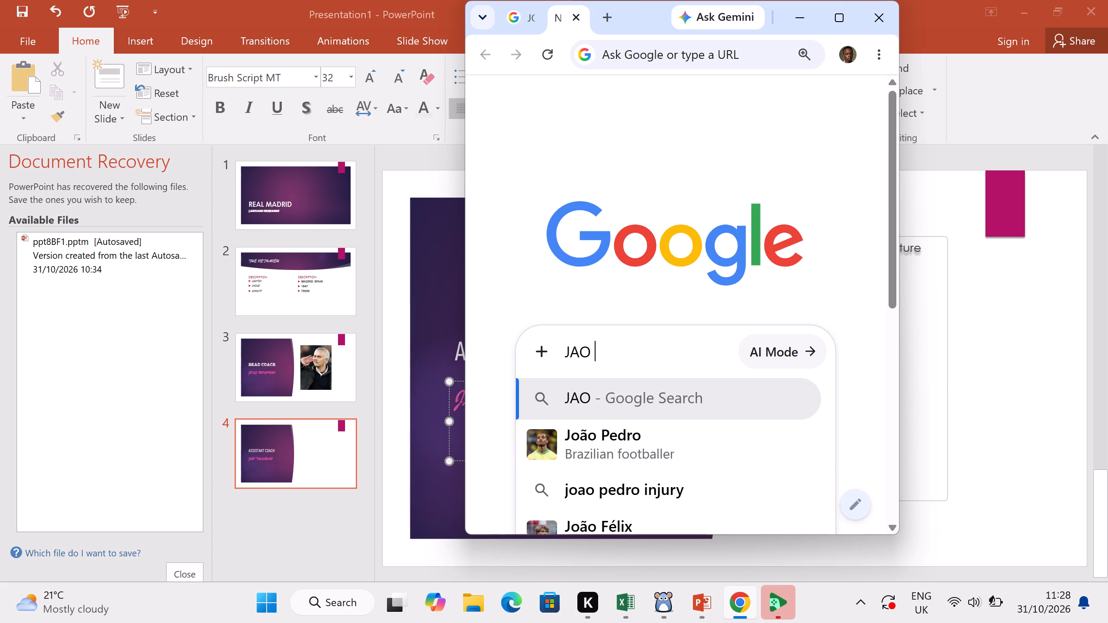
key("BackSpace")
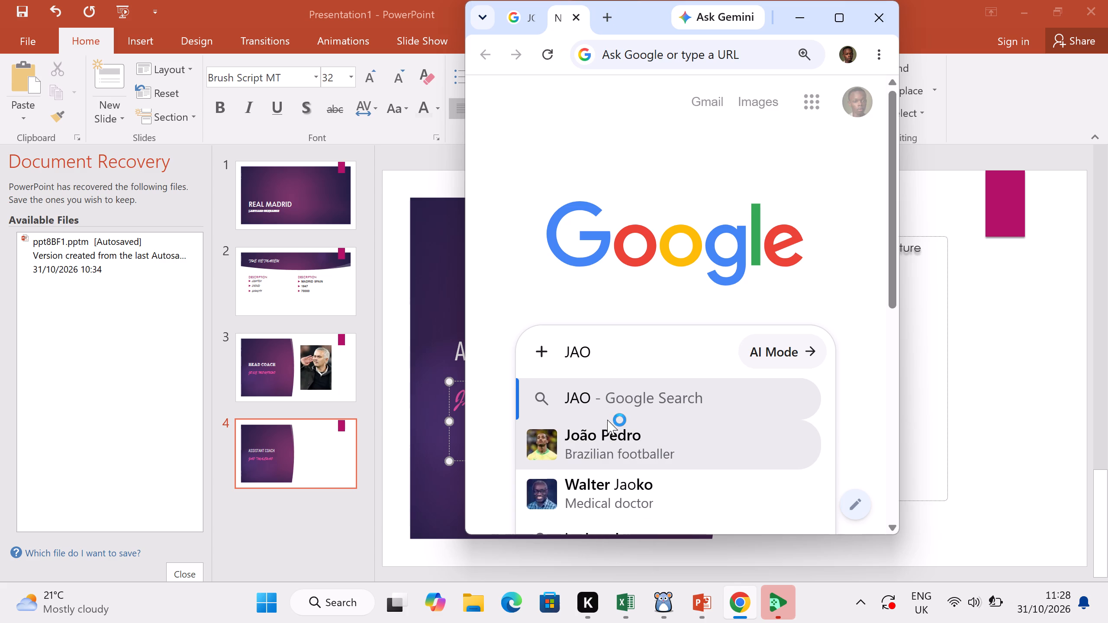
key("BackSpace")
key("BackSpace")
type("OA")
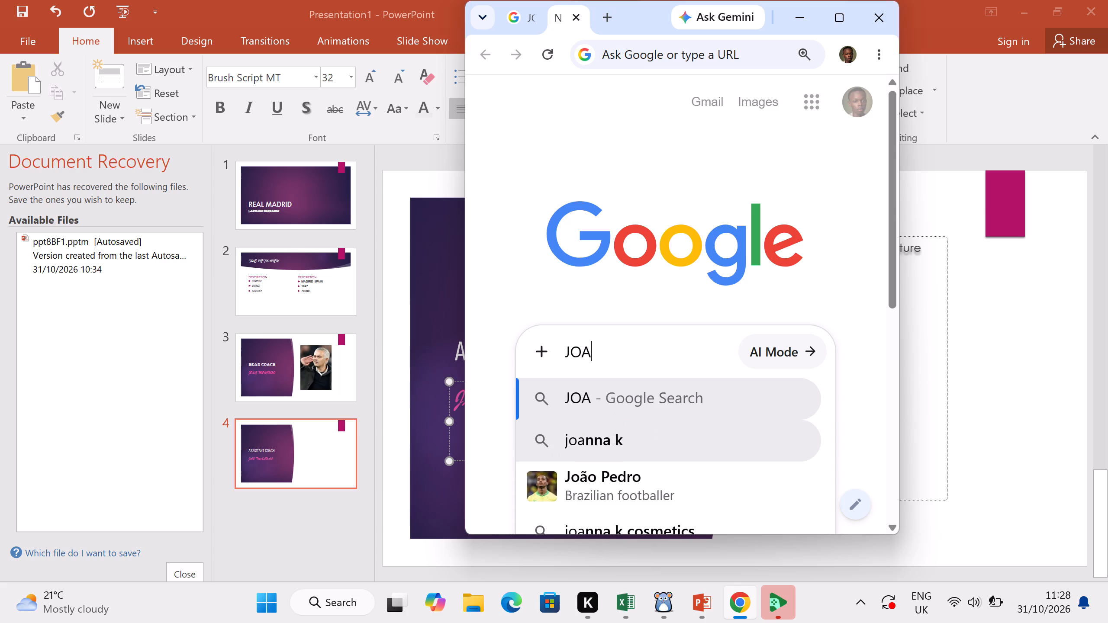
key("o")
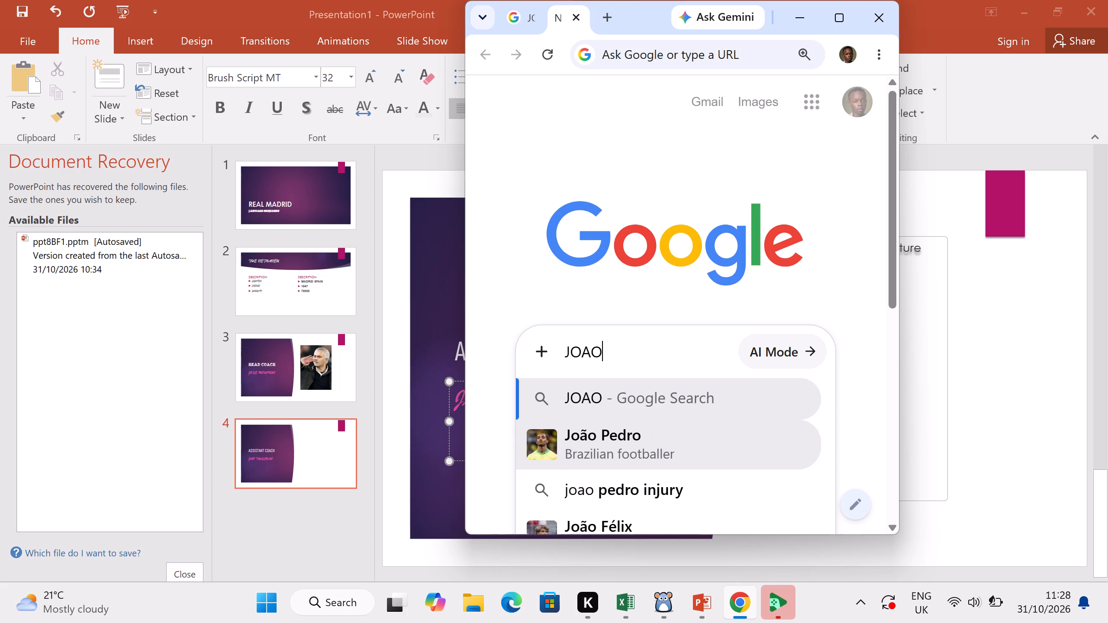
key("space")
type("TR")
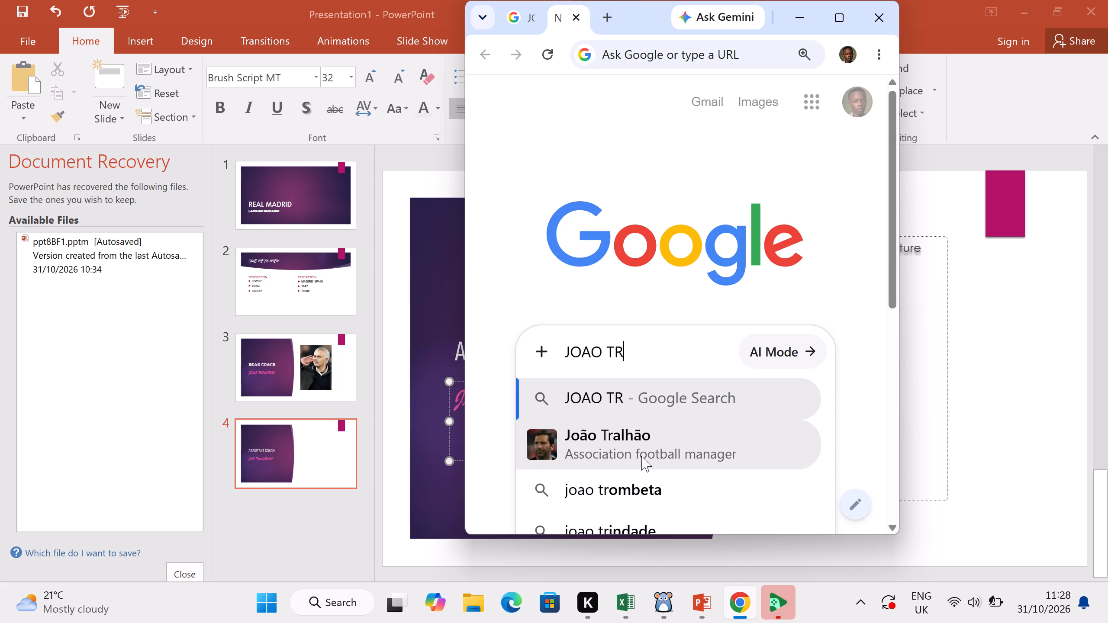
left_click(644, 452)
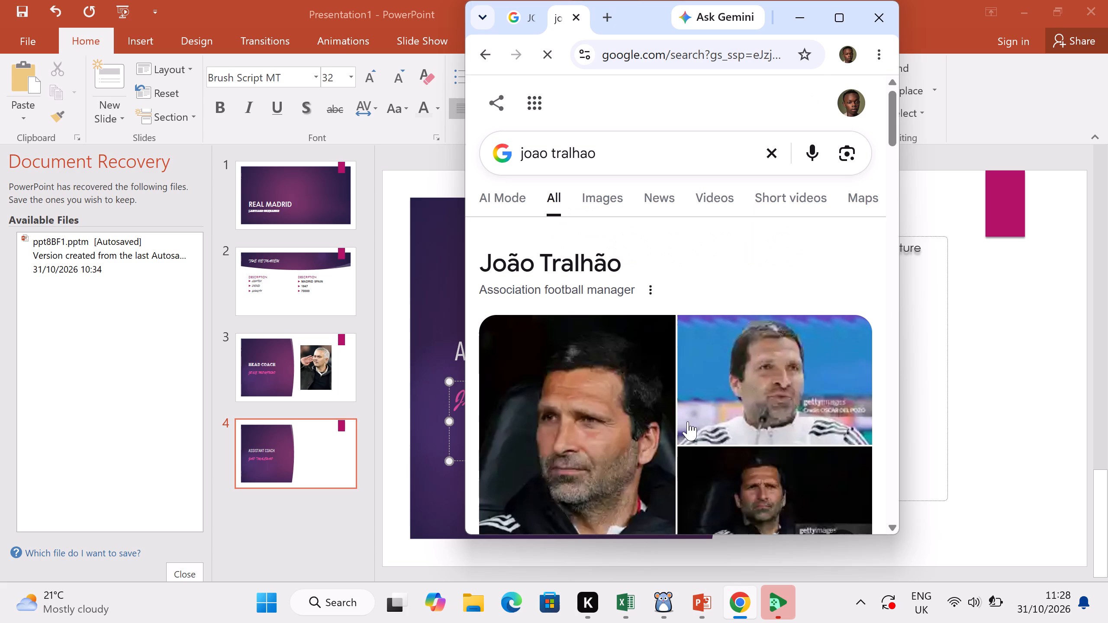
scroll(682, 424, "up", 2)
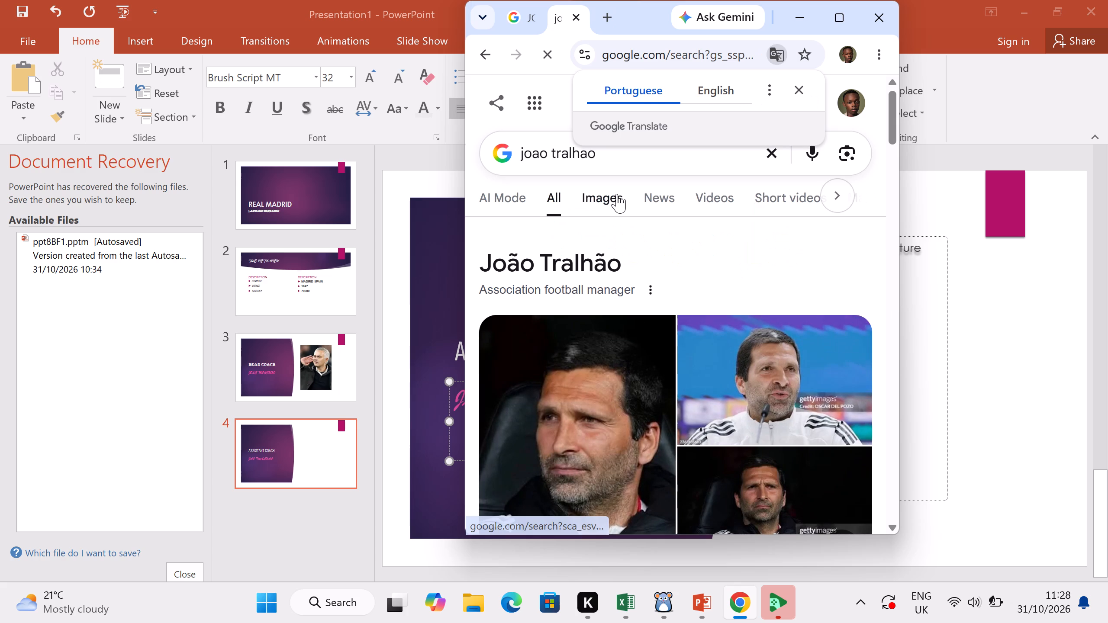
left_click(617, 194)
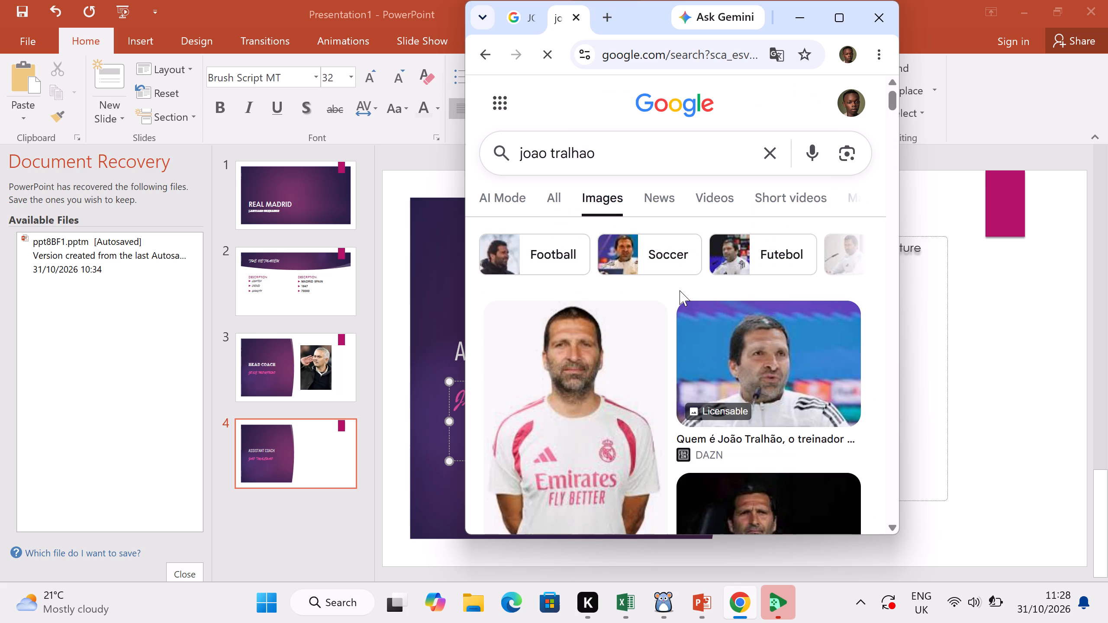
Copy the João Tralhão side-profile picture in a dark jacket, sourced from X, out of the image results.
scroll(680, 290, "up", 1)
scroll(680, 290, "down", 2)
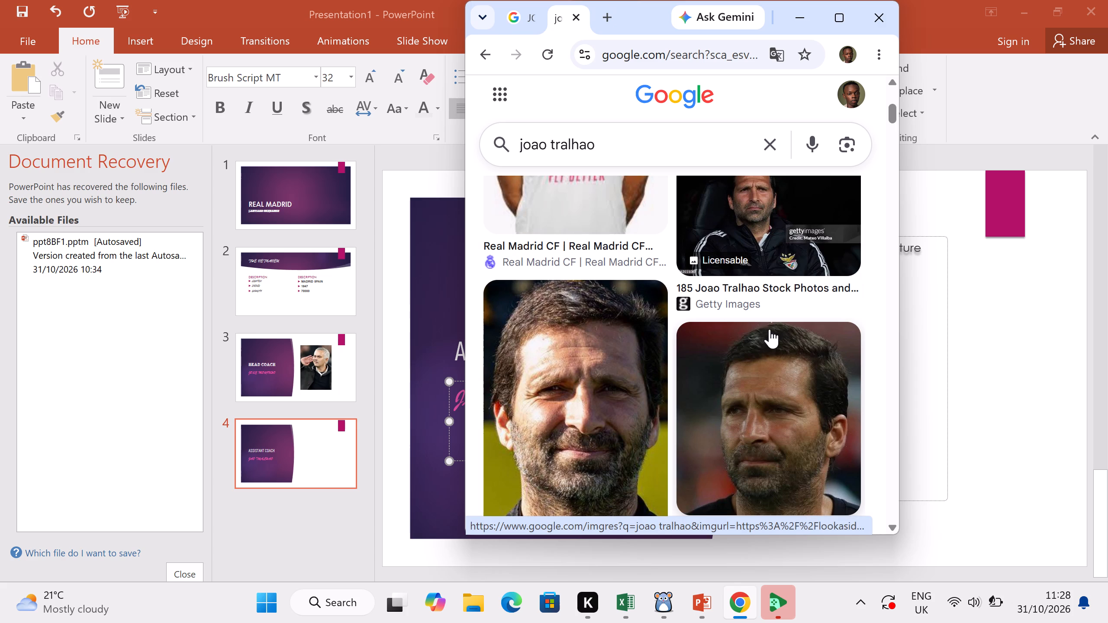
scroll(773, 373, "down", 2)
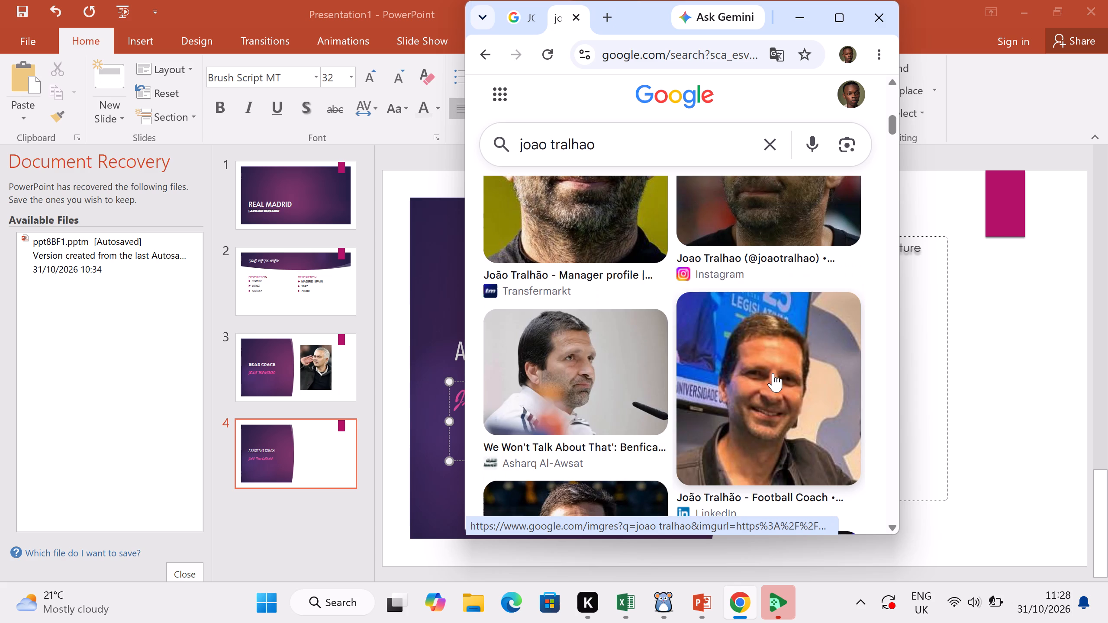
scroll(773, 373, "down", 1)
scroll(773, 373, "up", 1)
scroll(773, 373, "down", 1)
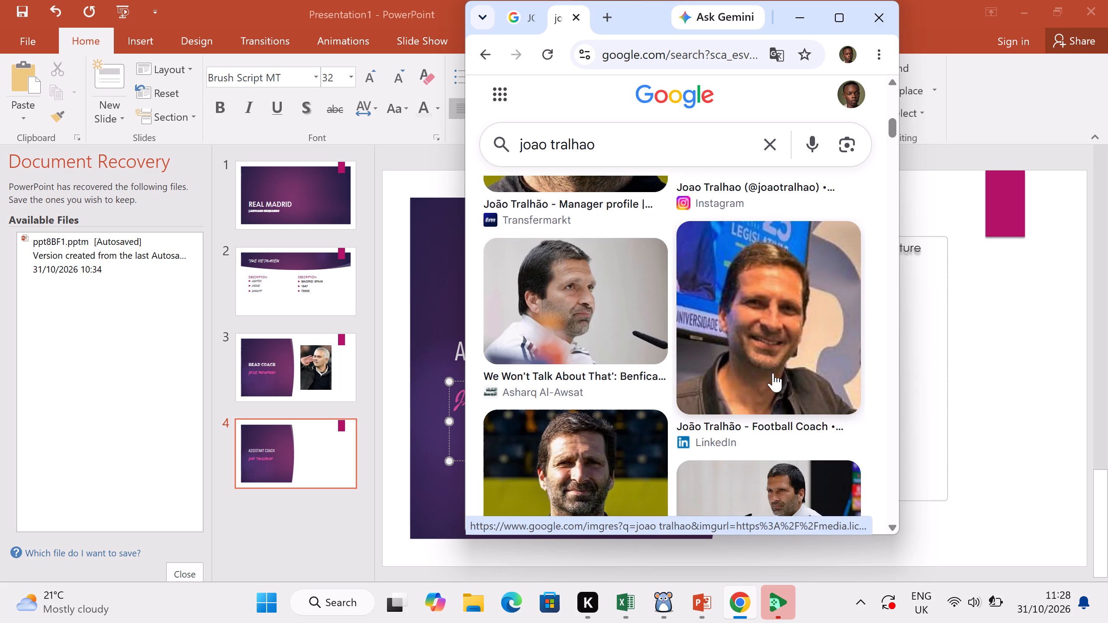
scroll(773, 373, "down", 1)
scroll(773, 373, "up", 1)
scroll(773, 373, "down", 1)
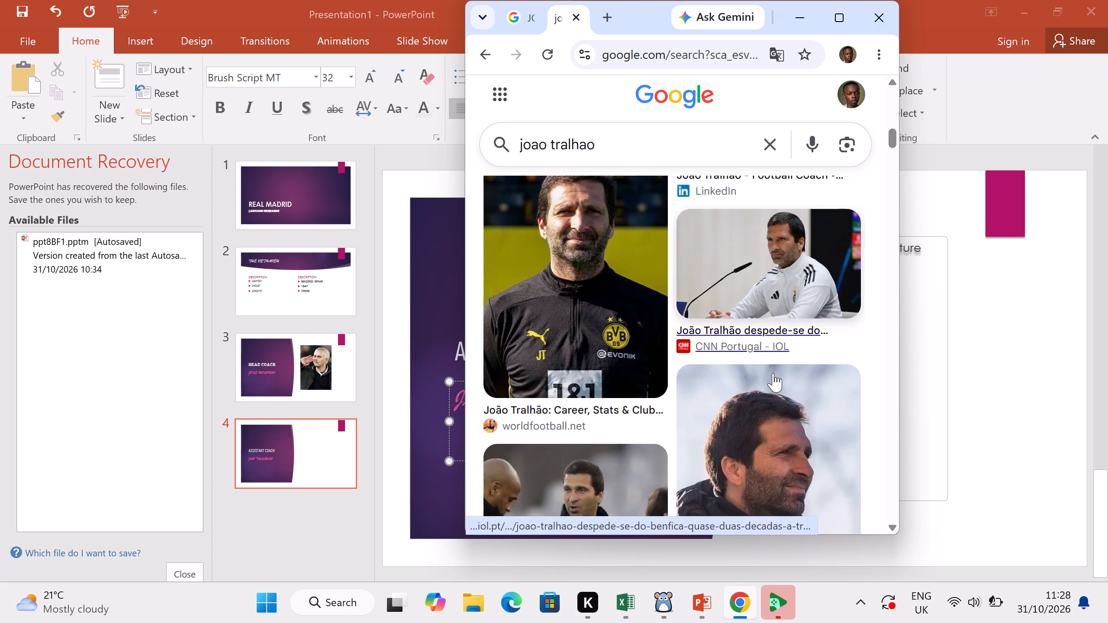
scroll(773, 373, "down", 1)
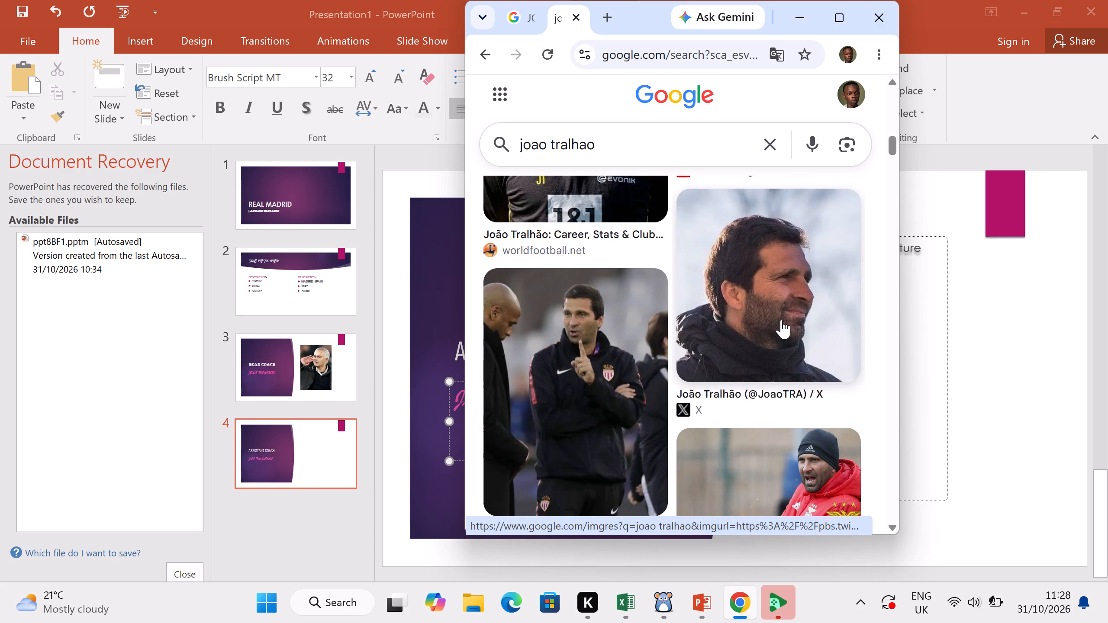
right_click(781, 320)
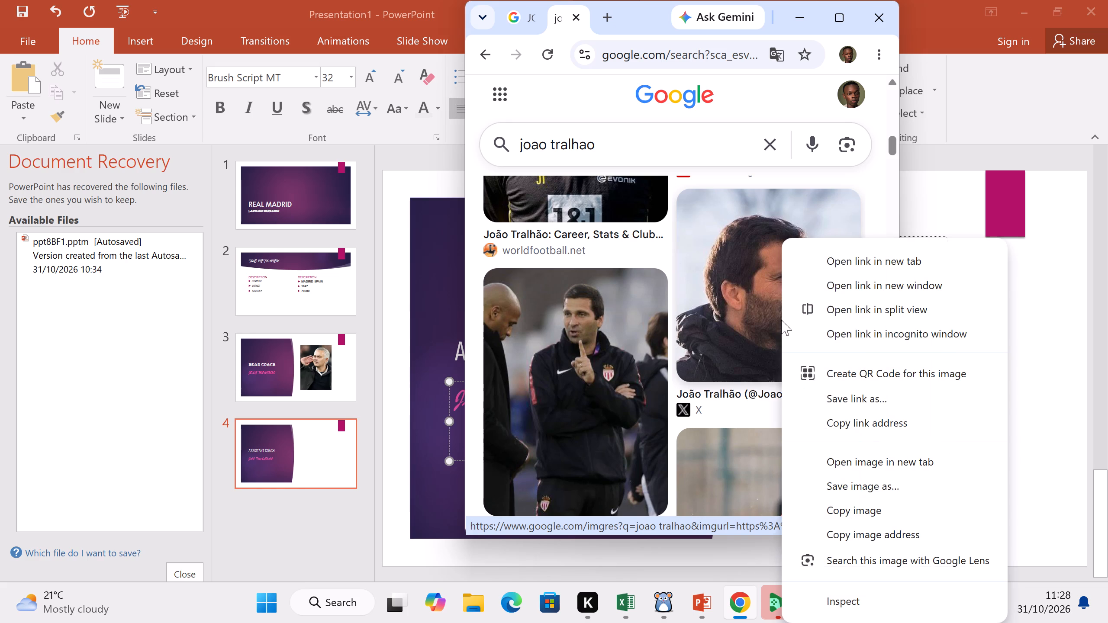
left_click(865, 506)
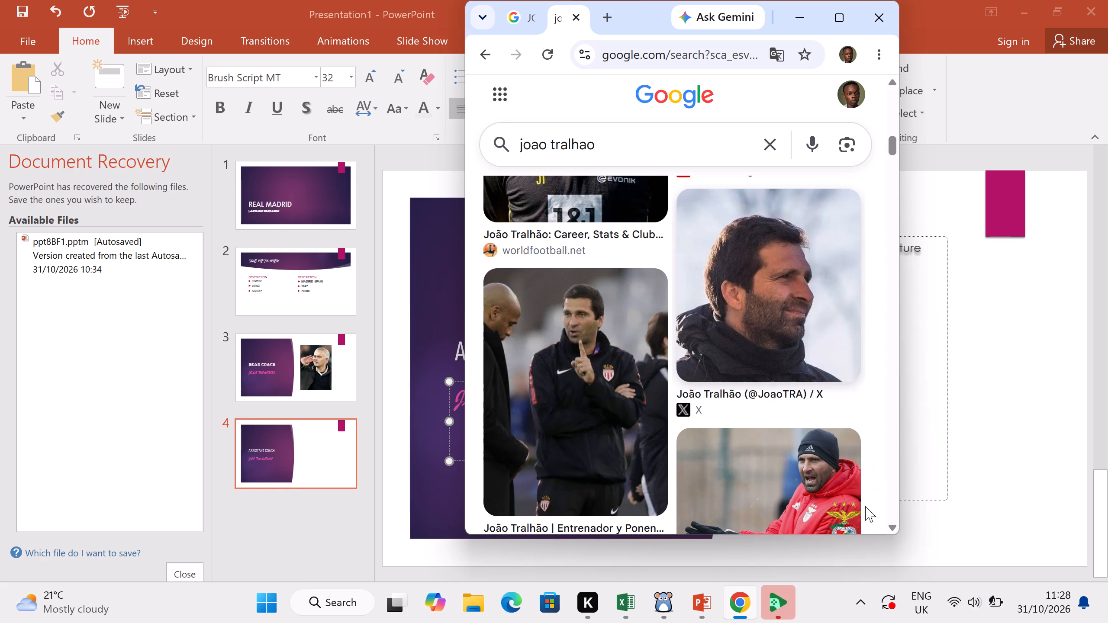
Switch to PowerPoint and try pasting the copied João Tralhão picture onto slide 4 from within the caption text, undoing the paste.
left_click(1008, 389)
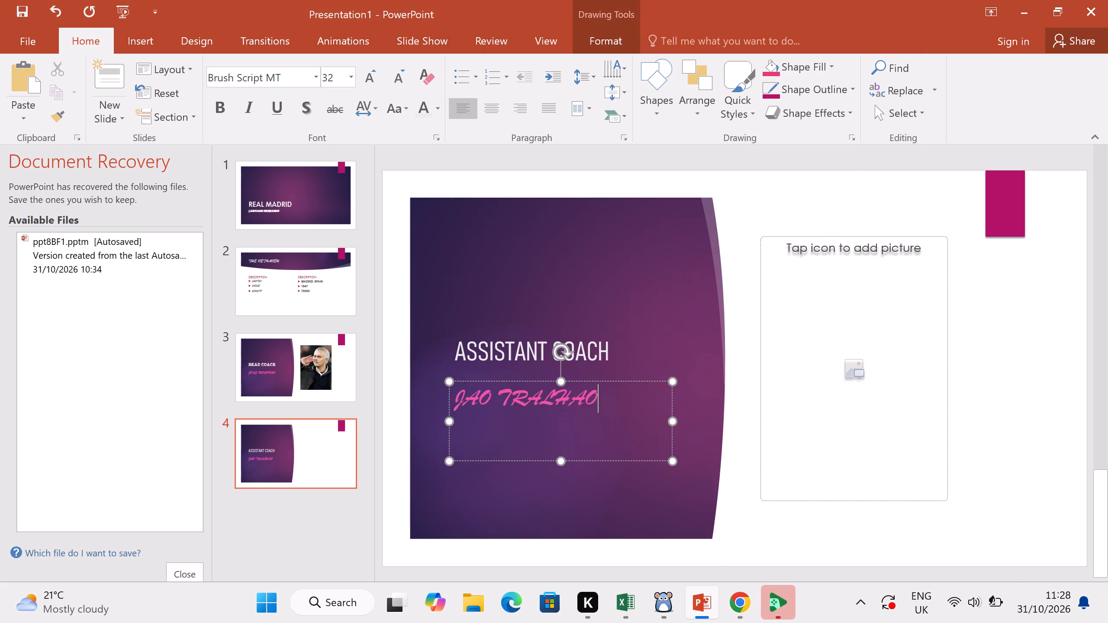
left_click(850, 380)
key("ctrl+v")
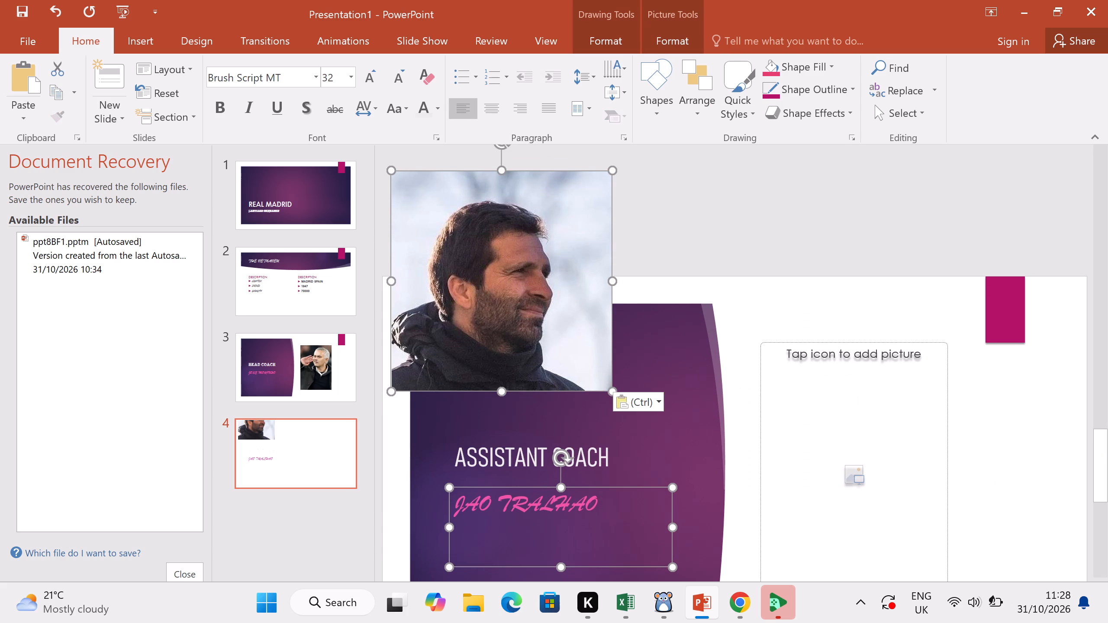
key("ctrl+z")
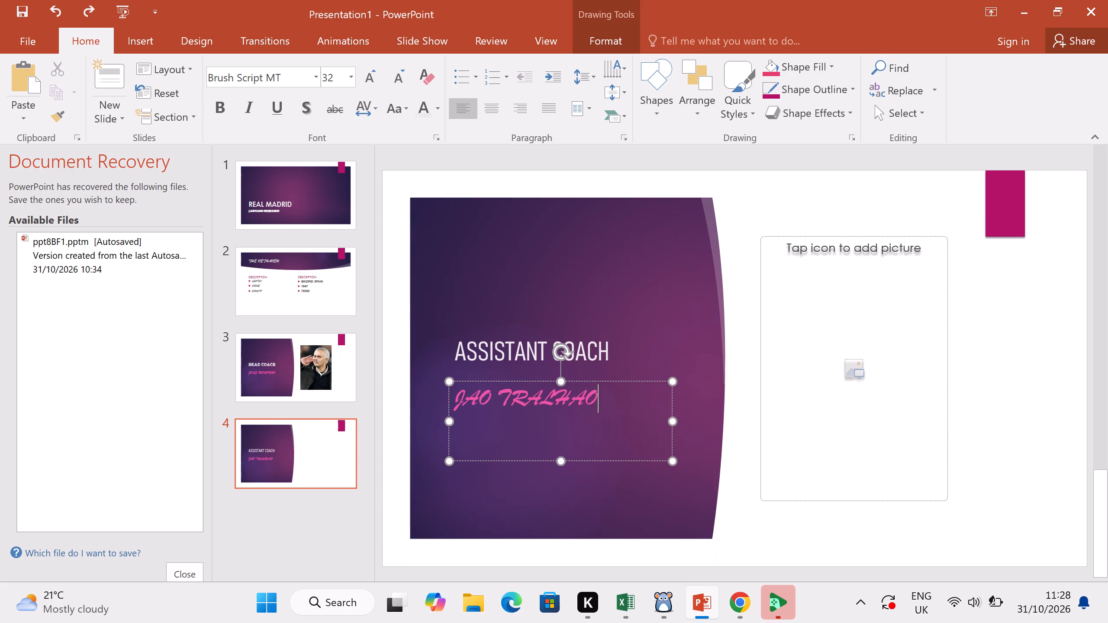
Paste the copied João Tralhão picture into the empty picture placeholder on the ASSISTANT COACH slide.
left_click(864, 328)
left_click(852, 356)
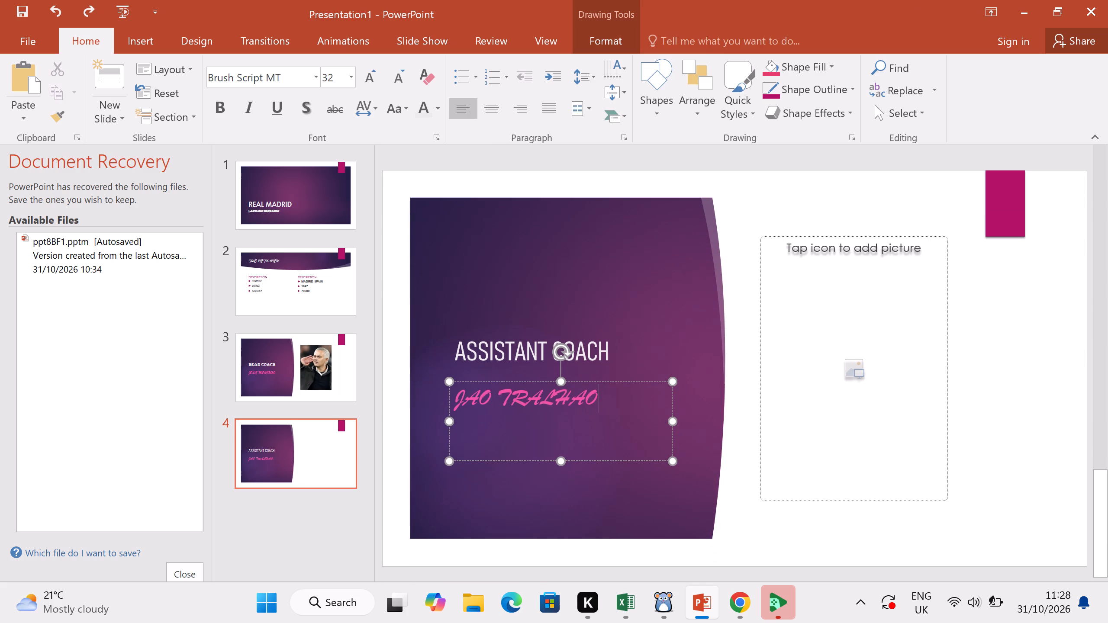
double_click(852, 356)
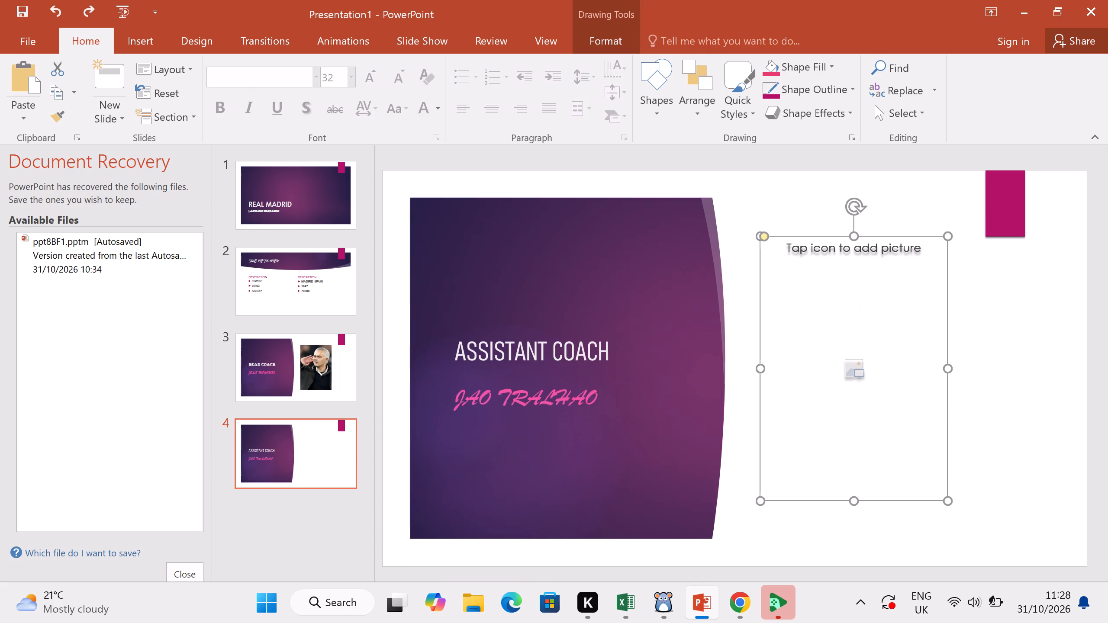
key("ctrl+v")
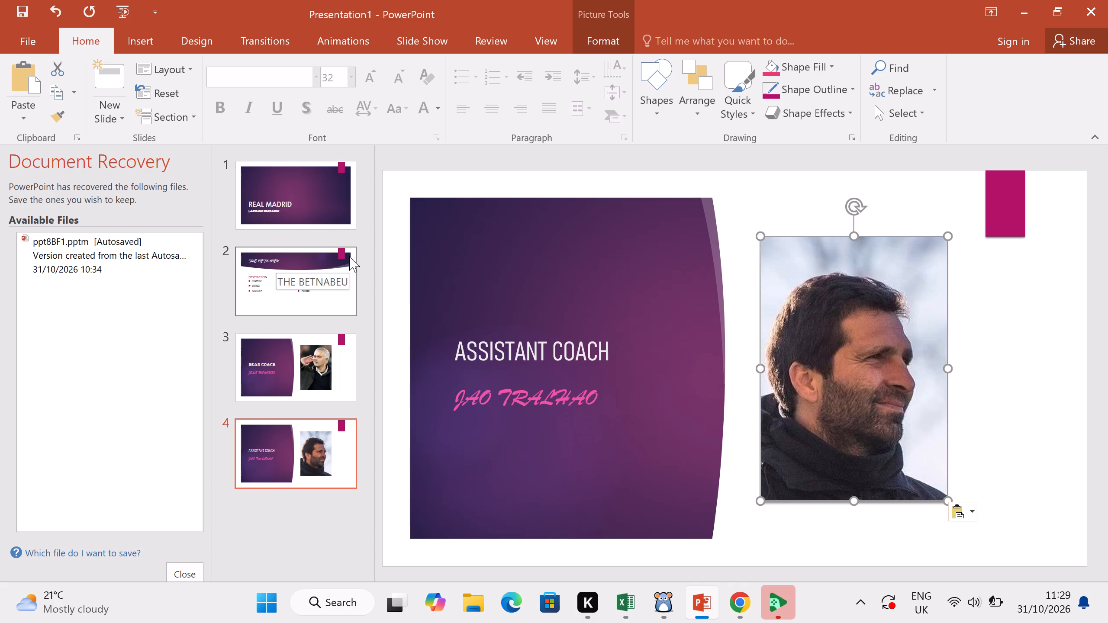
Check slides 1 to 4 and add a new slide with the 3 Picture Column layout after slide 4.
left_click(298, 201)
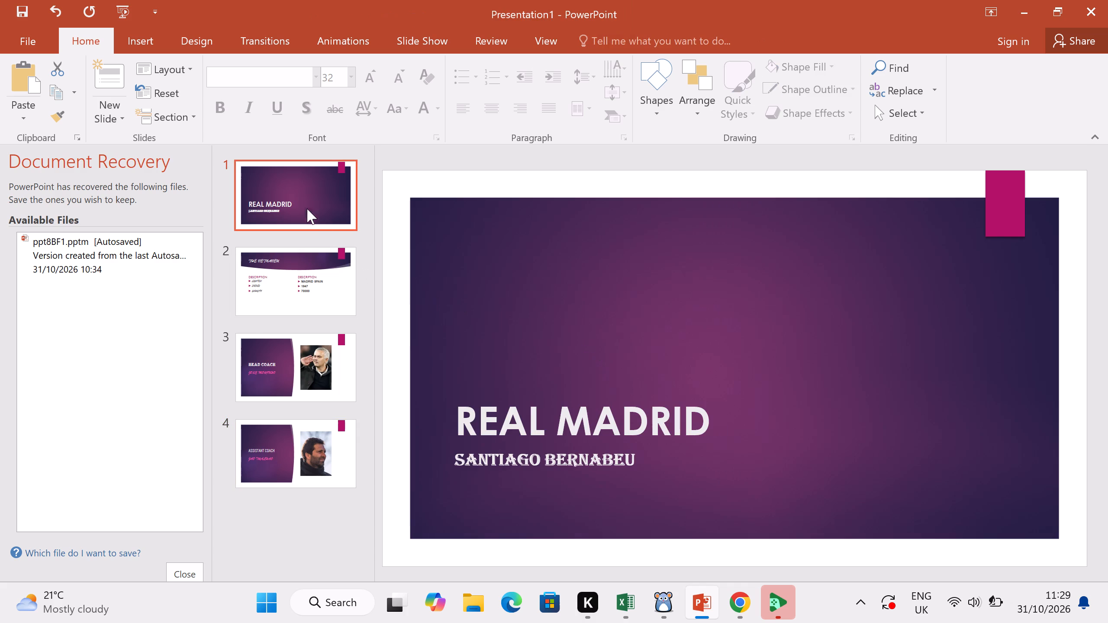
left_click(293, 306)
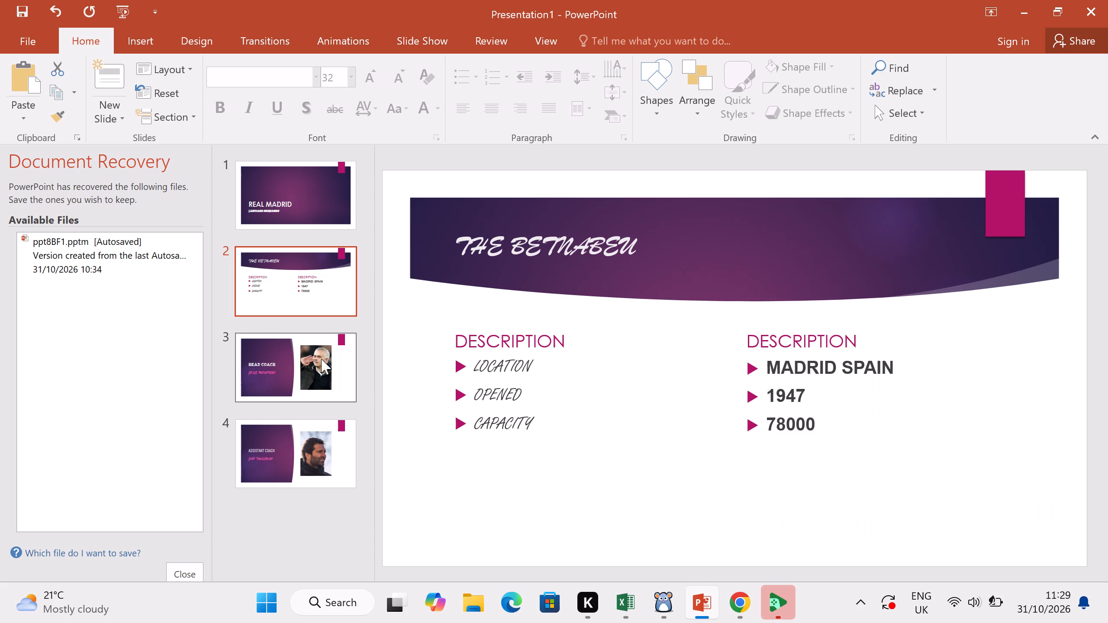
left_click(322, 366)
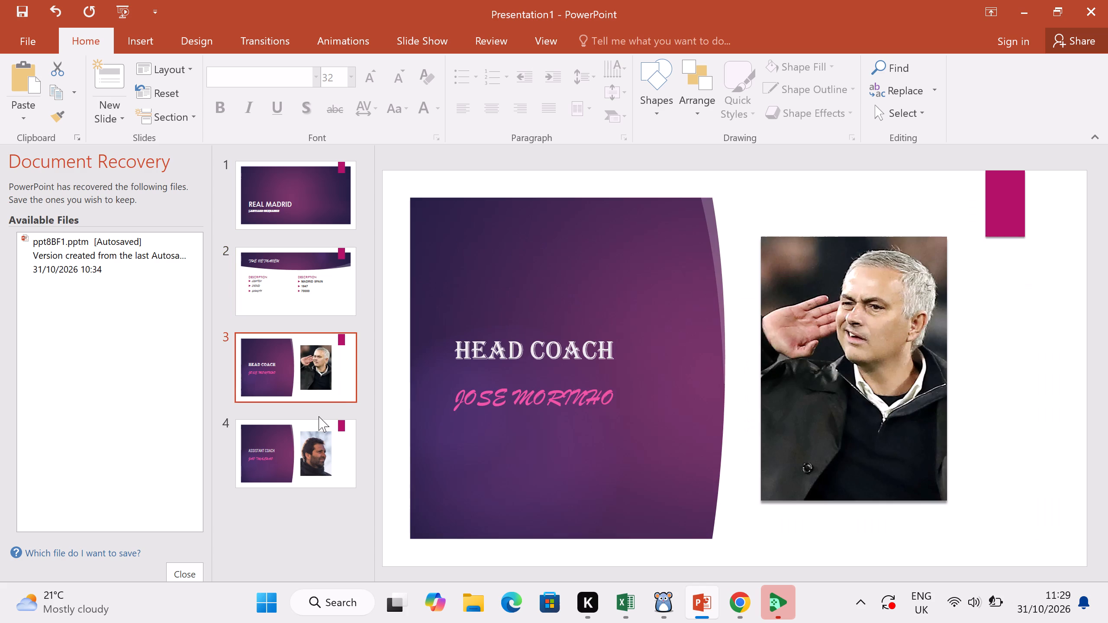
left_click(316, 448)
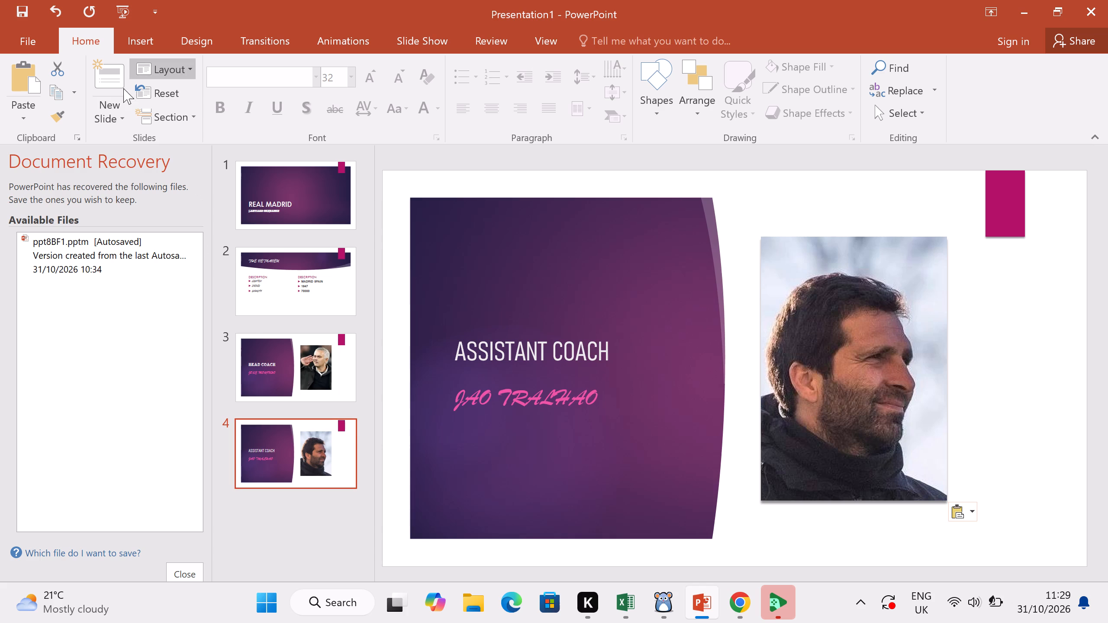
left_click(123, 117)
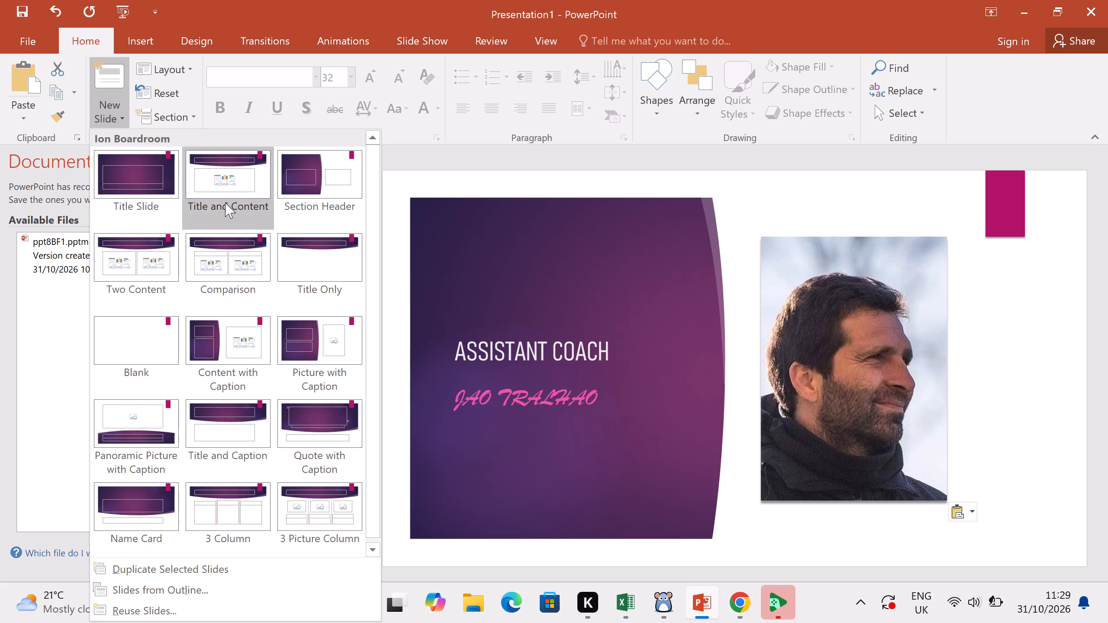
scroll(225, 202, "up", 4)
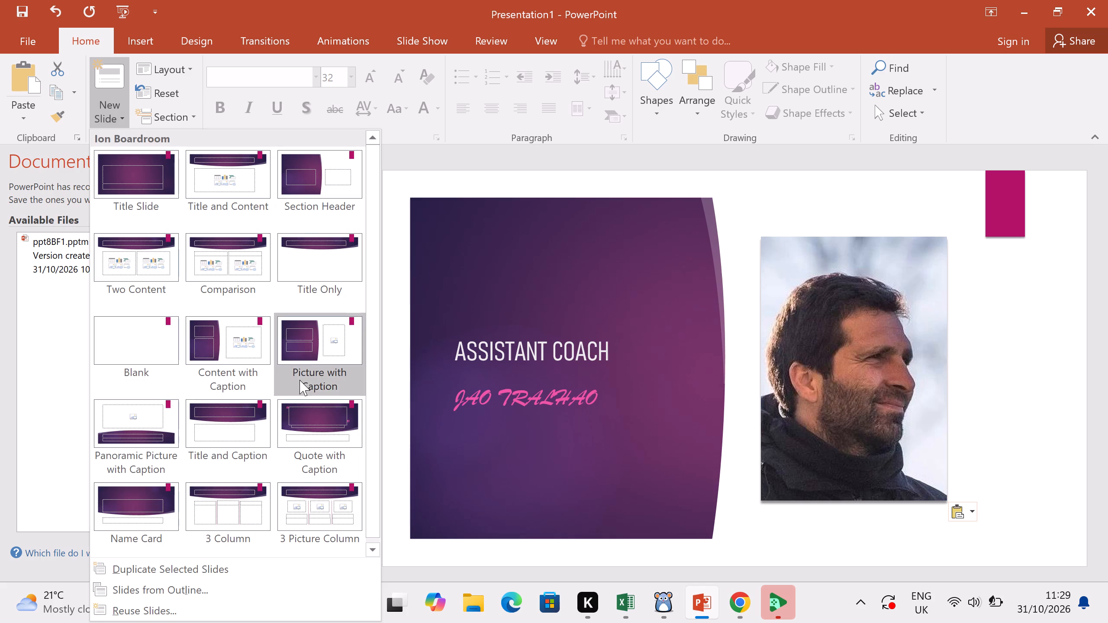
left_click(309, 500)
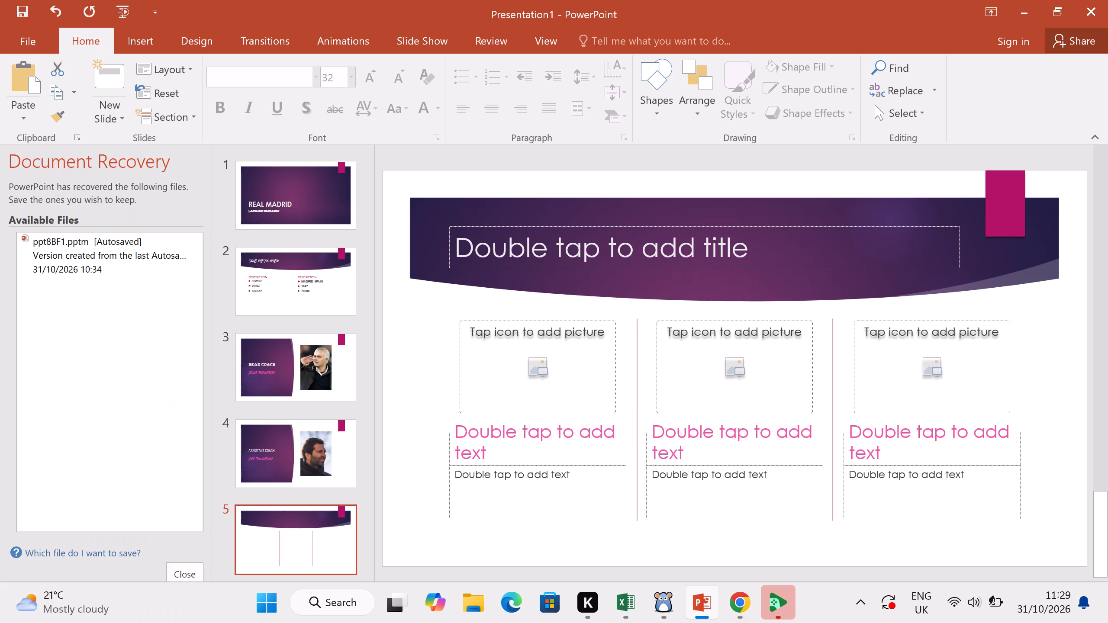
Enter OTHER STAFF in the Algerian font as the title of slide 5.
left_click(769, 248)
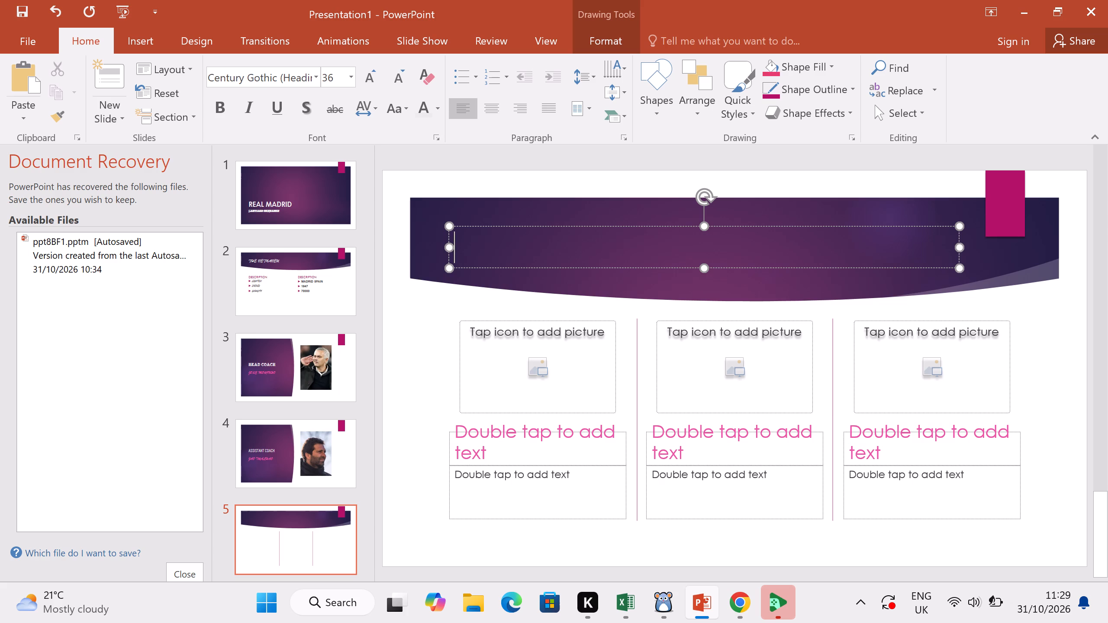
left_click(316, 76)
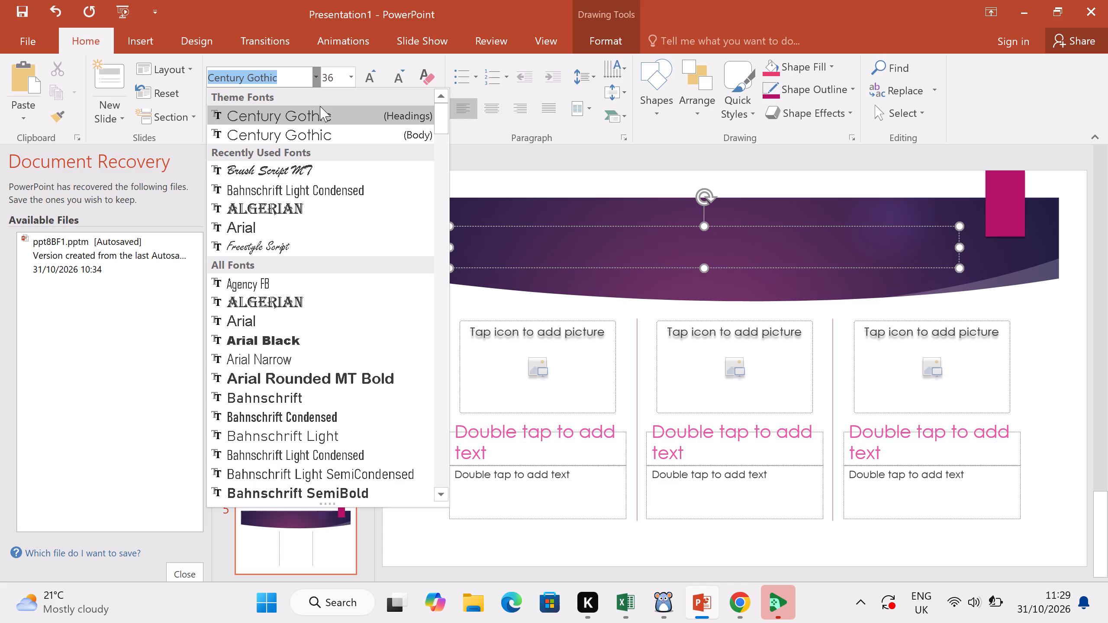
type("OO")
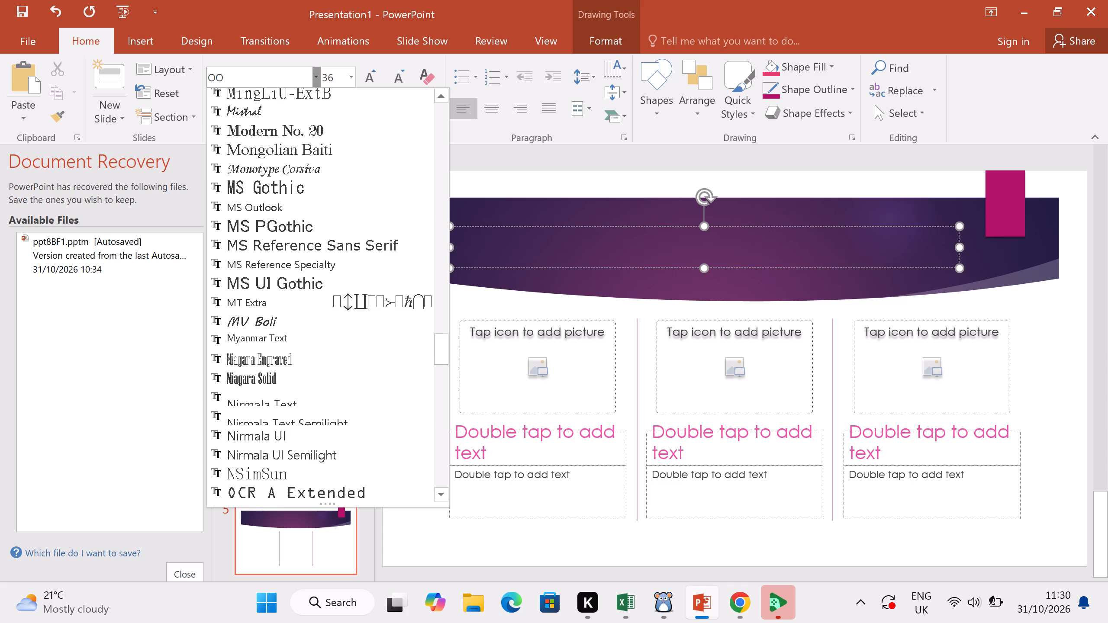
key("BackSpace")
key("BackSpace")
scroll(215, 207, "down", 18)
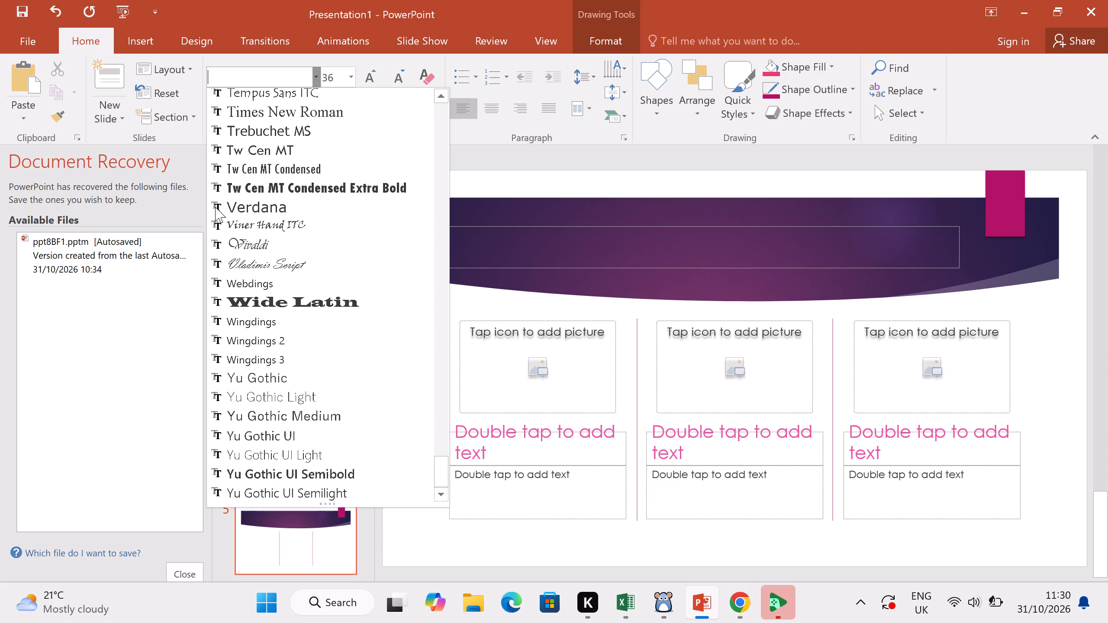
scroll(215, 207, "down", 20)
scroll(215, 207, "down", 6)
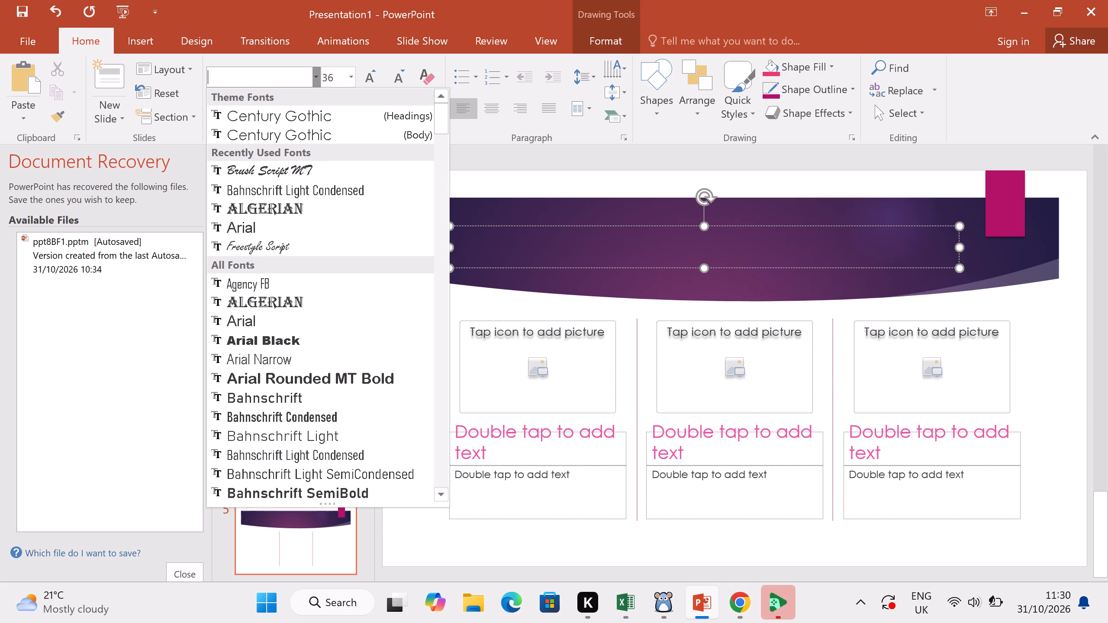
left_click(264, 211)
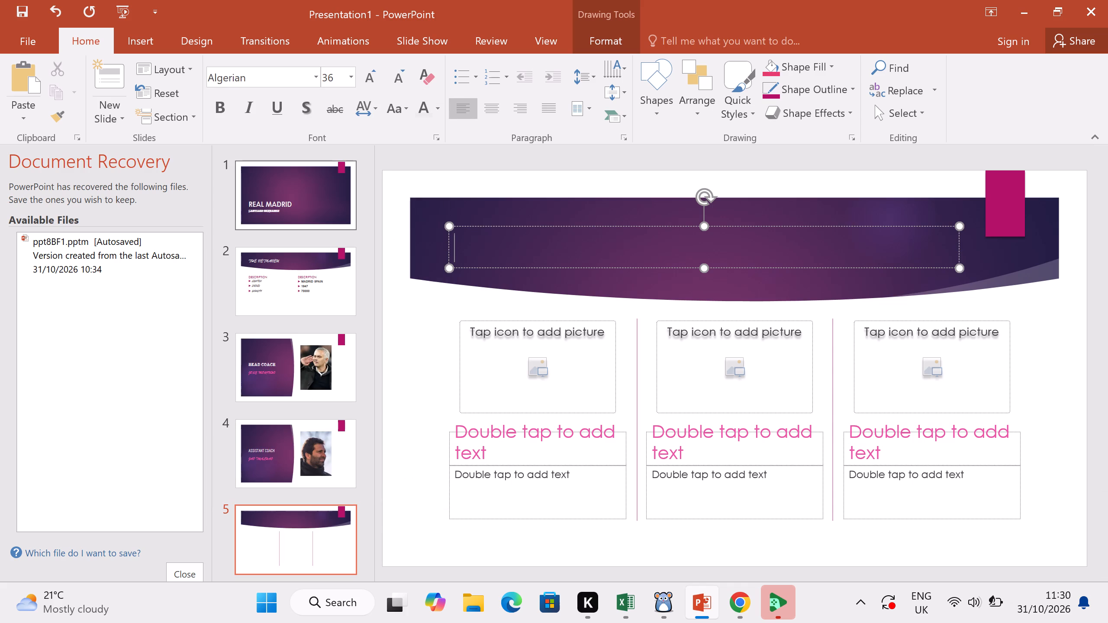
type("OTHER")
key("space")
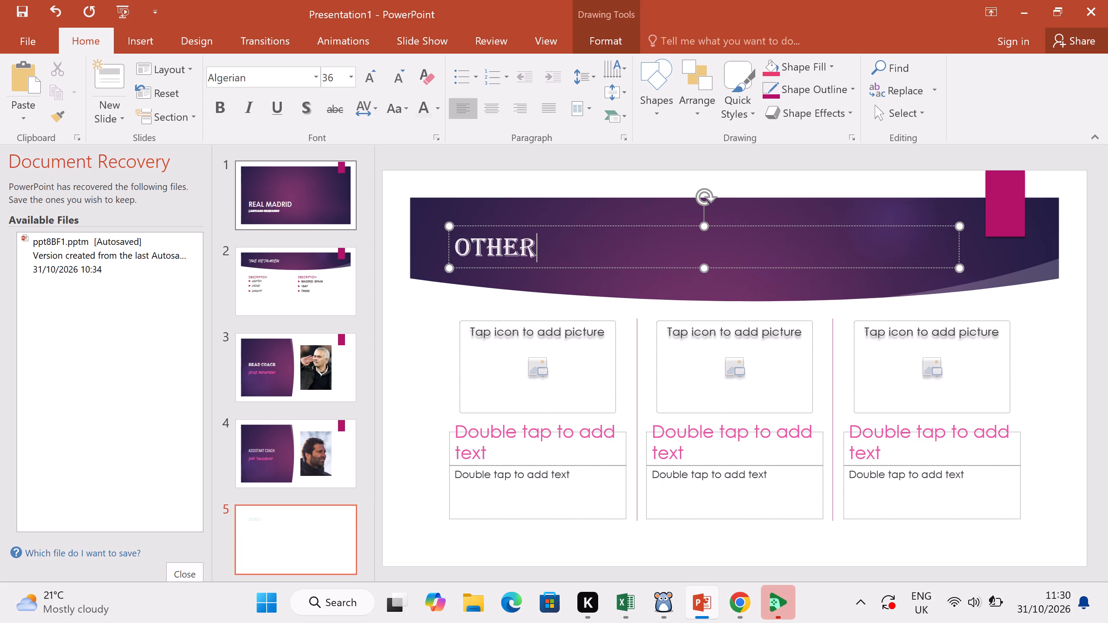
type("STAFF")
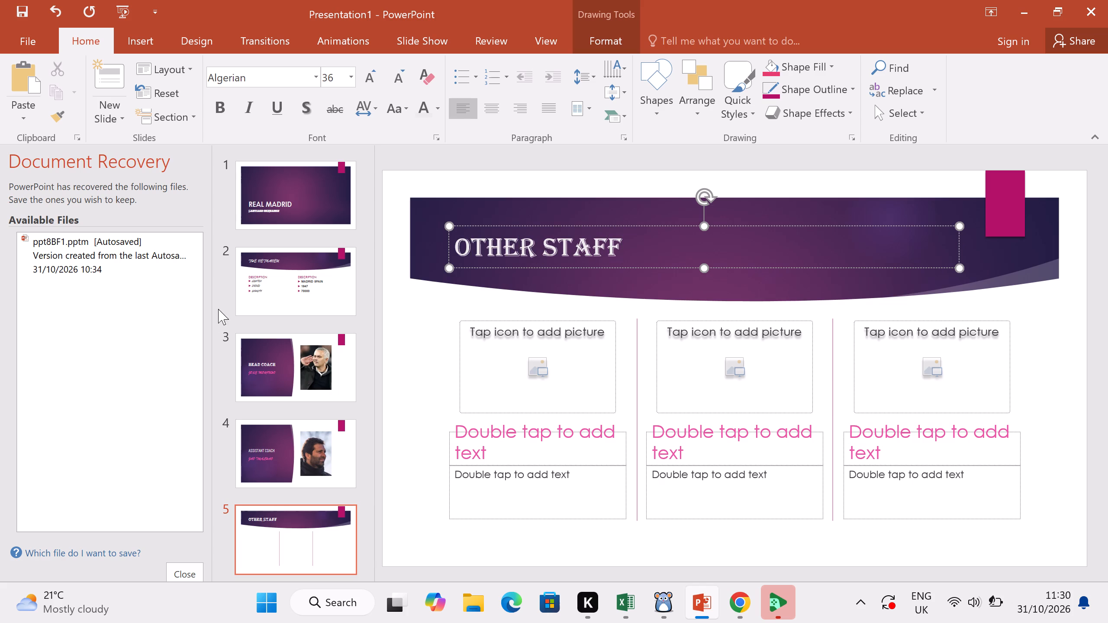
Select the first picture placeholder on slide 5, switch to Chrome and search Google Images for pedro machado real madrid.
left_click(589, 373)
left_click(742, 593)
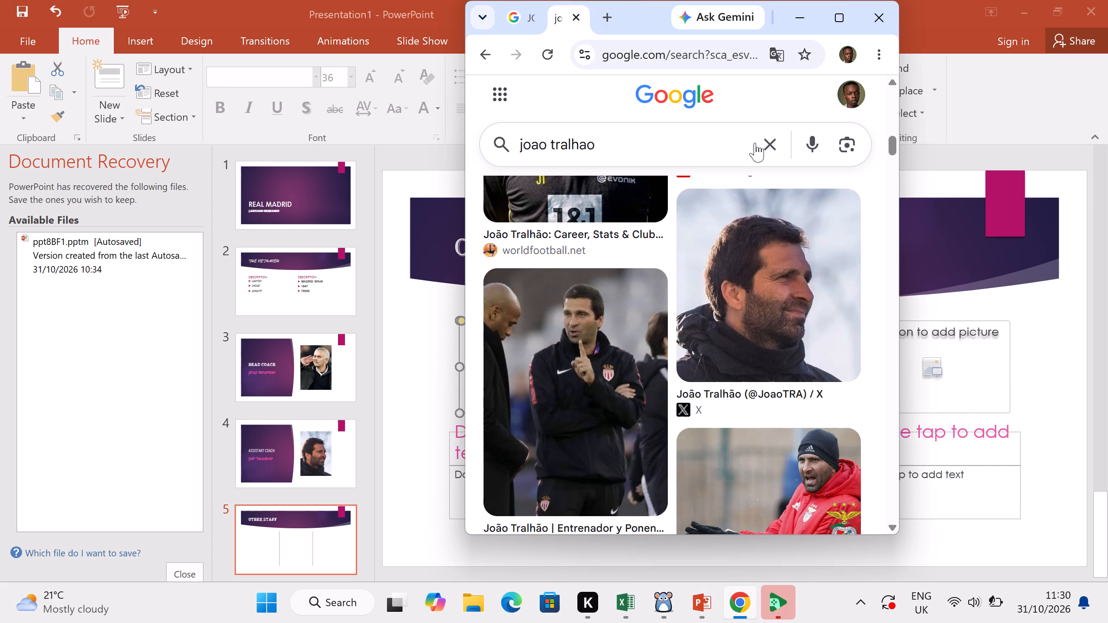
left_click(767, 141)
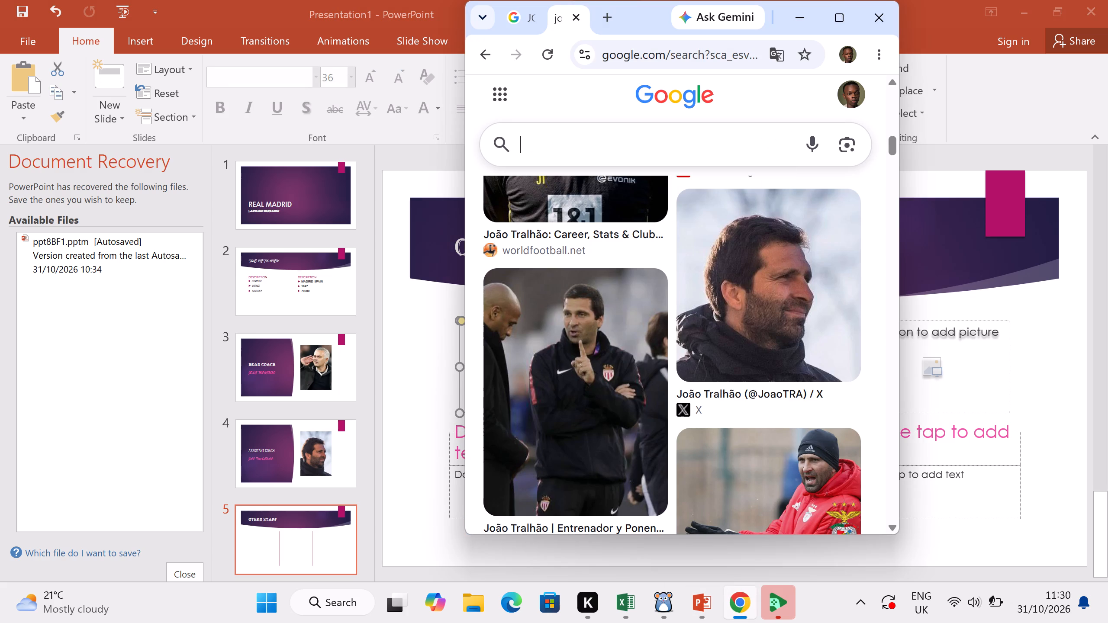
type("PEDRO")
key("space")
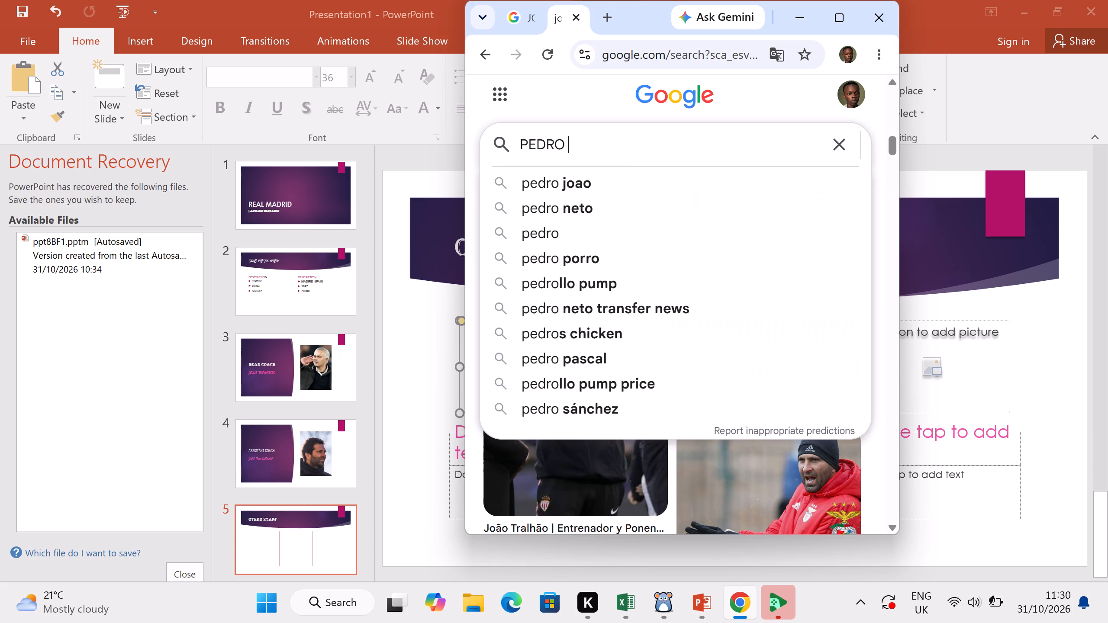
type("MACHADO")
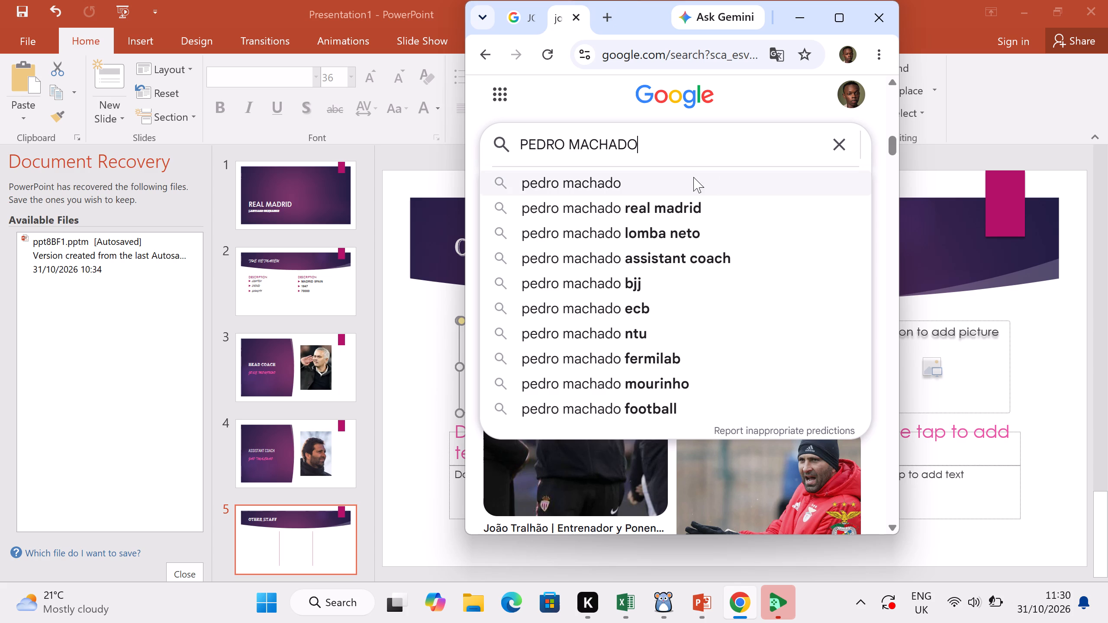
left_click(692, 203)
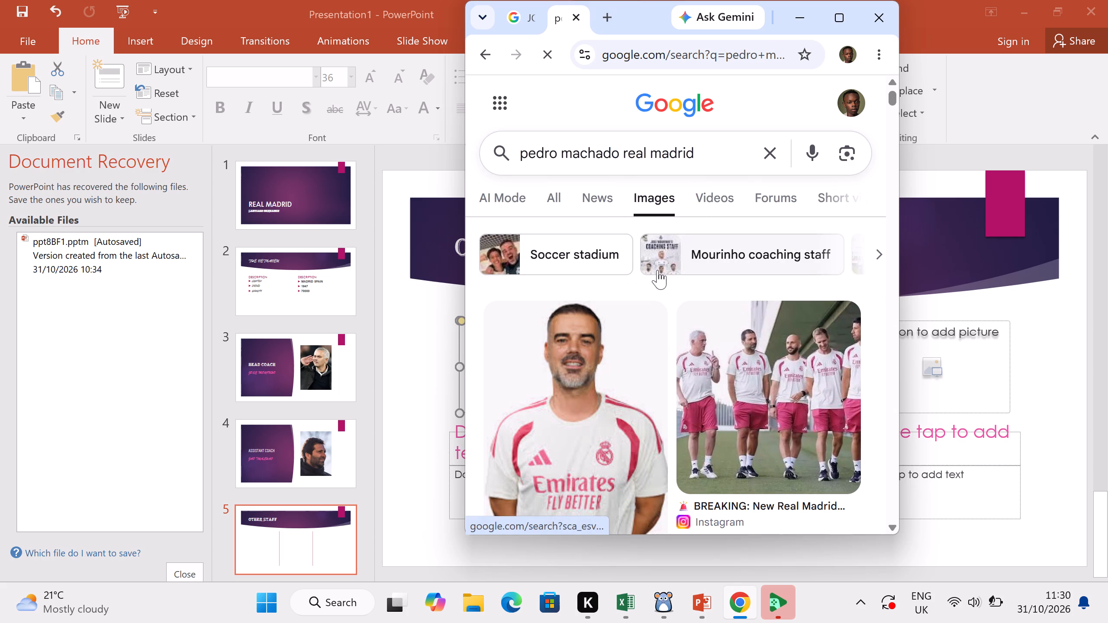
scroll(657, 270, "down", 1)
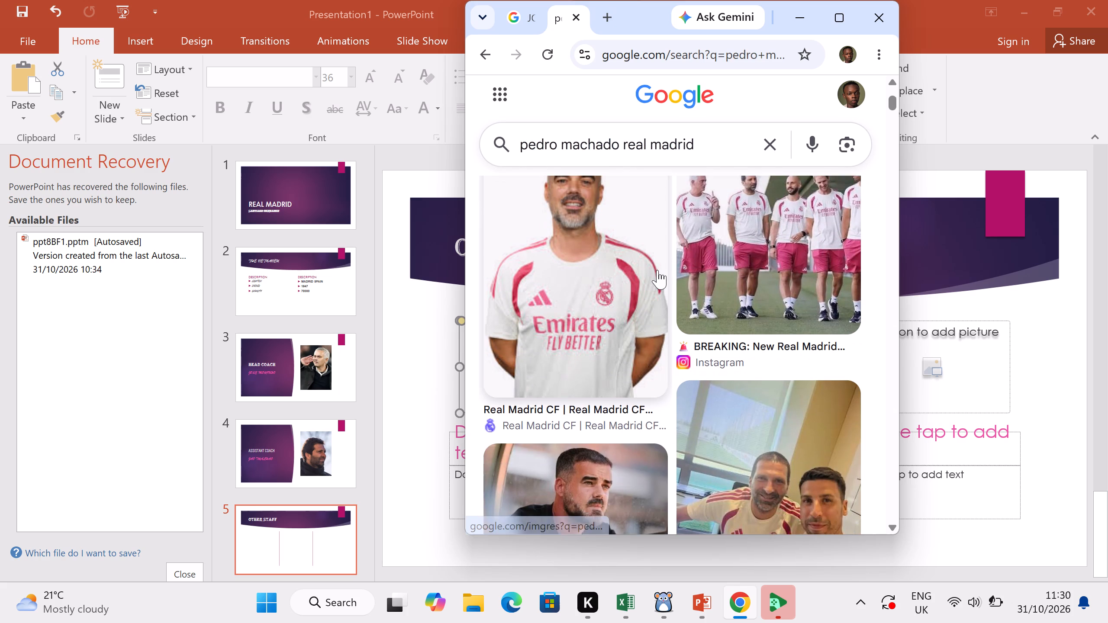
scroll(657, 270, "down", 1)
scroll(657, 270, "up", 1)
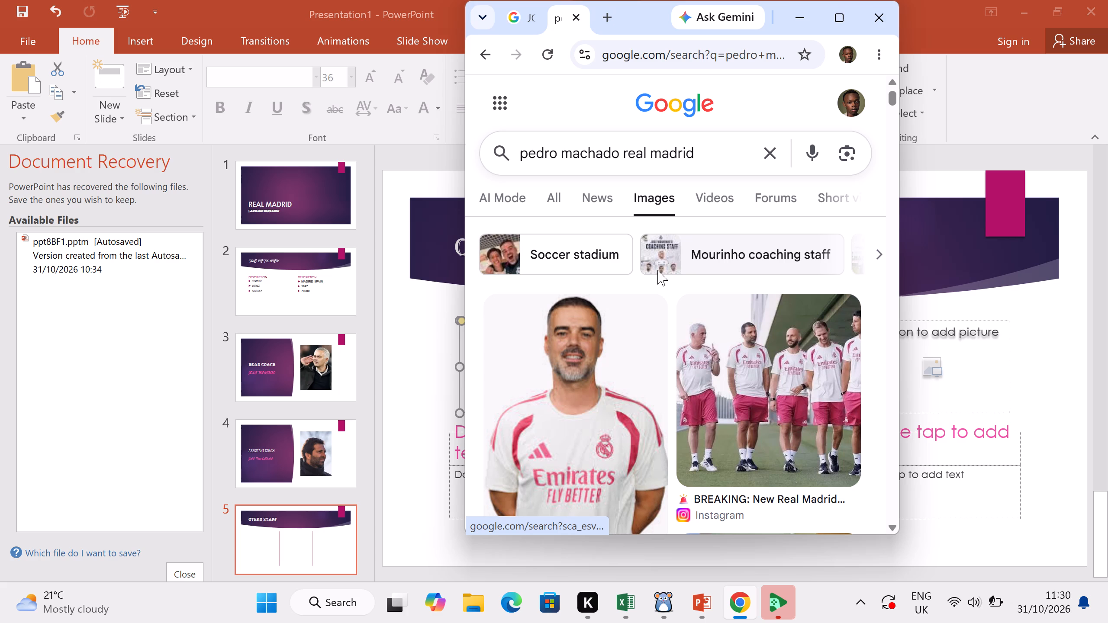
scroll(657, 270, "down", 2)
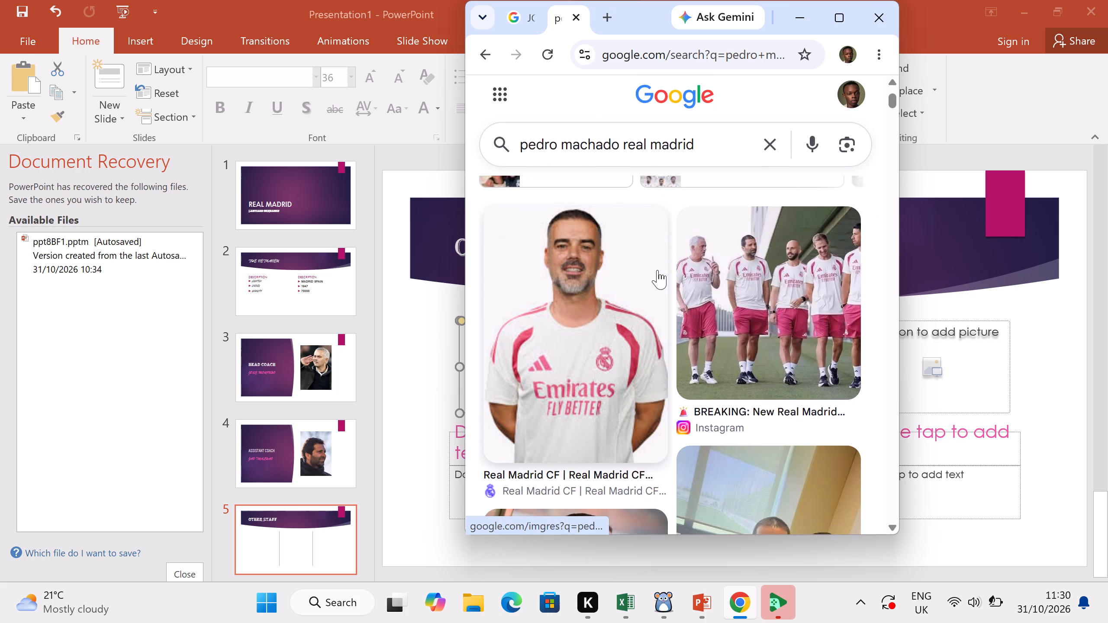
scroll(657, 270, "down", 1)
scroll(657, 270, "up", 1)
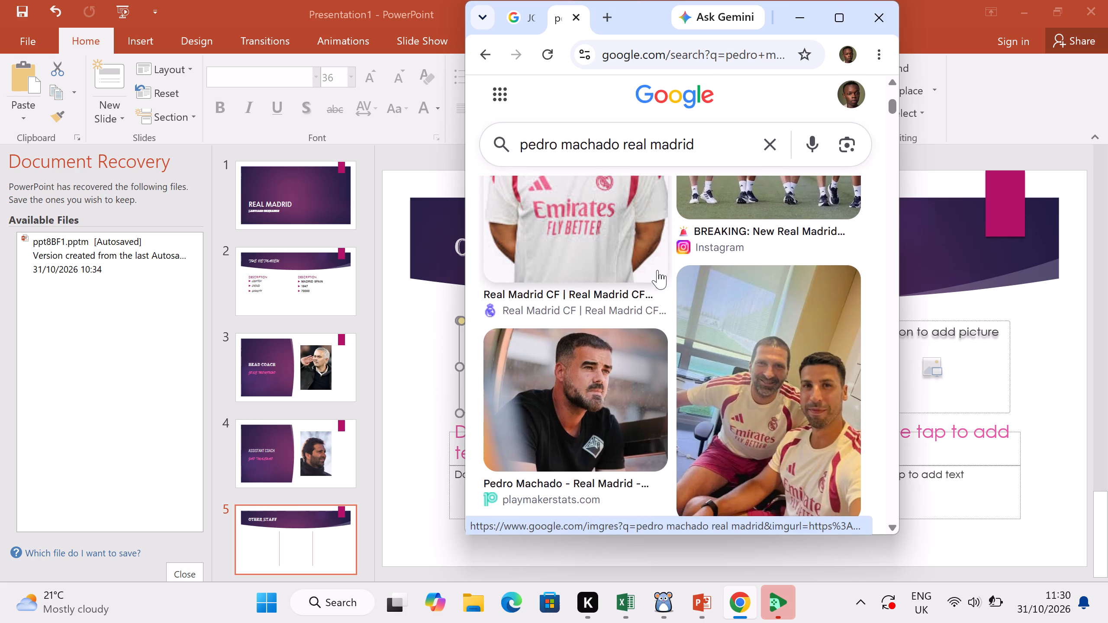
scroll(657, 270, "up", 1)
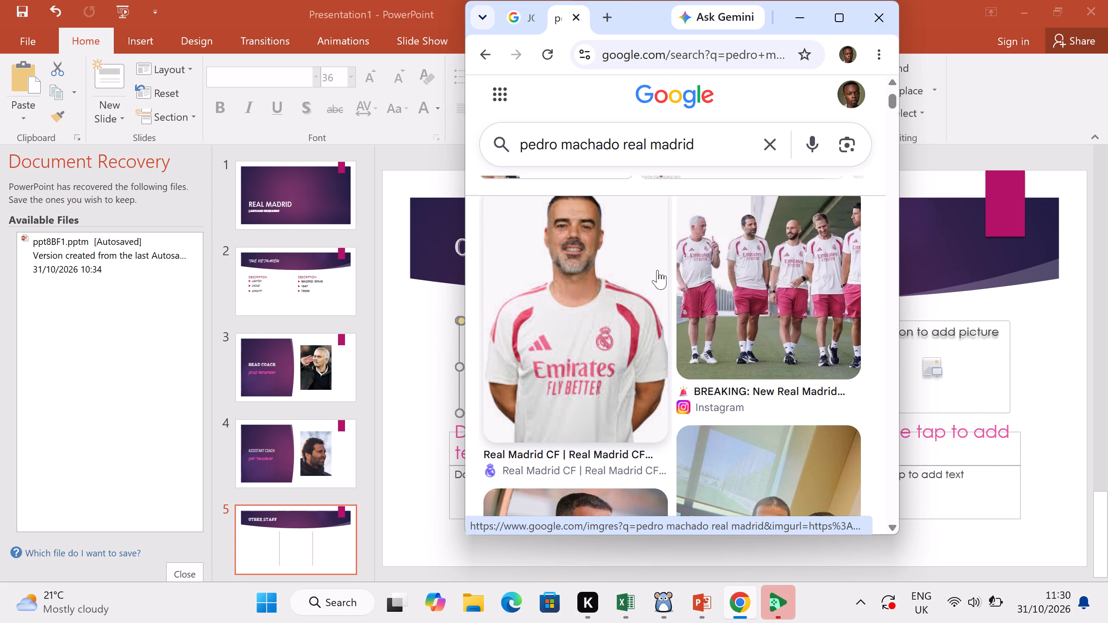
scroll(657, 270, "down", 1)
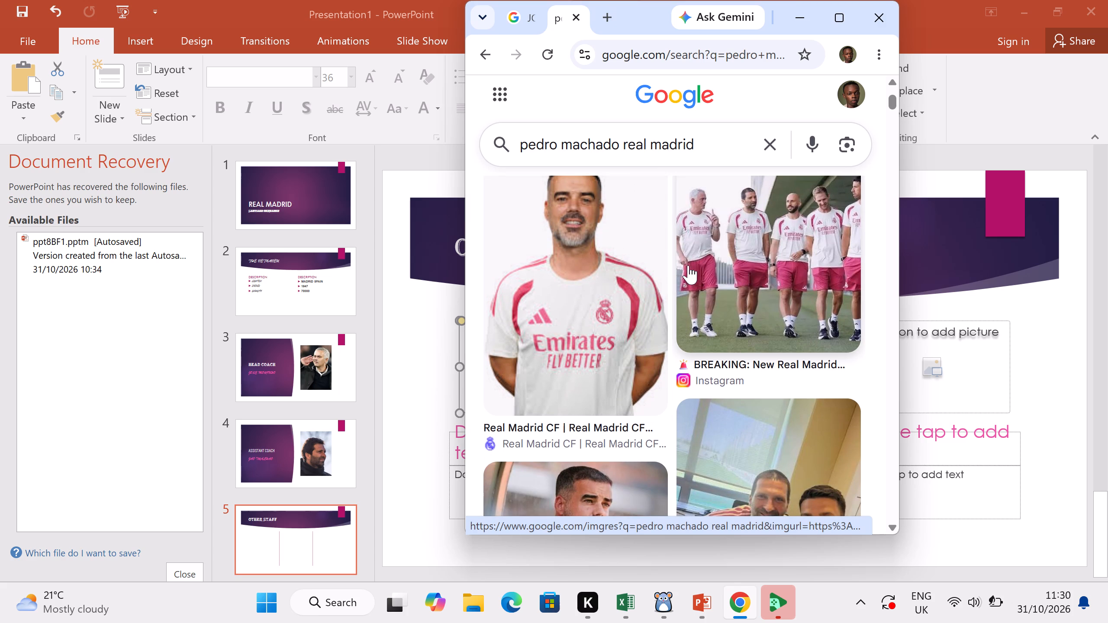
scroll(687, 302, "down", 1)
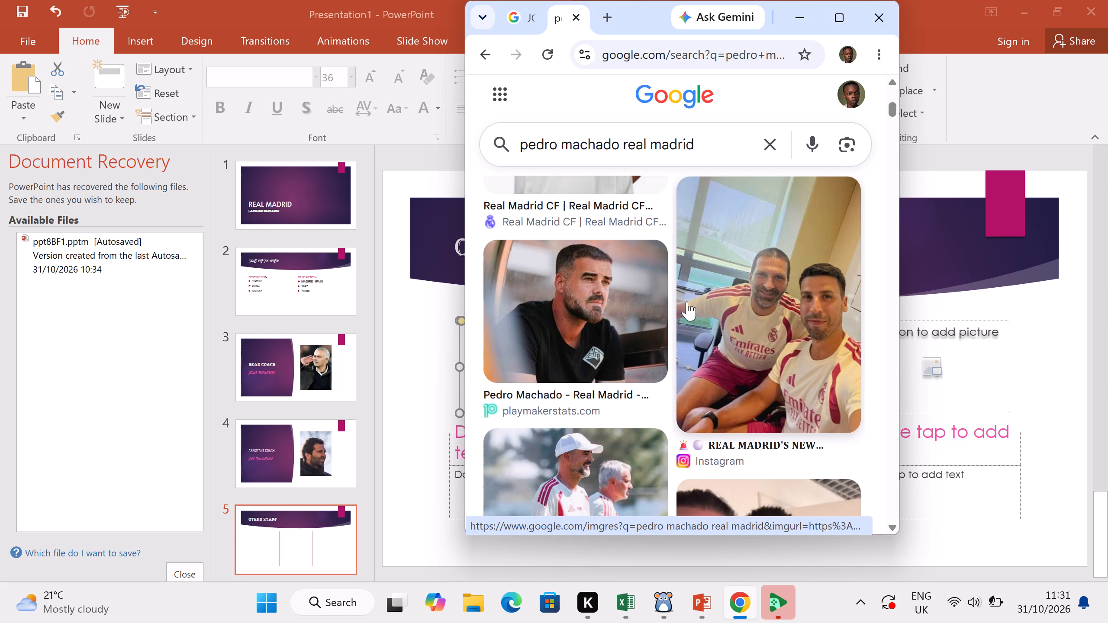
scroll(687, 302, "down", 2)
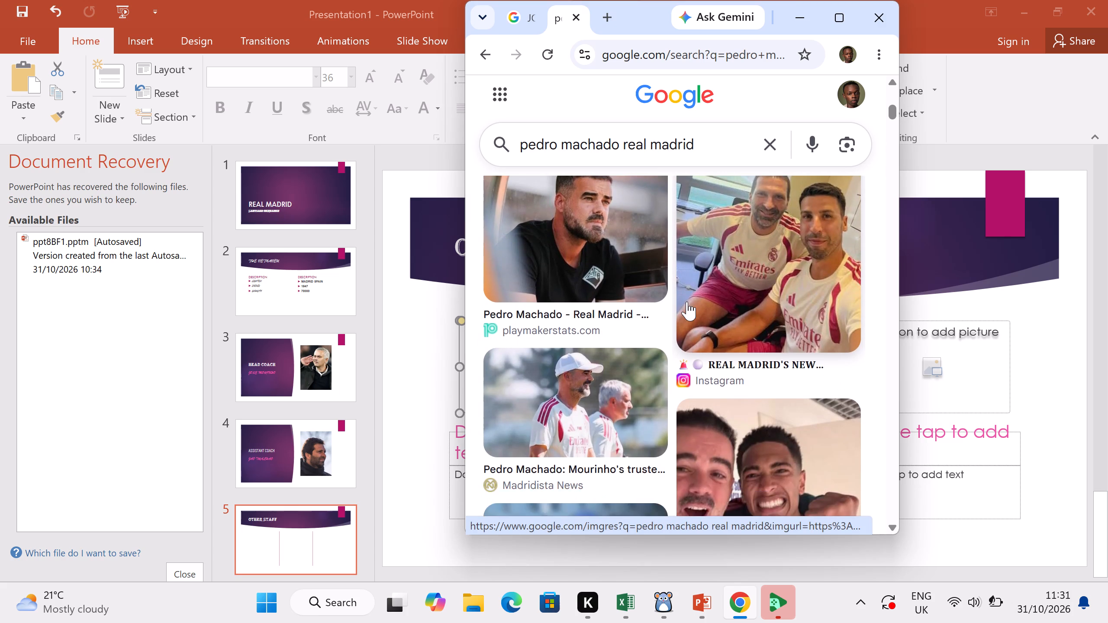
scroll(687, 302, "down", 1)
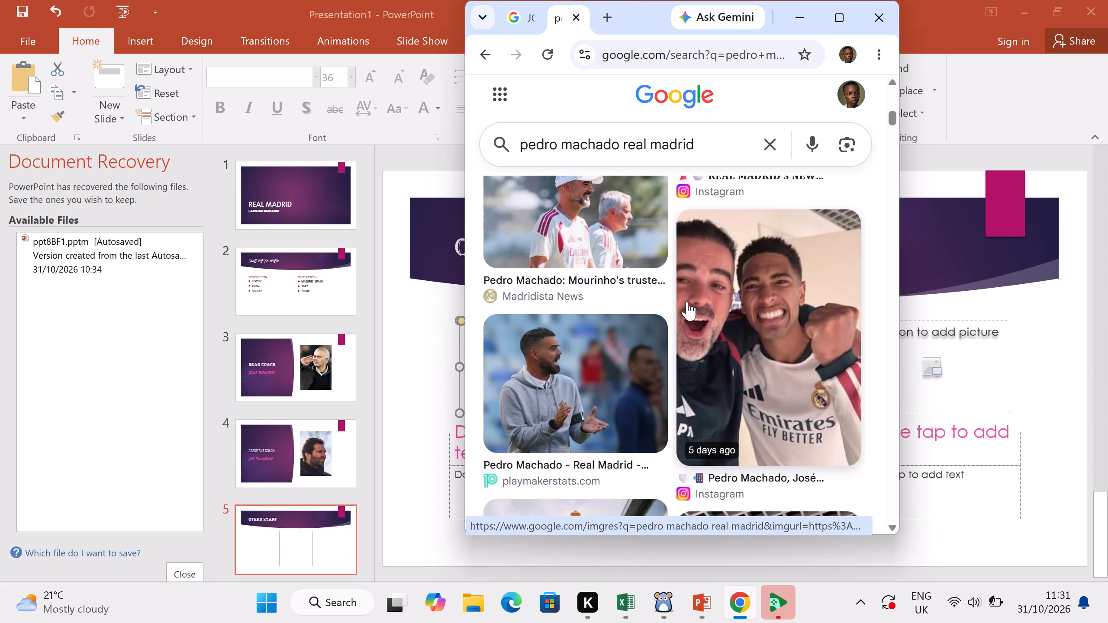
scroll(687, 302, "down", 1)
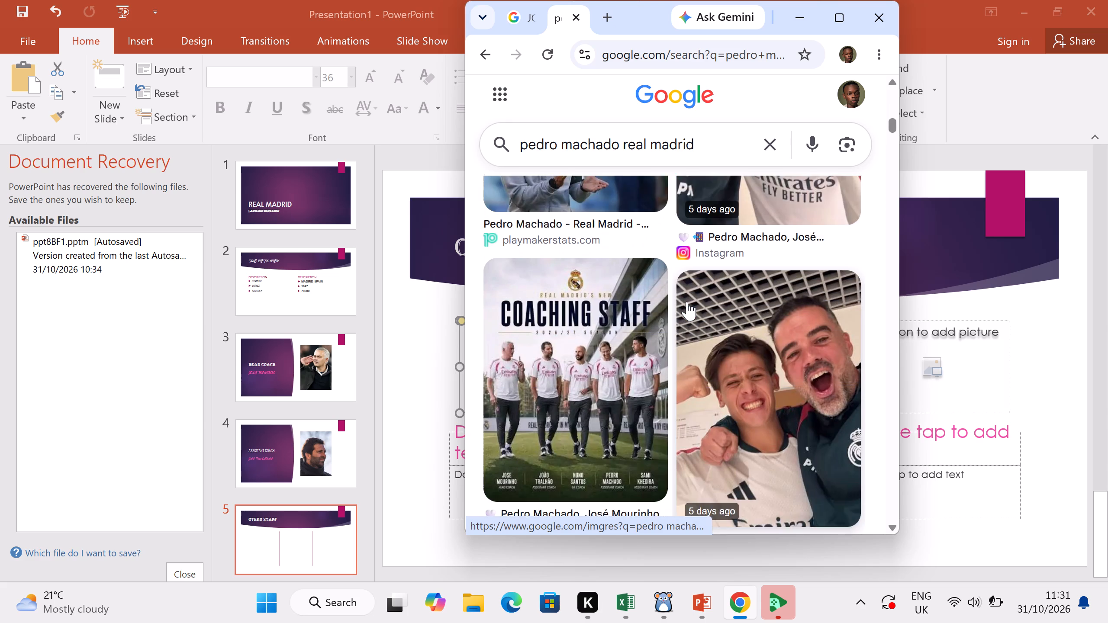
scroll(687, 302, "down", 1)
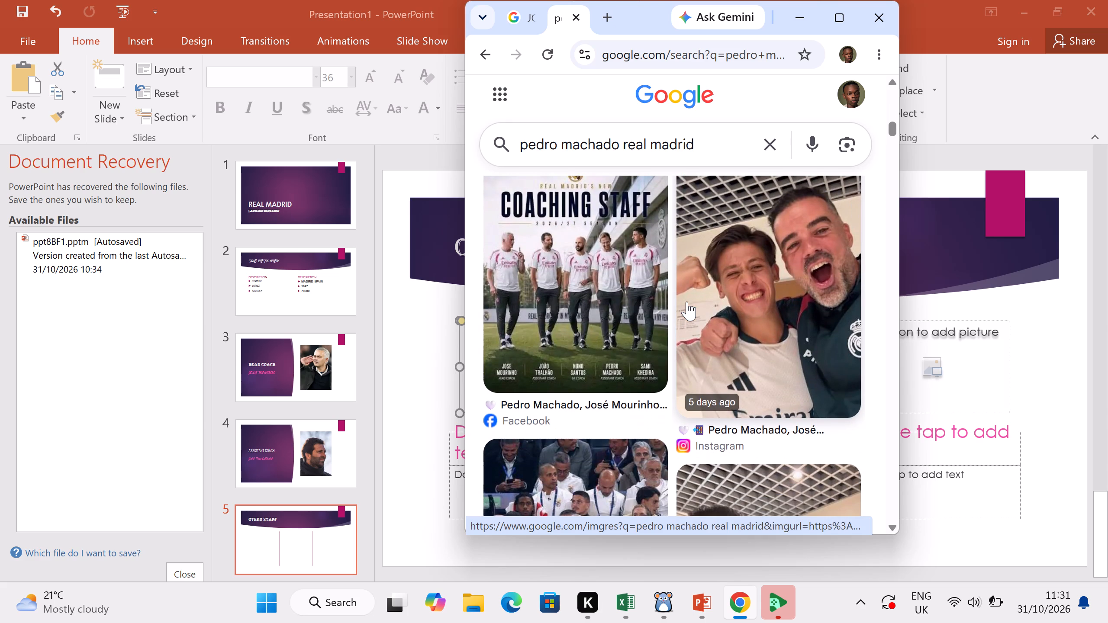
scroll(687, 302, "down", 1)
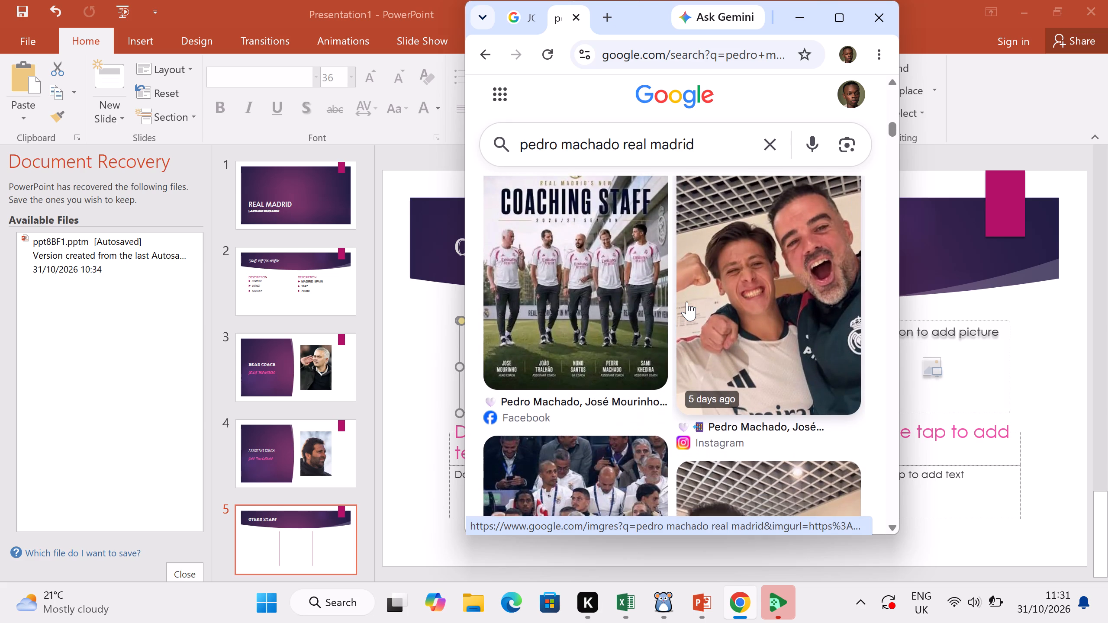
scroll(687, 302, "down", 2)
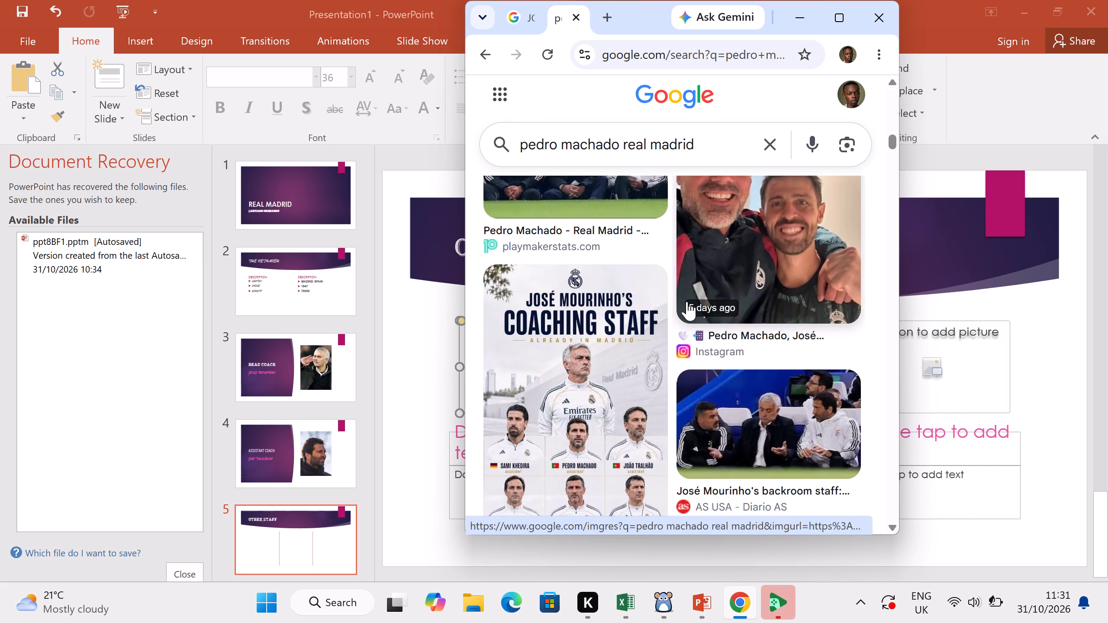
scroll(687, 302, "down", 1)
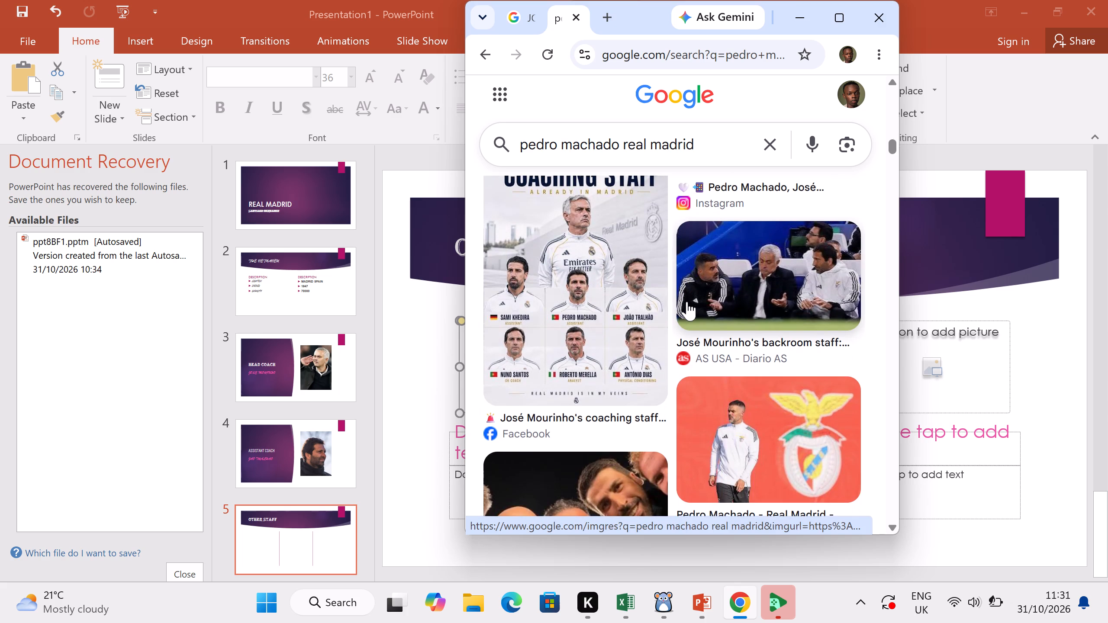
scroll(687, 302, "down", 1)
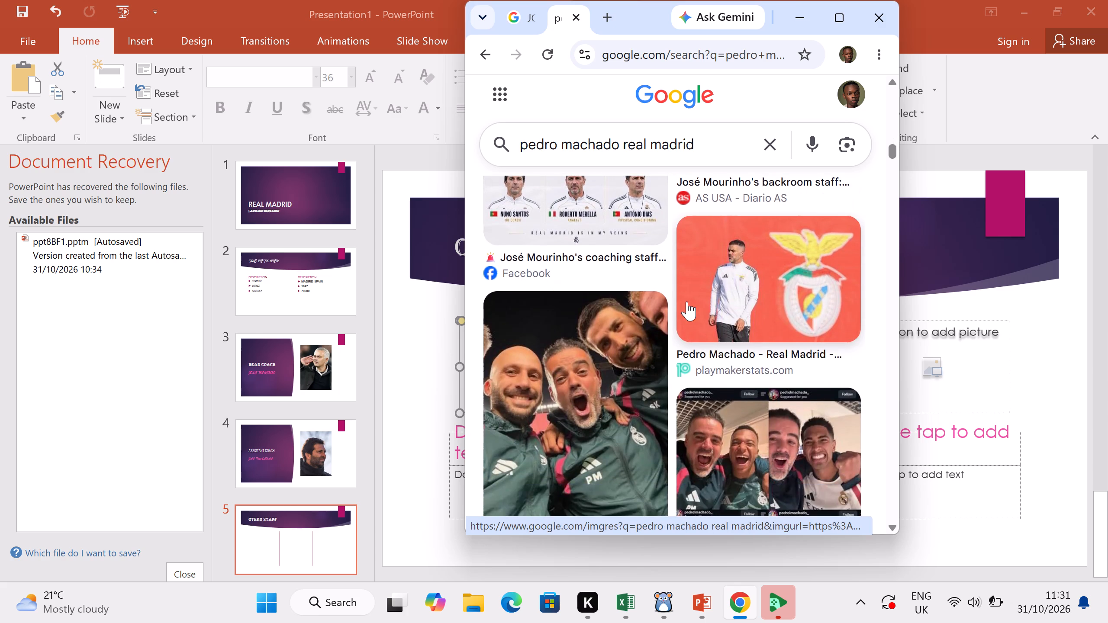
scroll(687, 302, "down", 3)
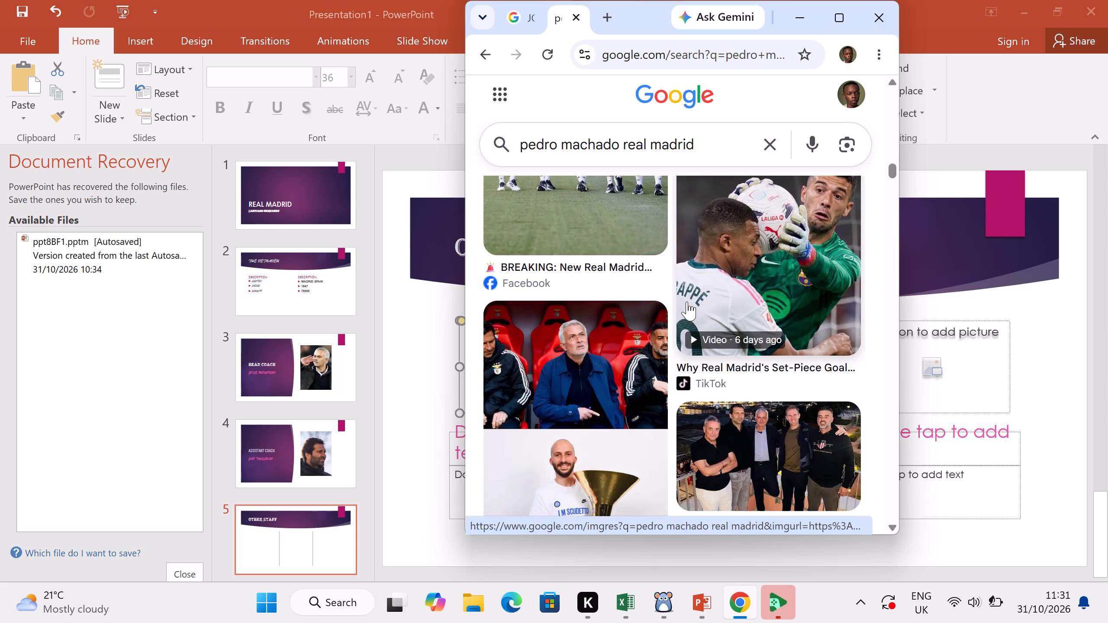
scroll(687, 302, "down", 2)
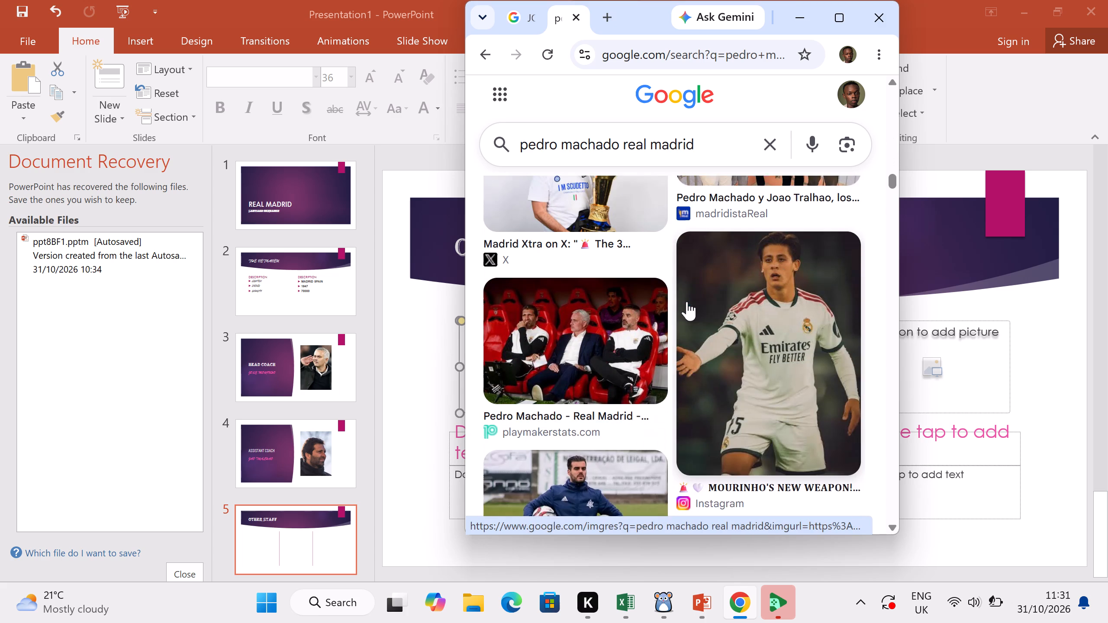
scroll(687, 302, "down", 1)
scroll(687, 302, "up", 6)
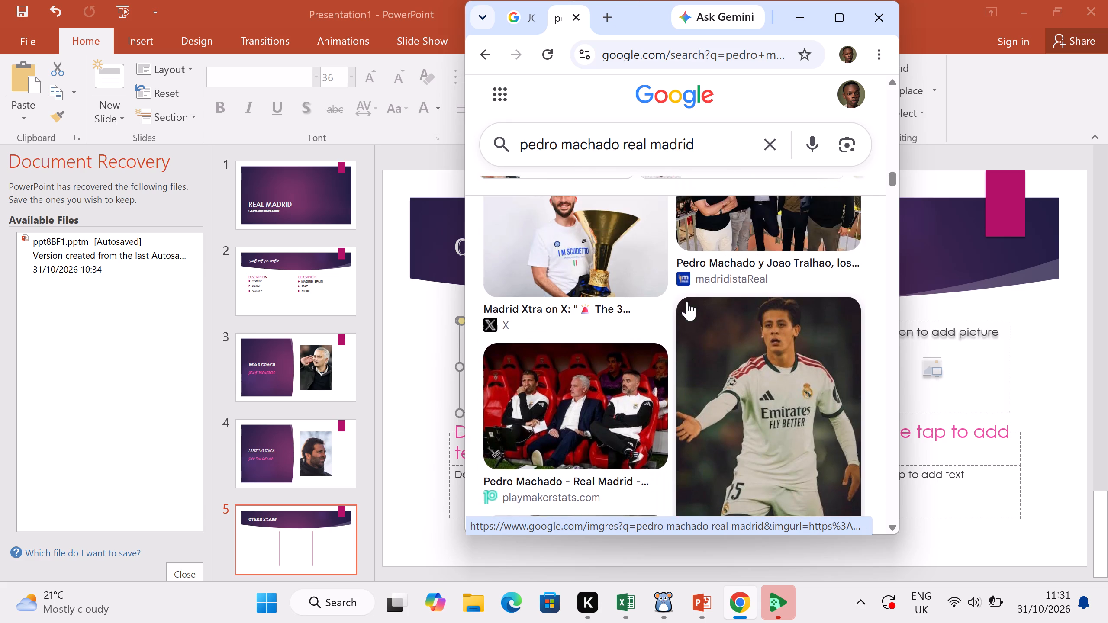
scroll(687, 302, "up", 13)
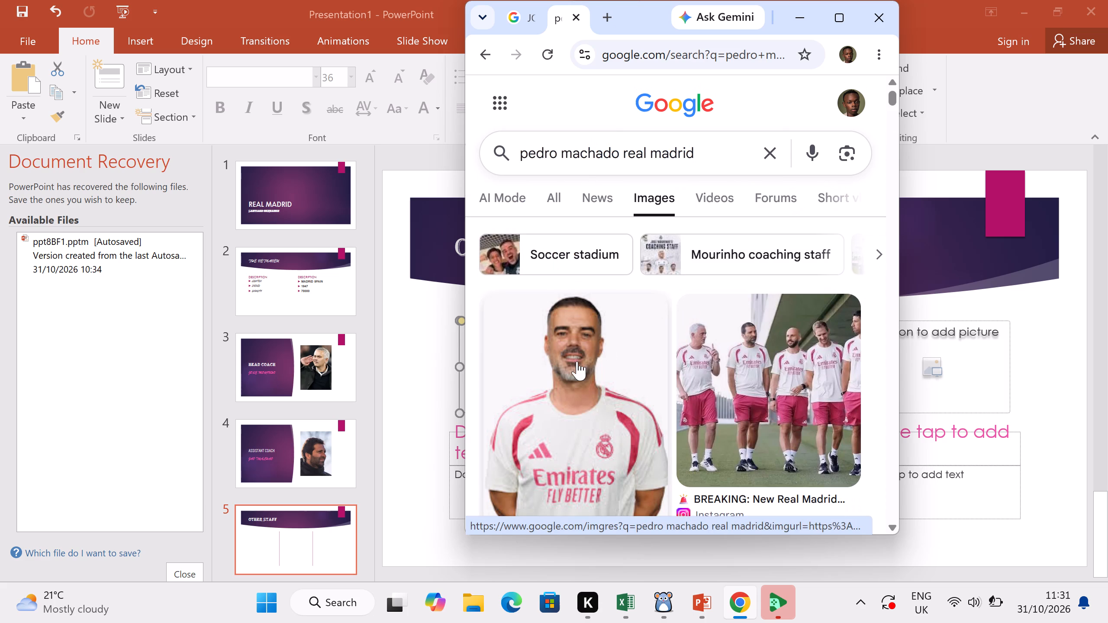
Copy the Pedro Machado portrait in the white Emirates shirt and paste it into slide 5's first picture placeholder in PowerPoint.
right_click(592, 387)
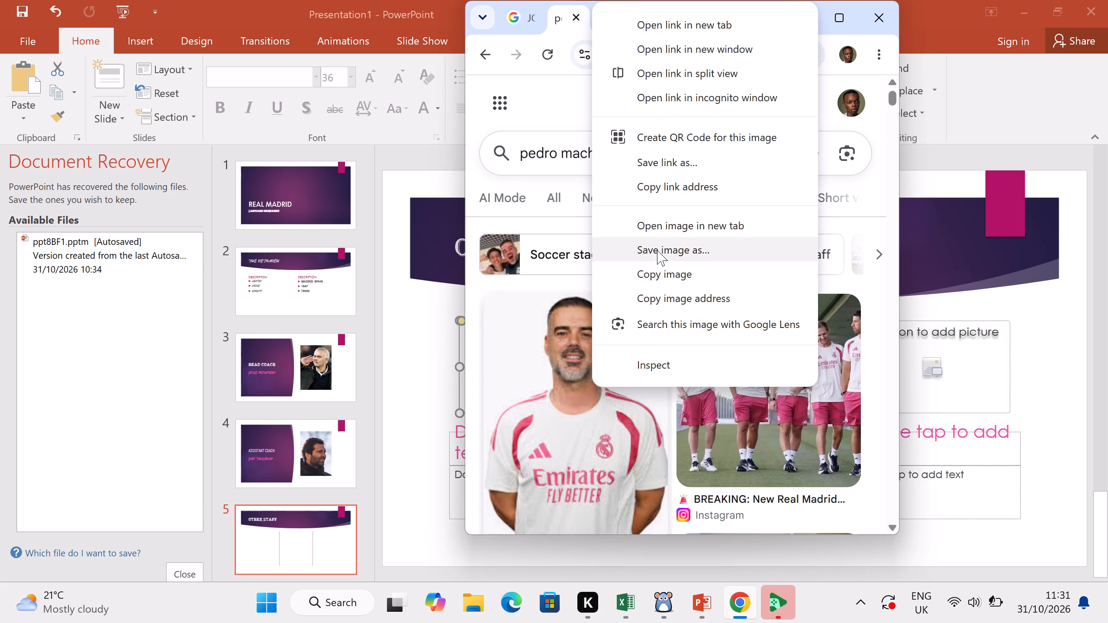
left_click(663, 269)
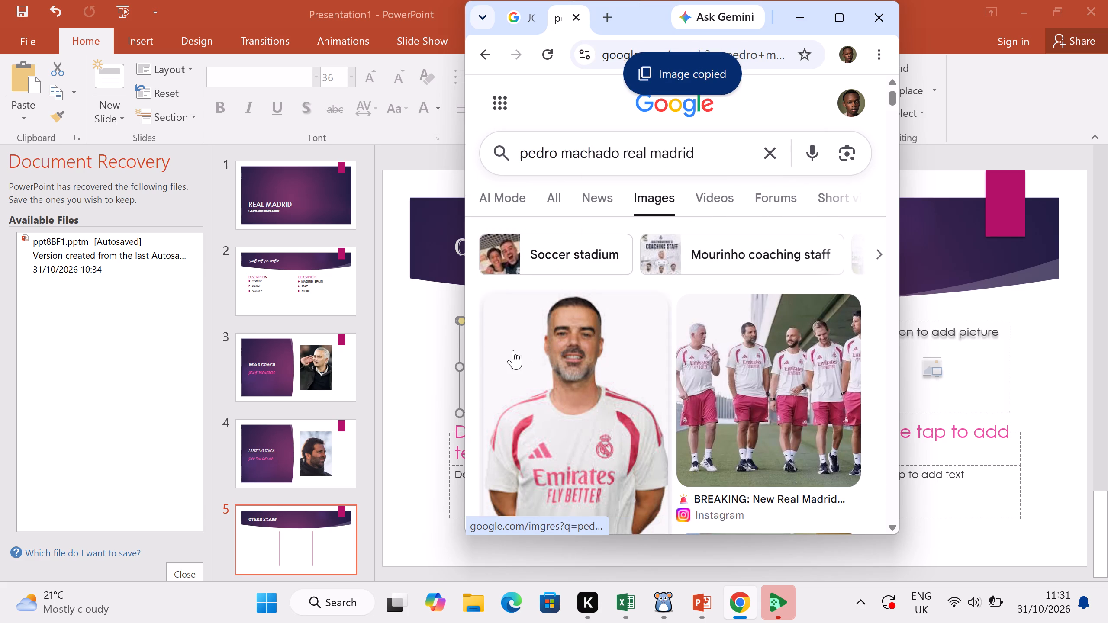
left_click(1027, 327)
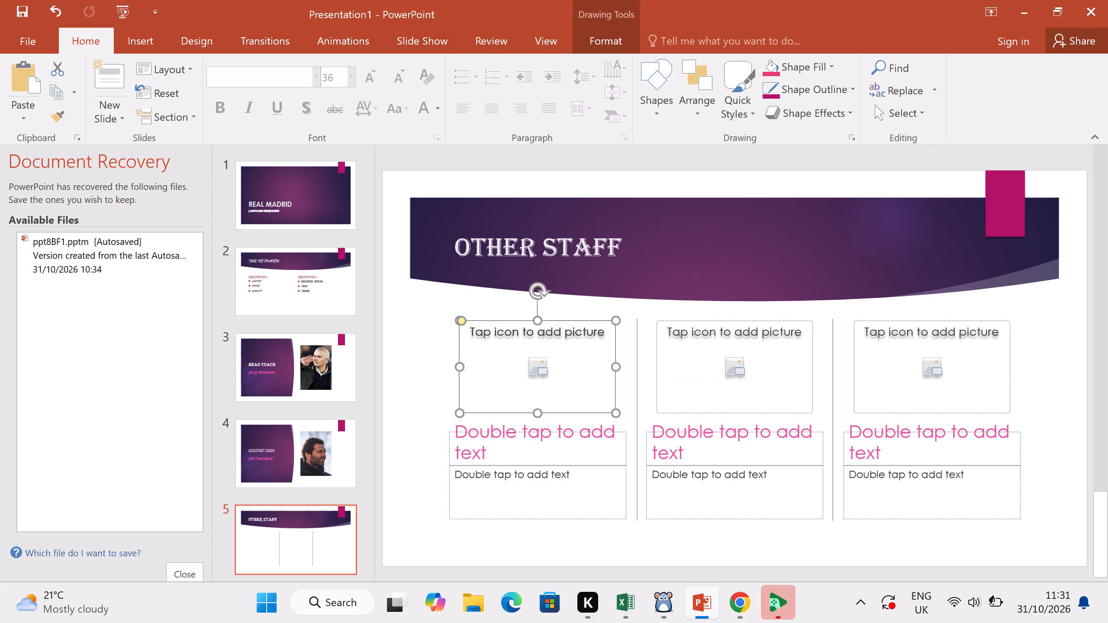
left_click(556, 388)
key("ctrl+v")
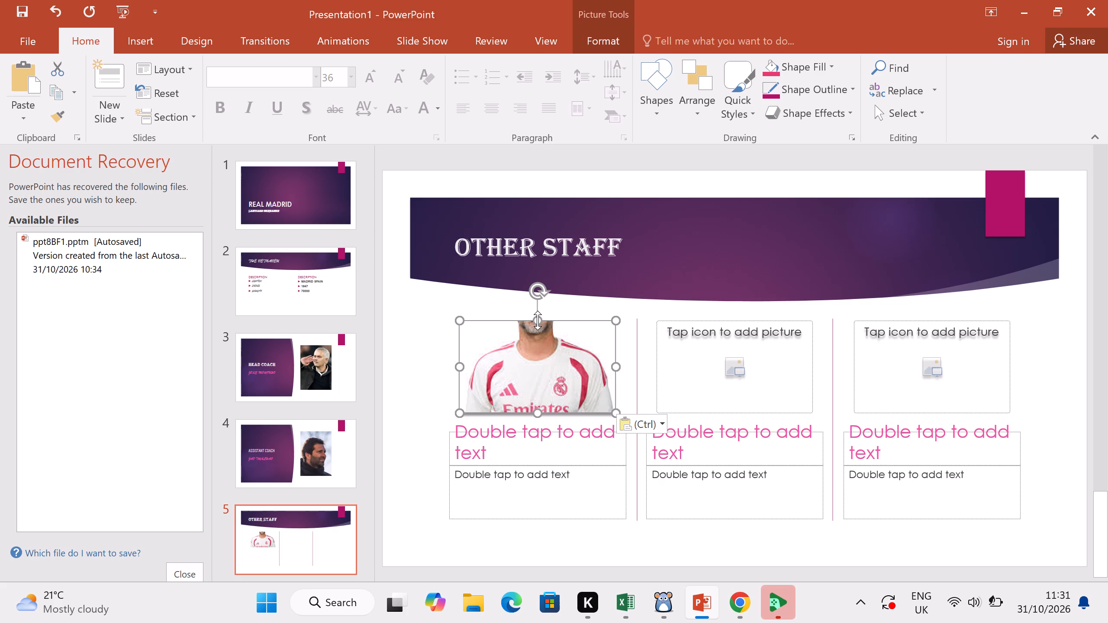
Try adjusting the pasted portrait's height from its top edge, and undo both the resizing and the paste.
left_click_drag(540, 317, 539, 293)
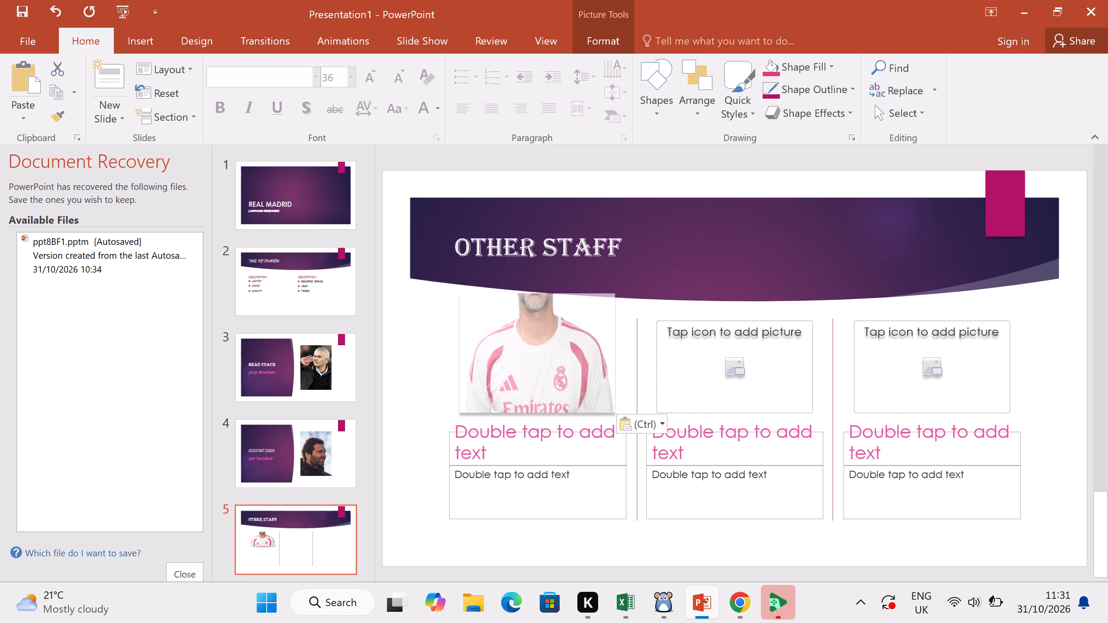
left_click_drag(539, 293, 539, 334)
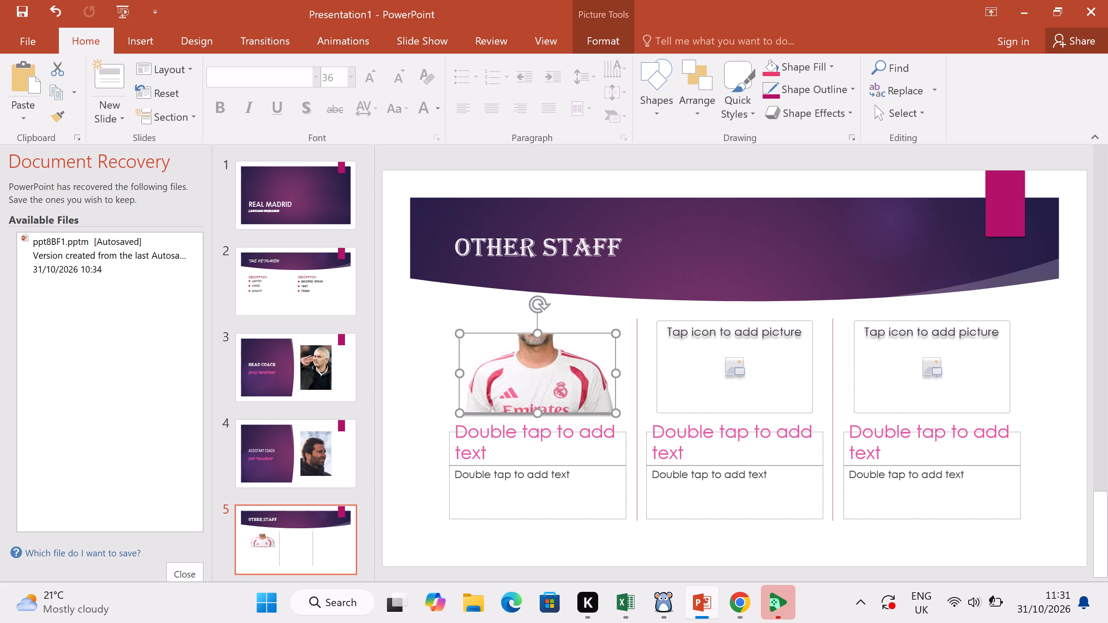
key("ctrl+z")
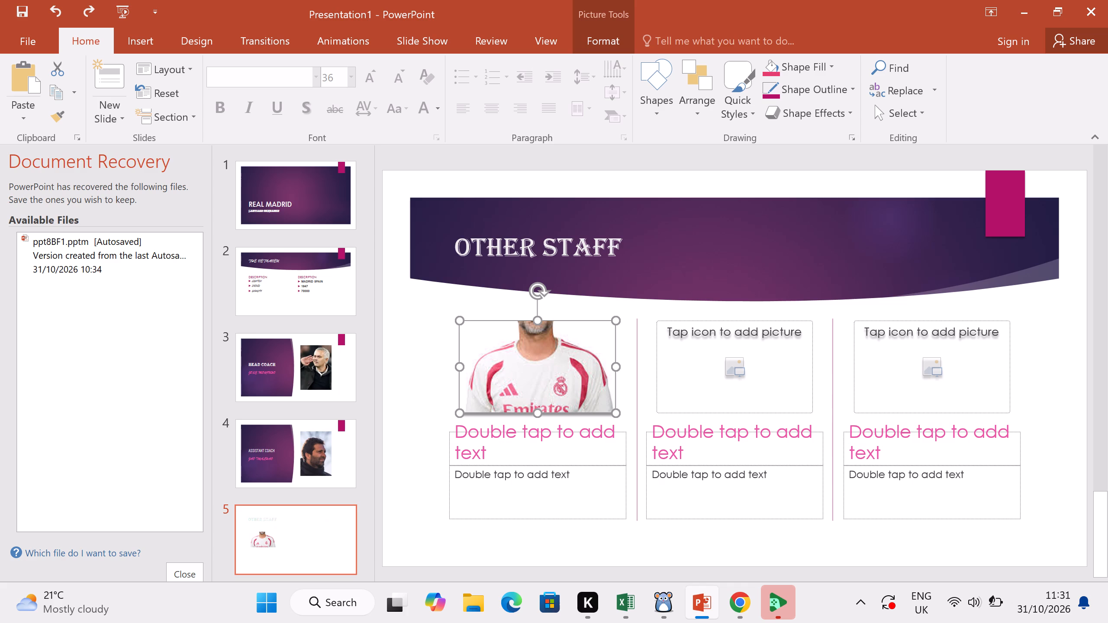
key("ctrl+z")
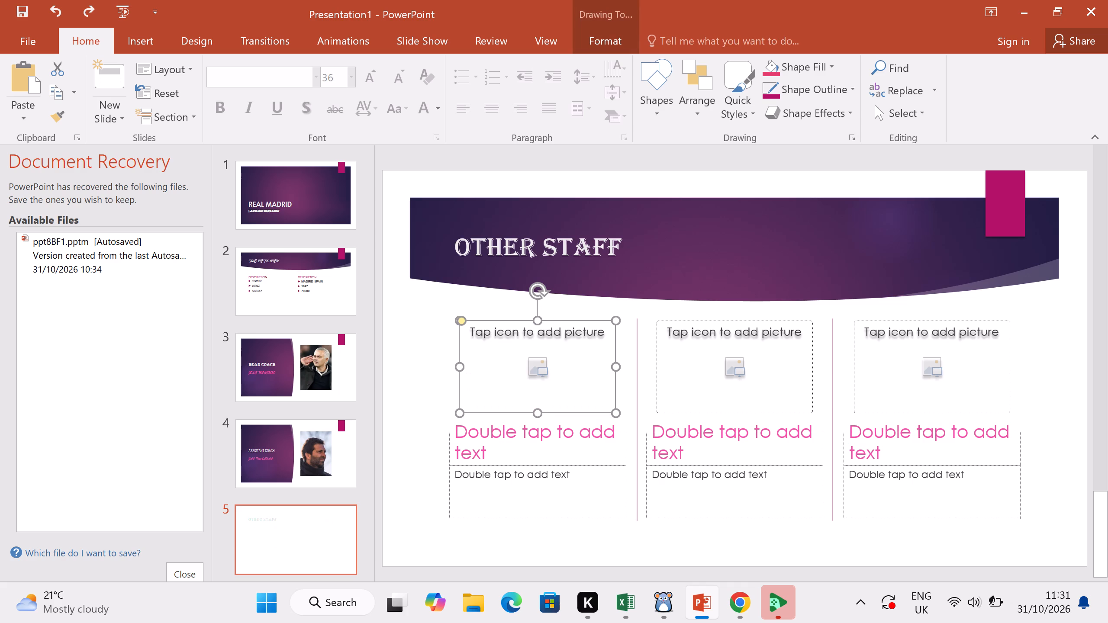
Switch back to Chrome and copy the playmakerstats.com picture of Pedro Machado clapping in a grey hoodie.
left_click(742, 605)
scroll(744, 501, "up", 2)
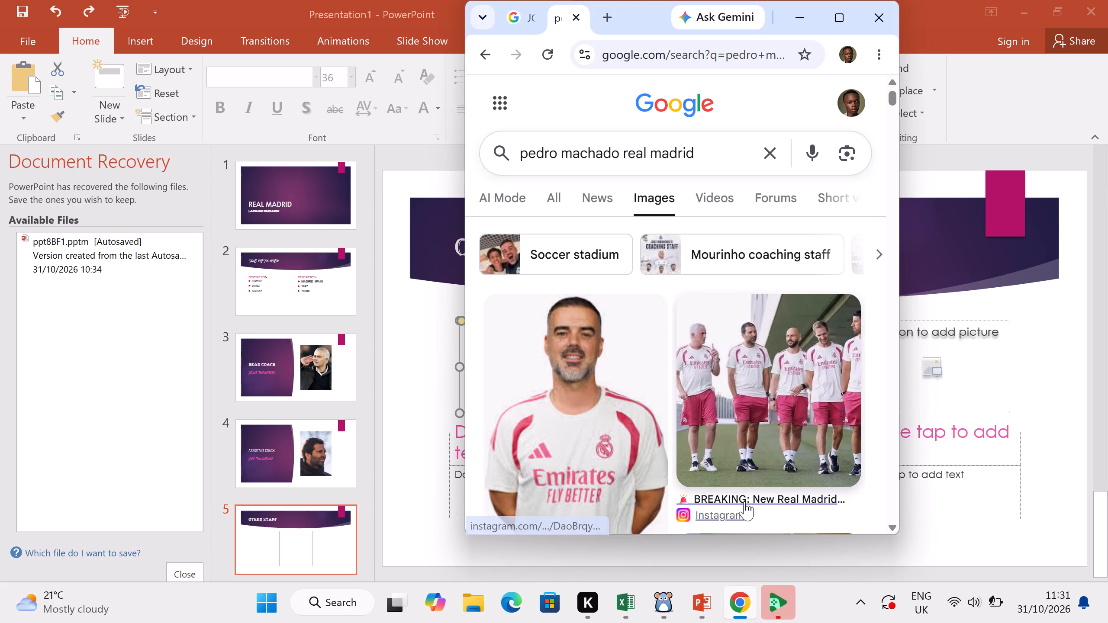
scroll(744, 501, "down", 3)
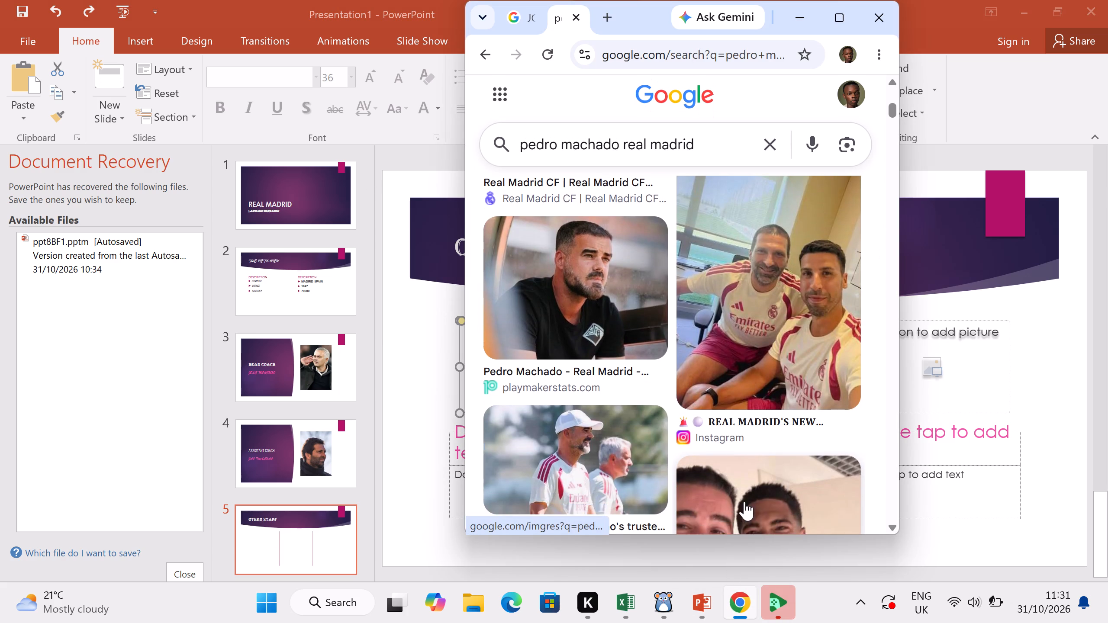
scroll(744, 501, "down", 1)
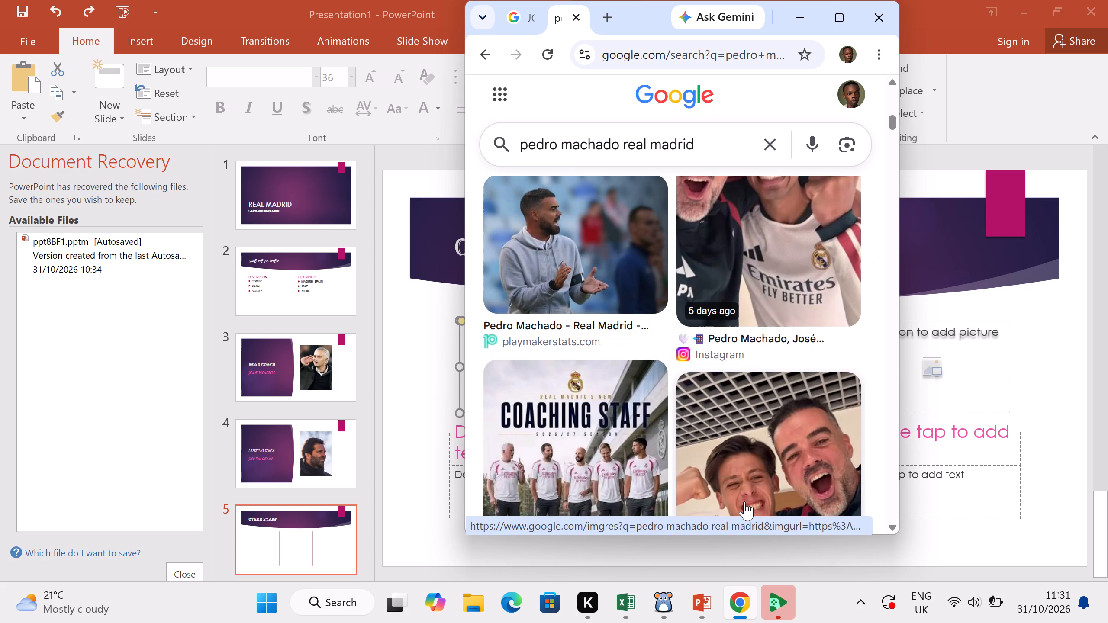
scroll(744, 501, "down", 1)
scroll(744, 501, "up", 1)
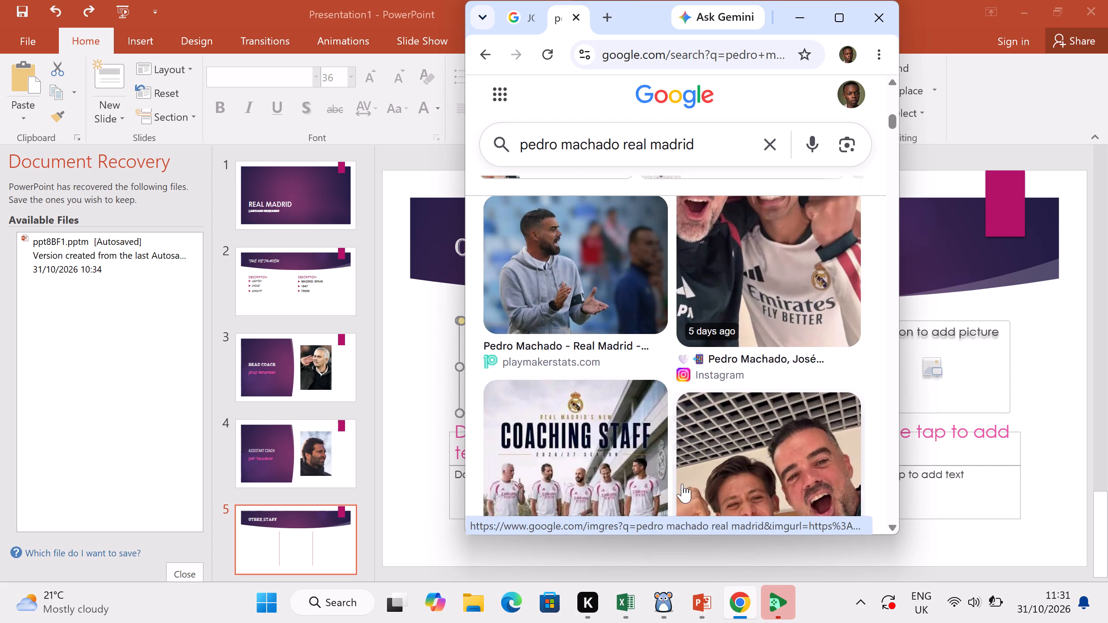
right_click(596, 295)
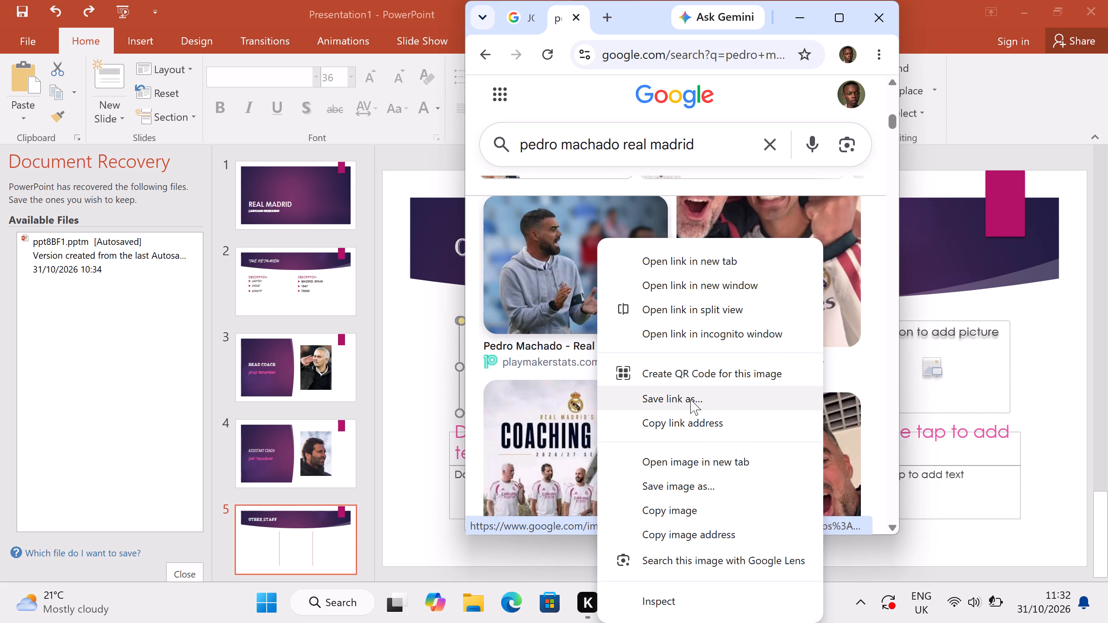
scroll(690, 399, "up", 1)
left_click(692, 510)
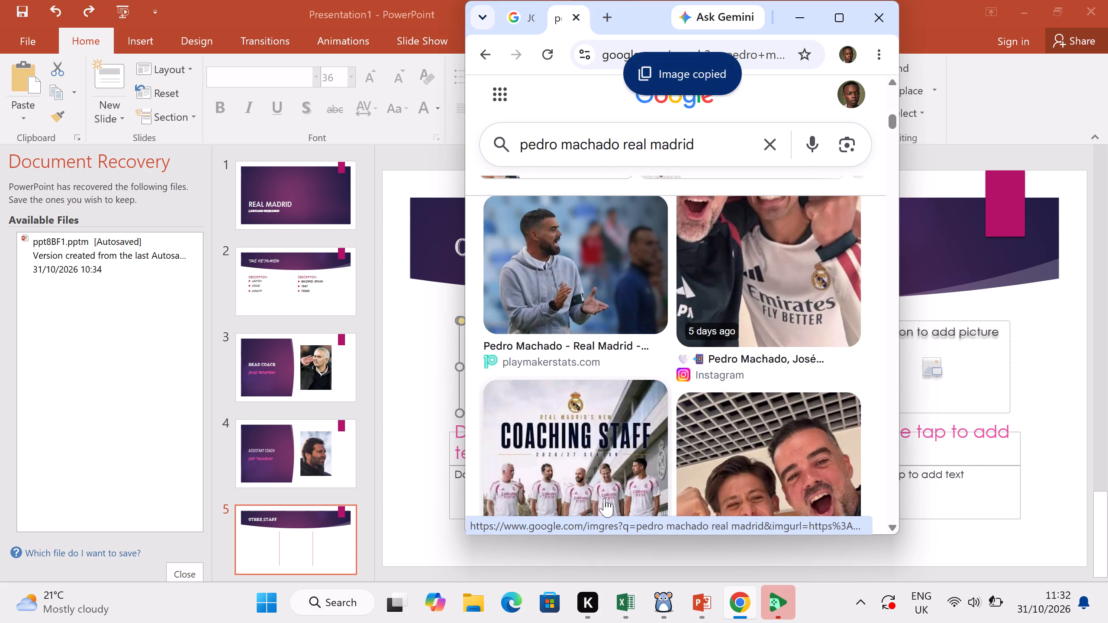
left_click(843, 559)
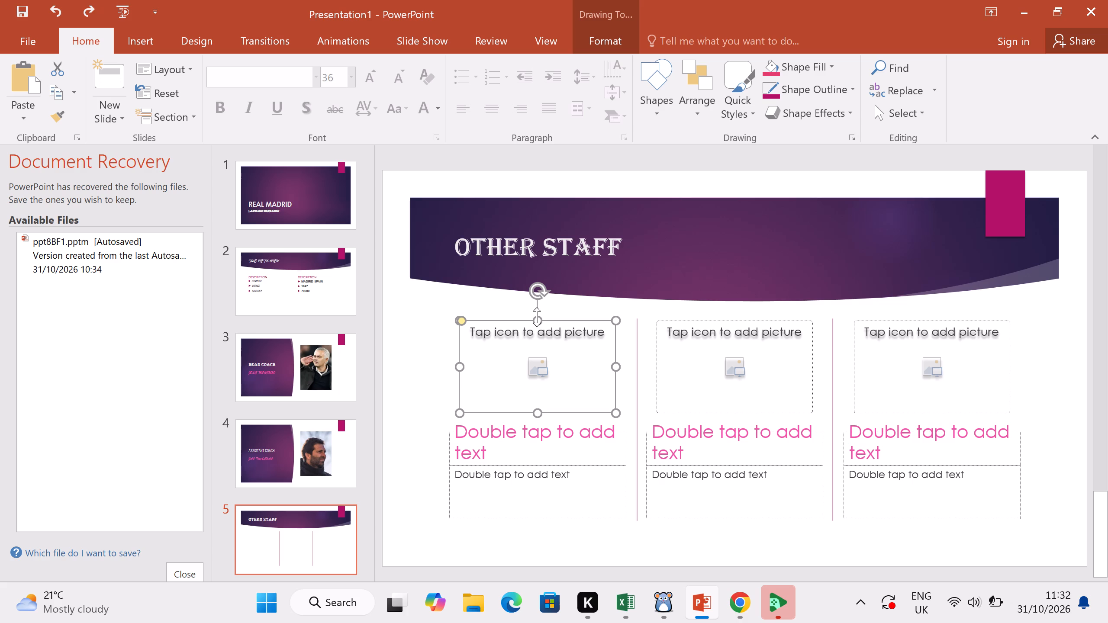
left_click(541, 286)
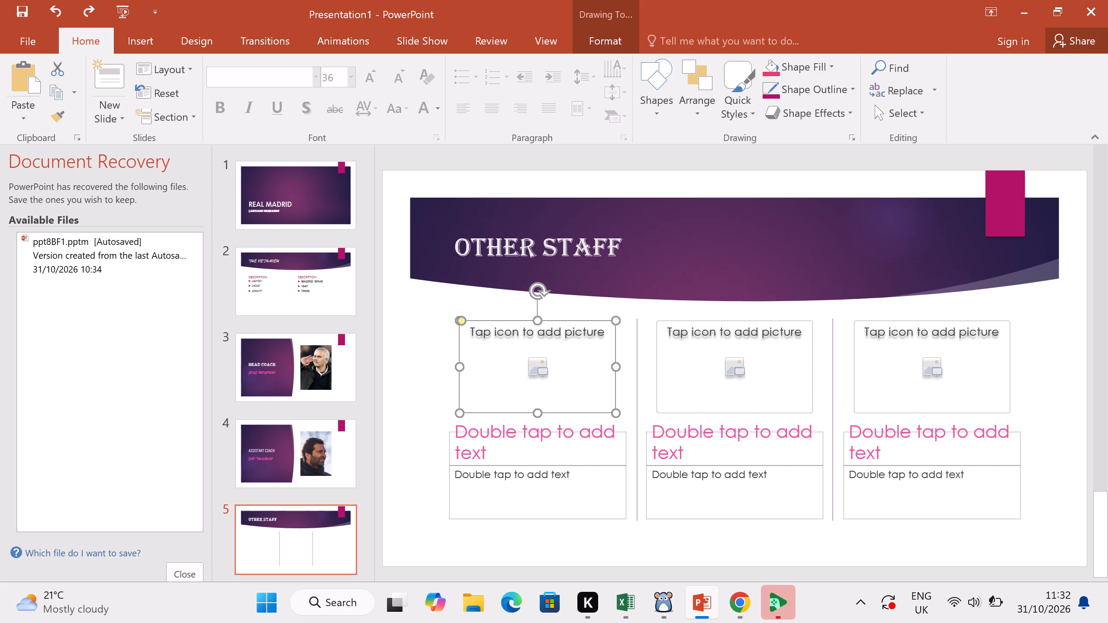
left_click(535, 293)
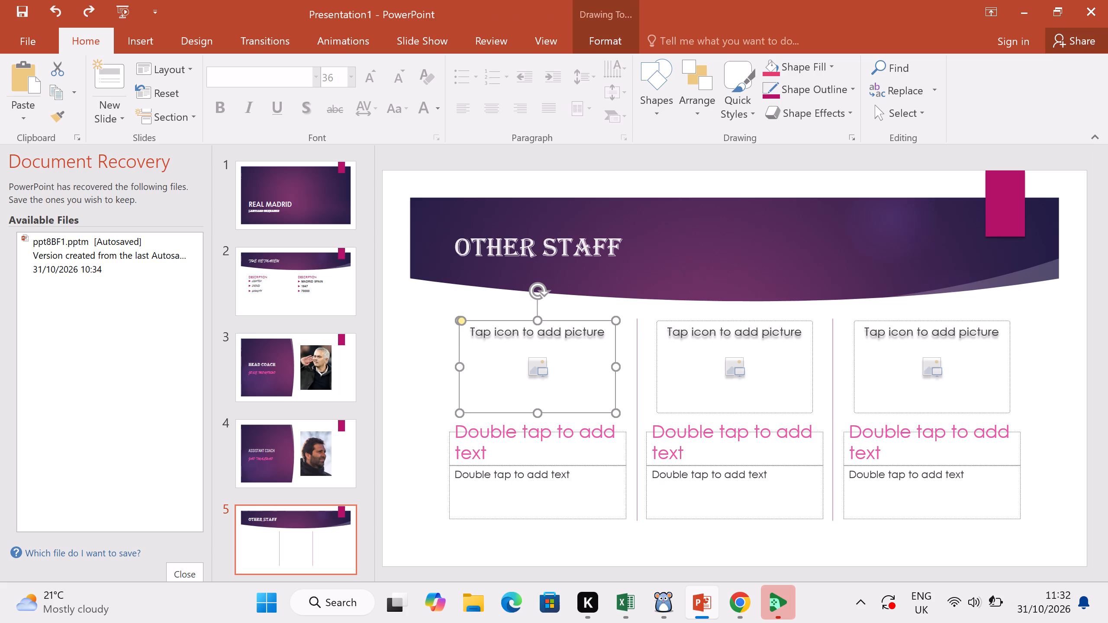
key("ctrl+v")
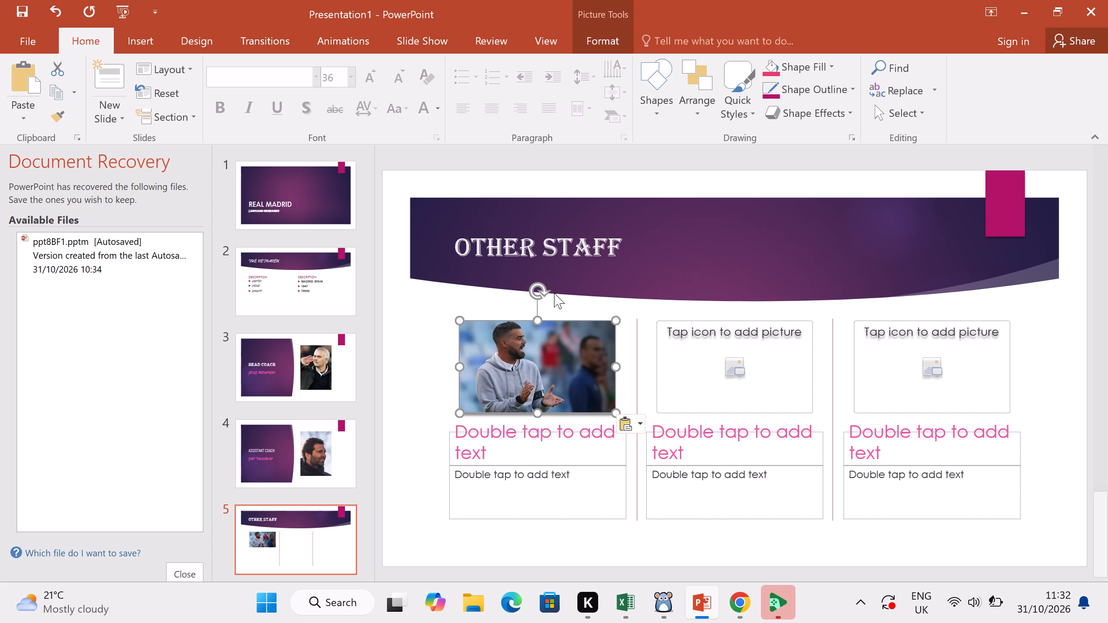
Set the font of the name heading below the first picture to Arial Black.
double_click(550, 448)
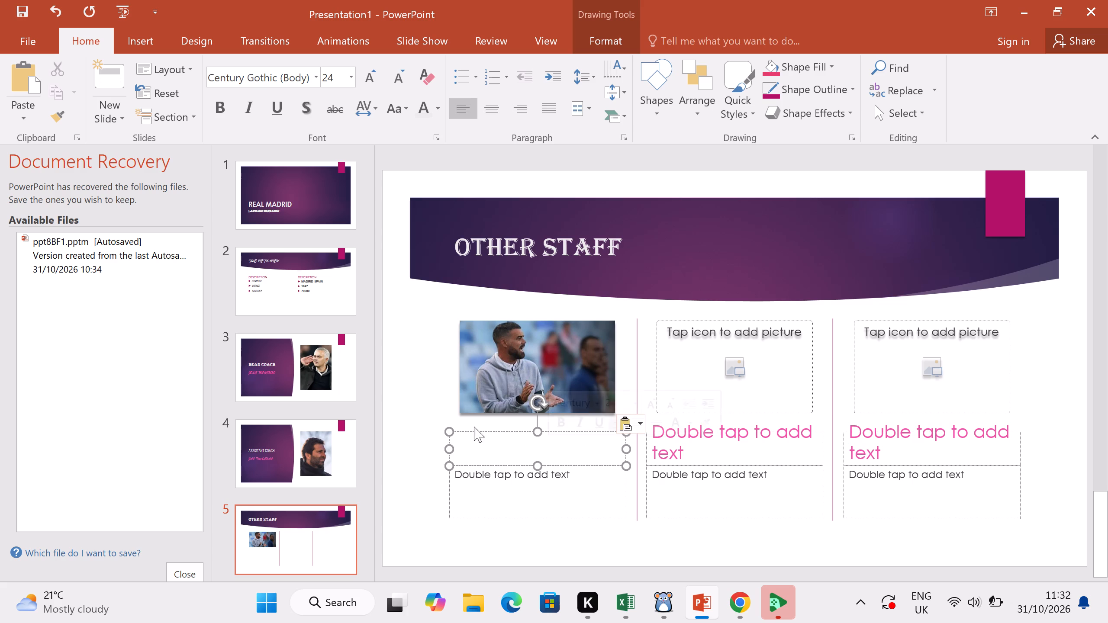
left_click(316, 69)
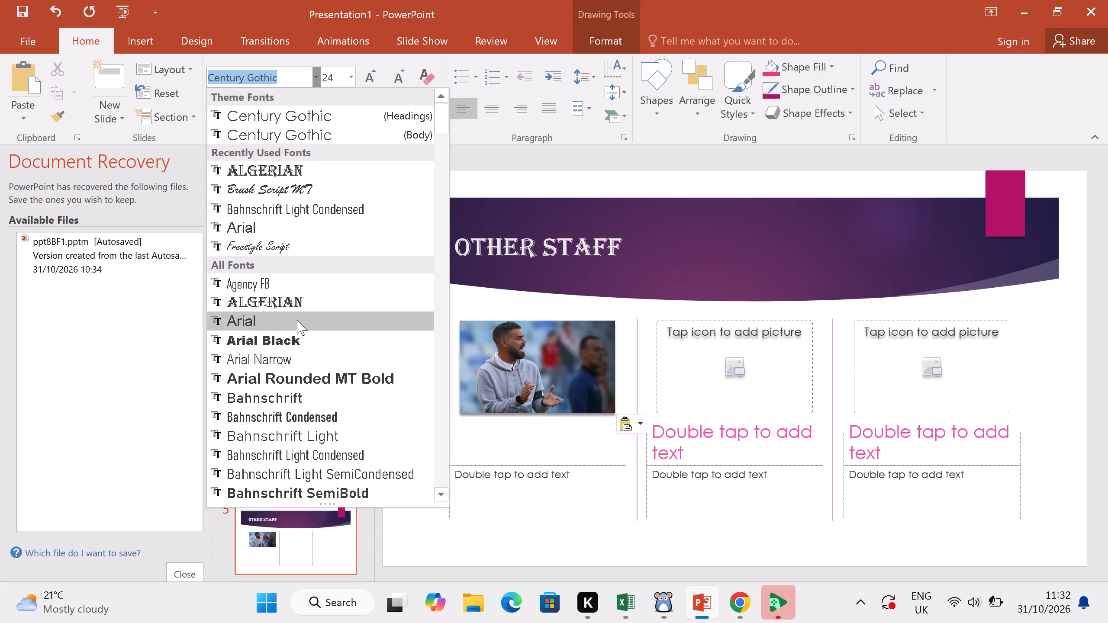
left_click(295, 346)
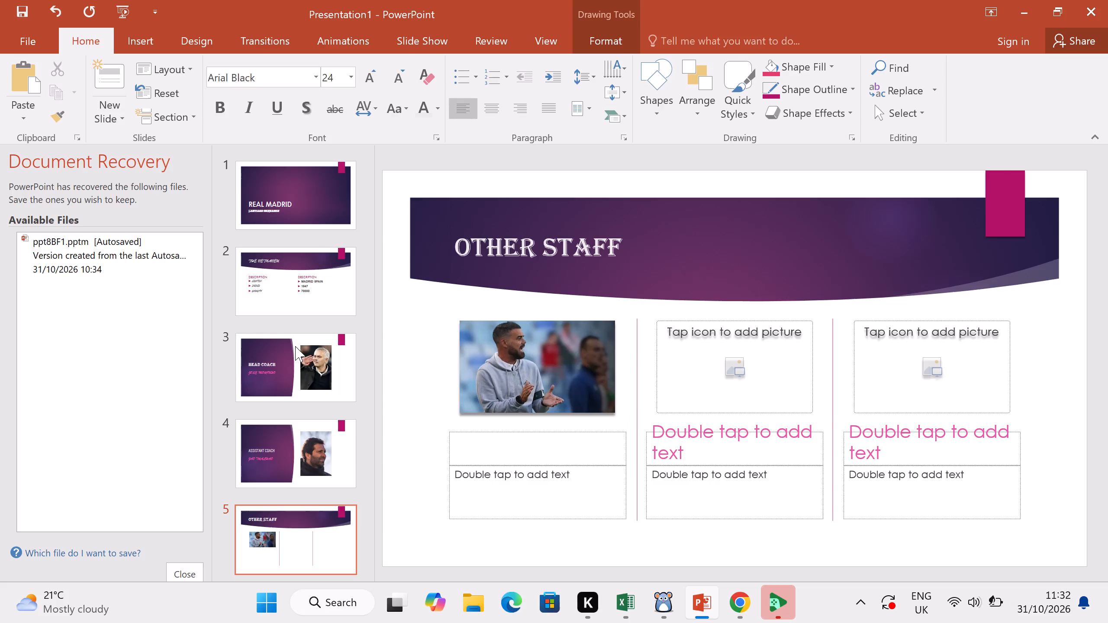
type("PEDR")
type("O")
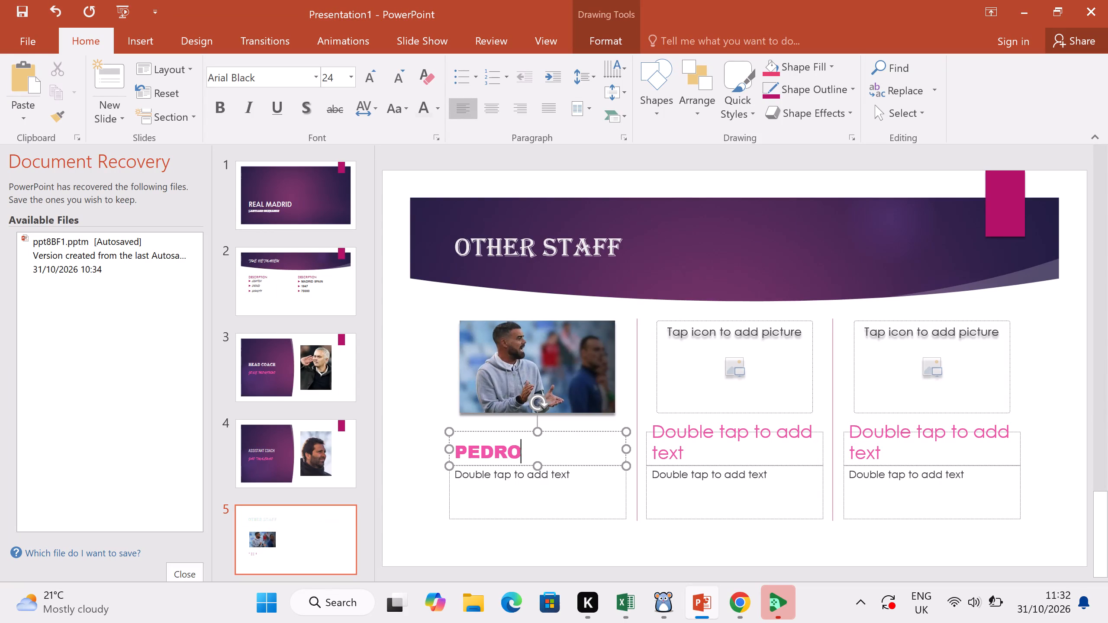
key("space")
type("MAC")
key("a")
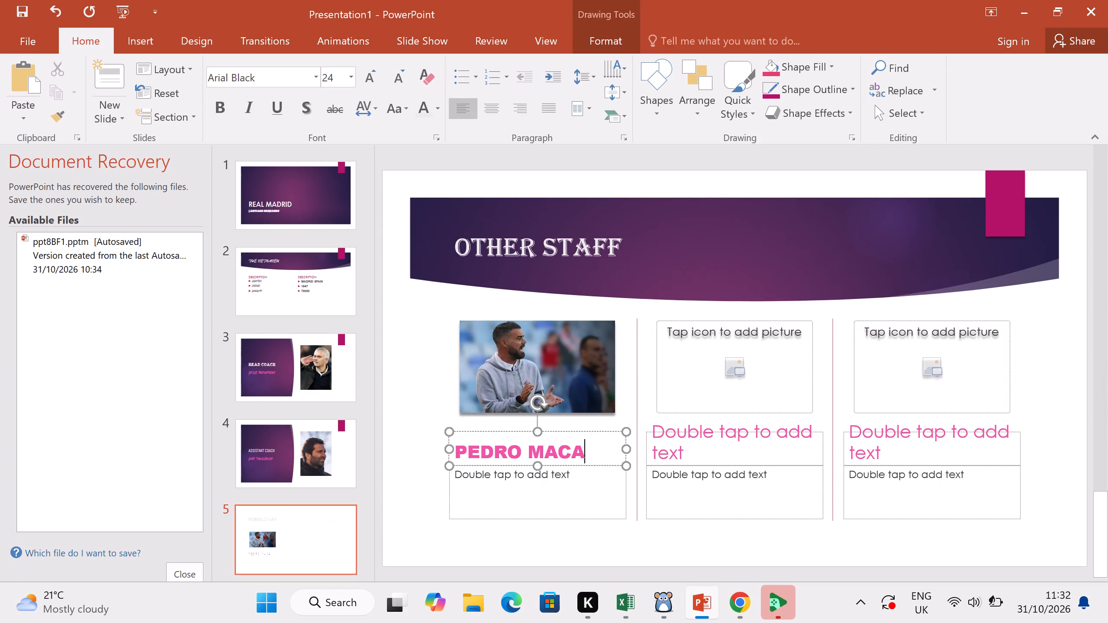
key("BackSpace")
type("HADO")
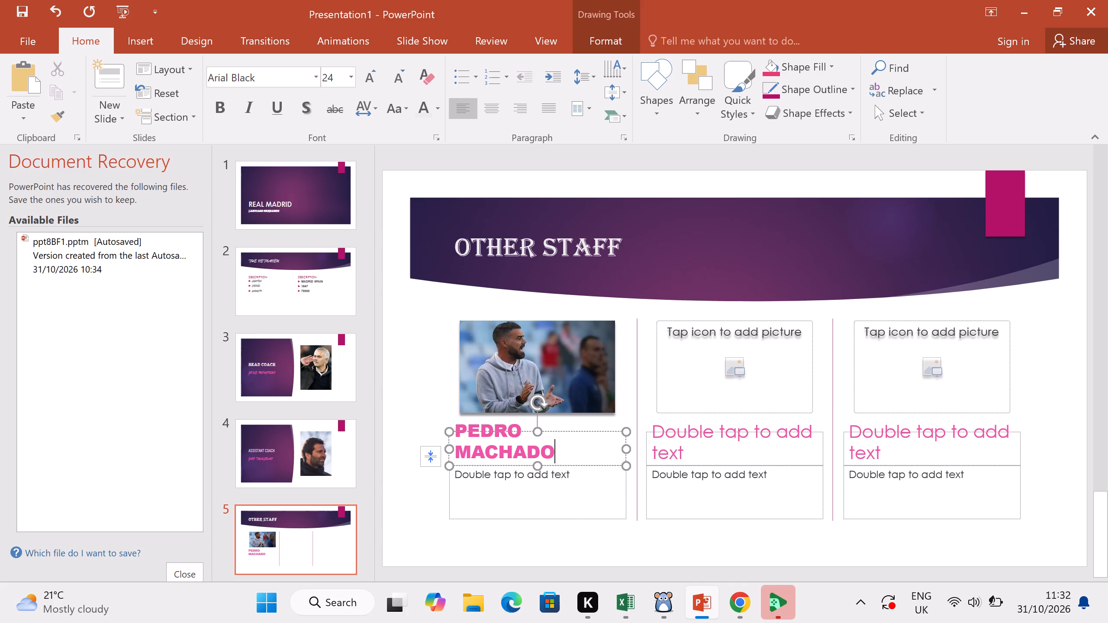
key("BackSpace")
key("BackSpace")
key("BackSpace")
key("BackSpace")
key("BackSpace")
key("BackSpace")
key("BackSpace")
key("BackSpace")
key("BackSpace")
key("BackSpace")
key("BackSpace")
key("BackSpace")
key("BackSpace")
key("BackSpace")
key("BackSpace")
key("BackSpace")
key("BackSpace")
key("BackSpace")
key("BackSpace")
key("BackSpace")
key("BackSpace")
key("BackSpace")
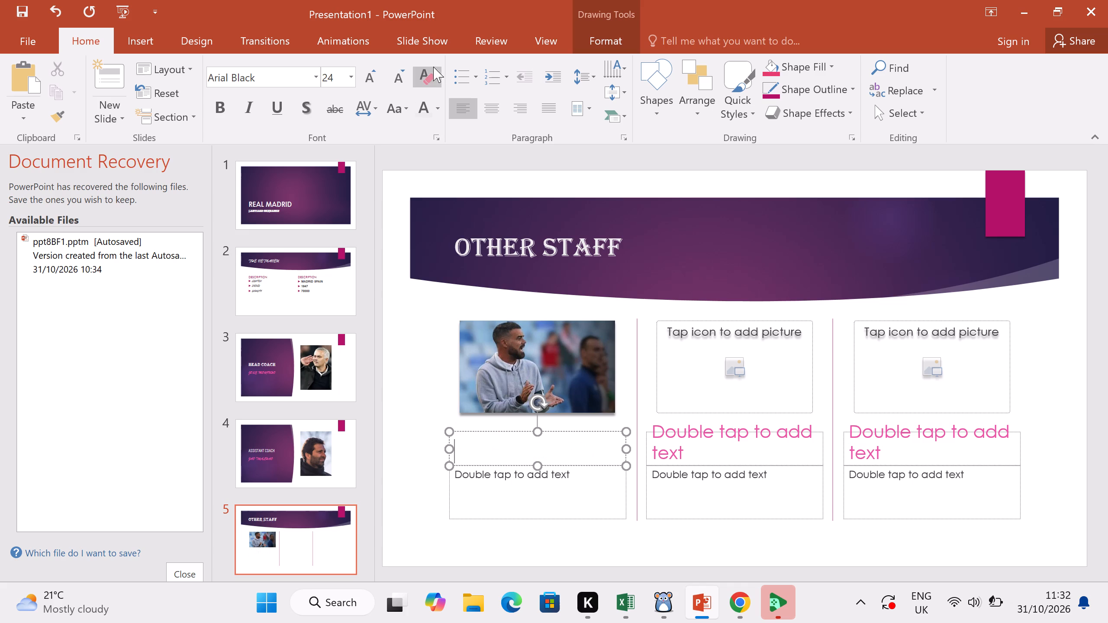
left_click(421, 67)
left_click(417, 74)
left_click(319, 73)
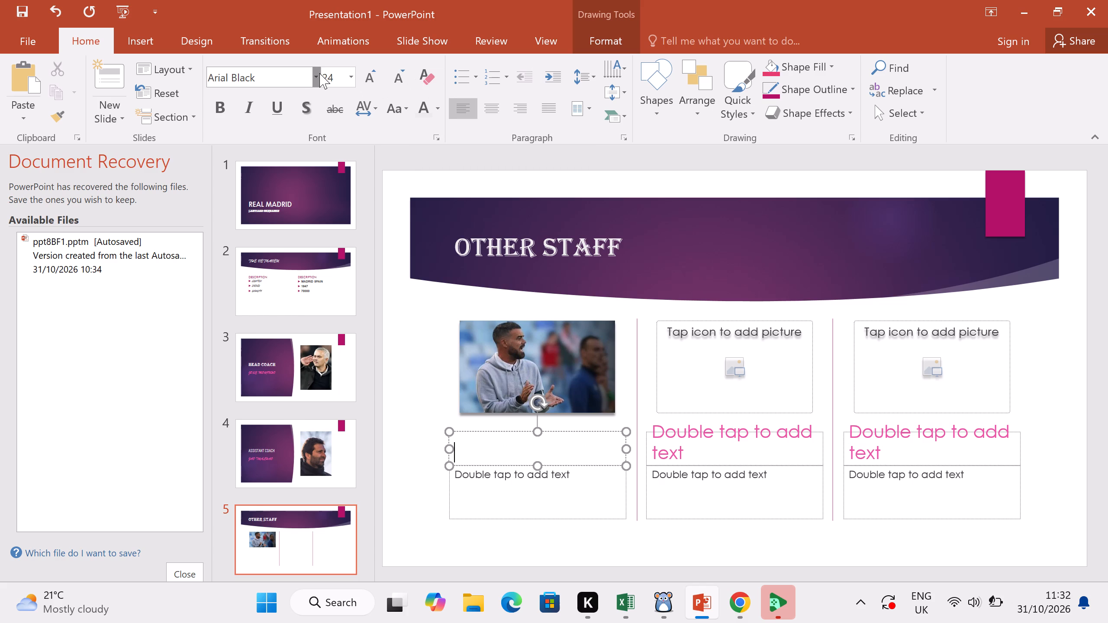
left_click(319, 73)
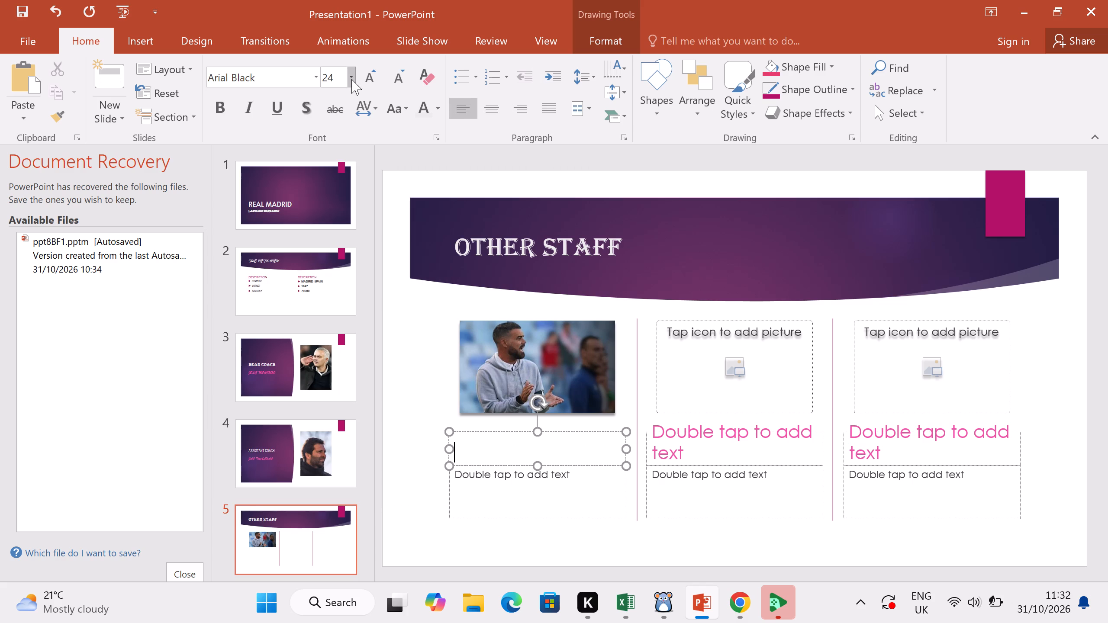
left_click(351, 79)
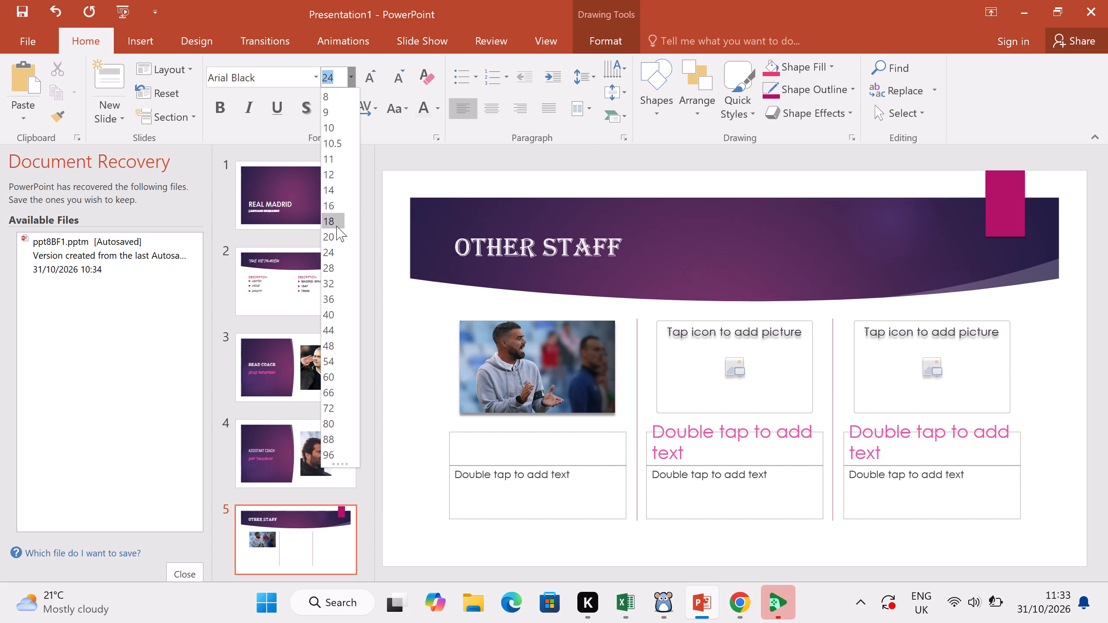
left_click(336, 225)
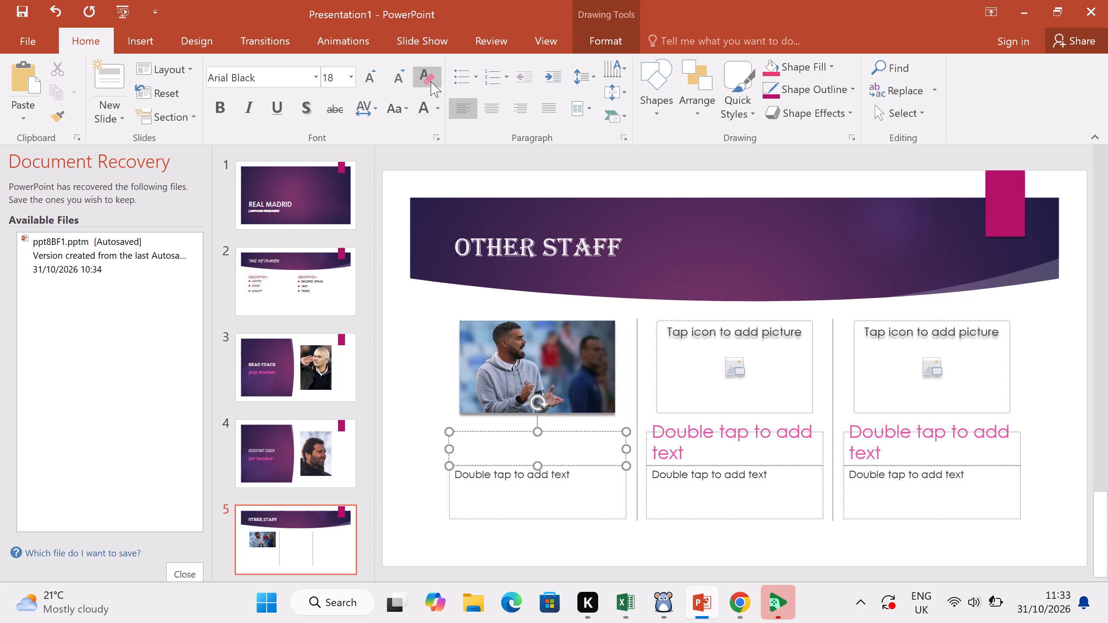
left_click(431, 81)
double_click(432, 86)
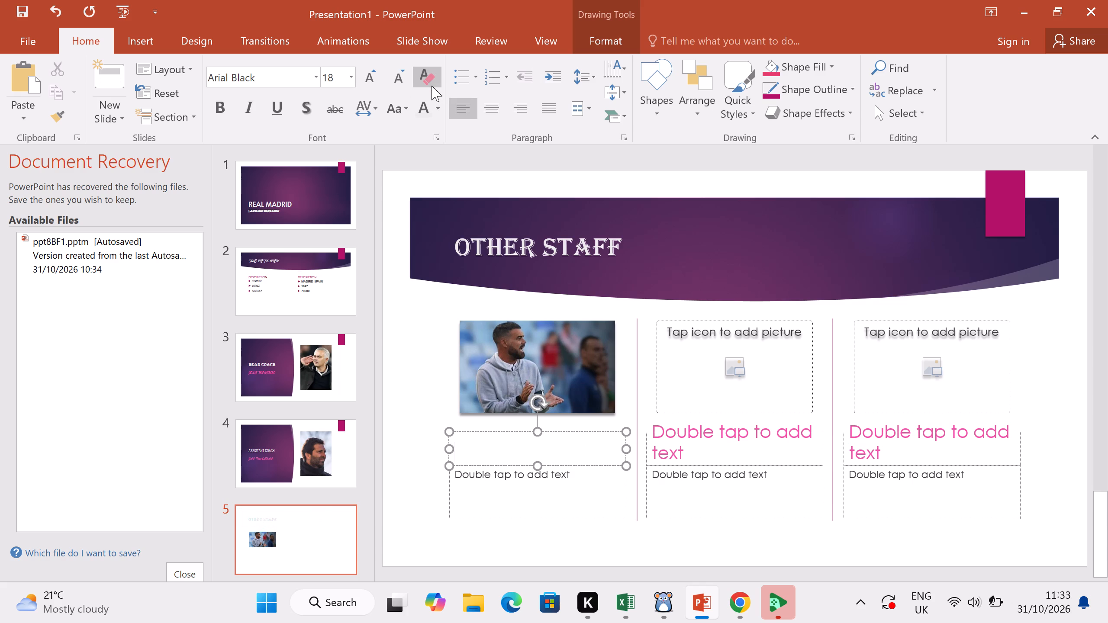
left_click_drag(425, 73, 418, 77)
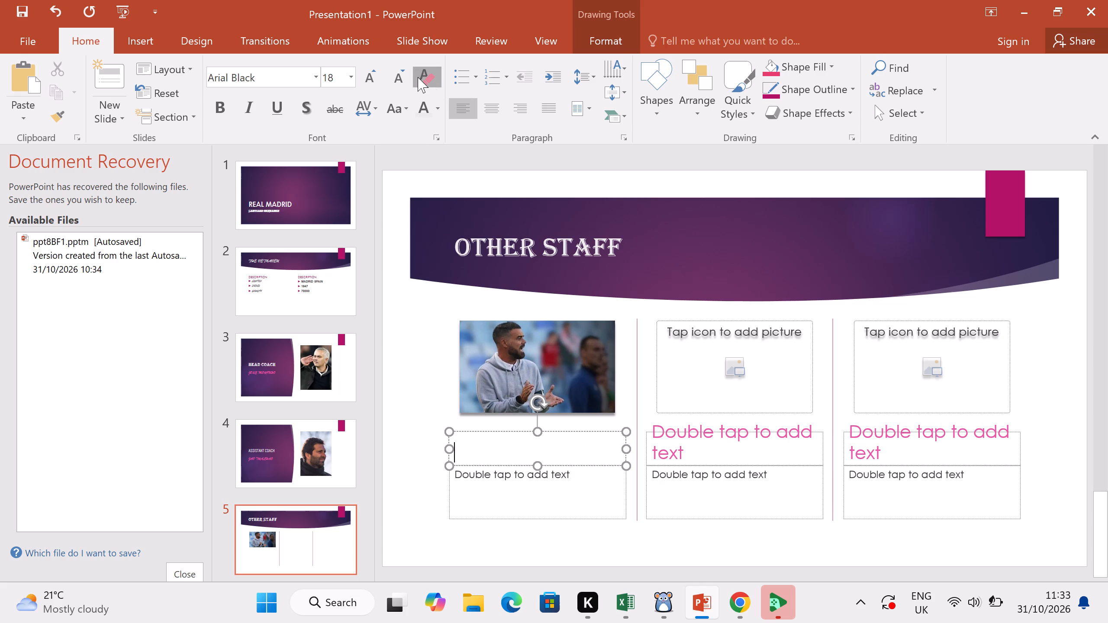
left_click_drag(418, 77, 450, 209)
type("PE")
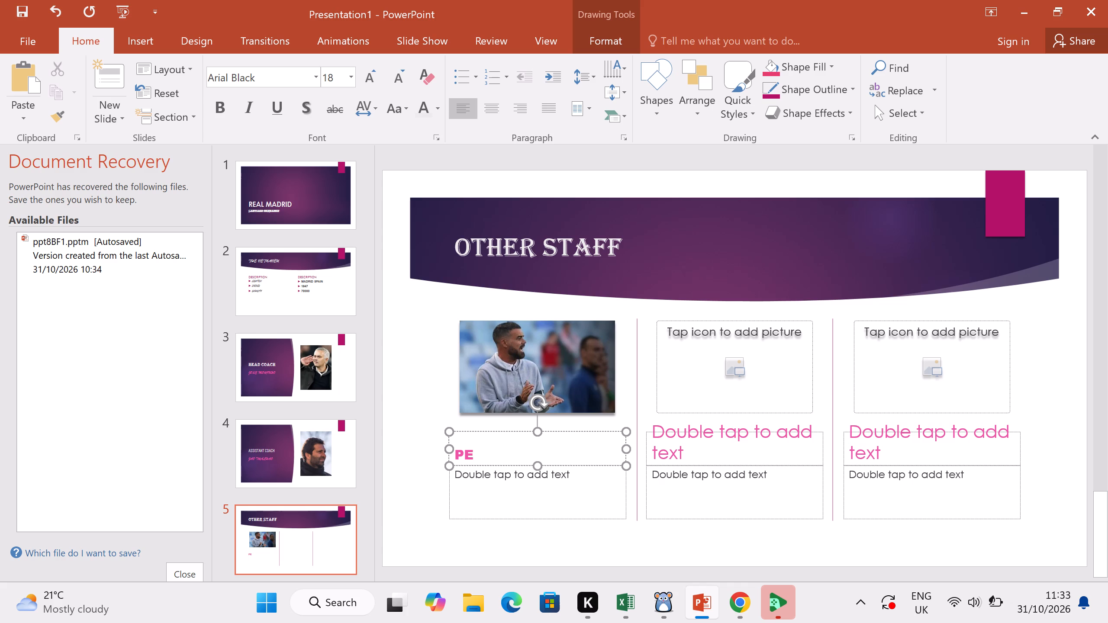
type("DRO")
key("space")
type("MACHADO")
left_click(501, 497)
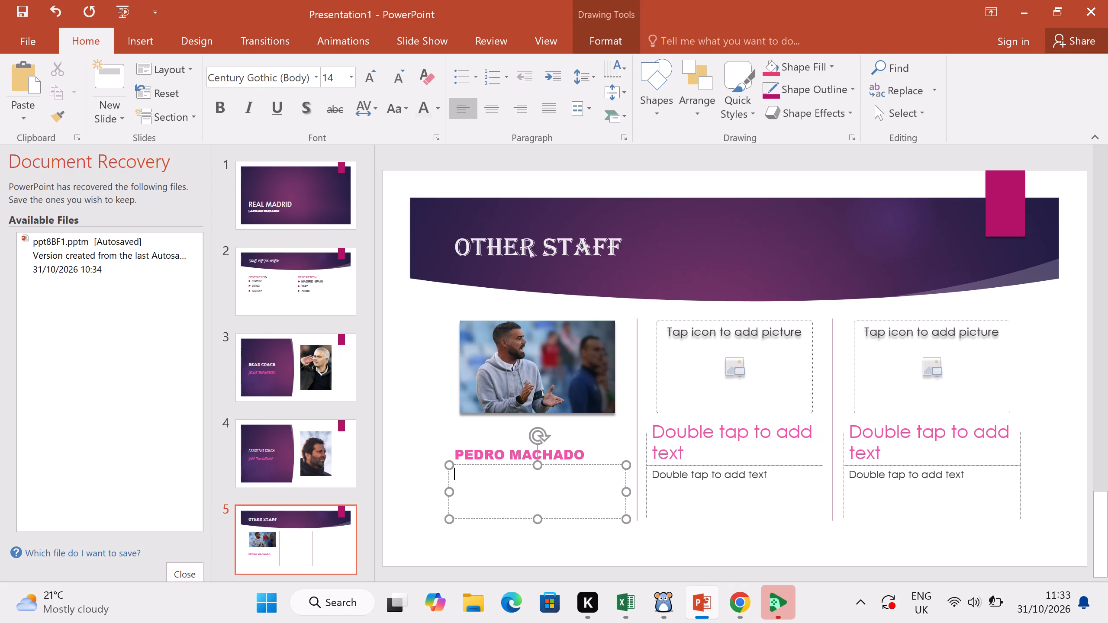
type("TECHNIC")
key("a")
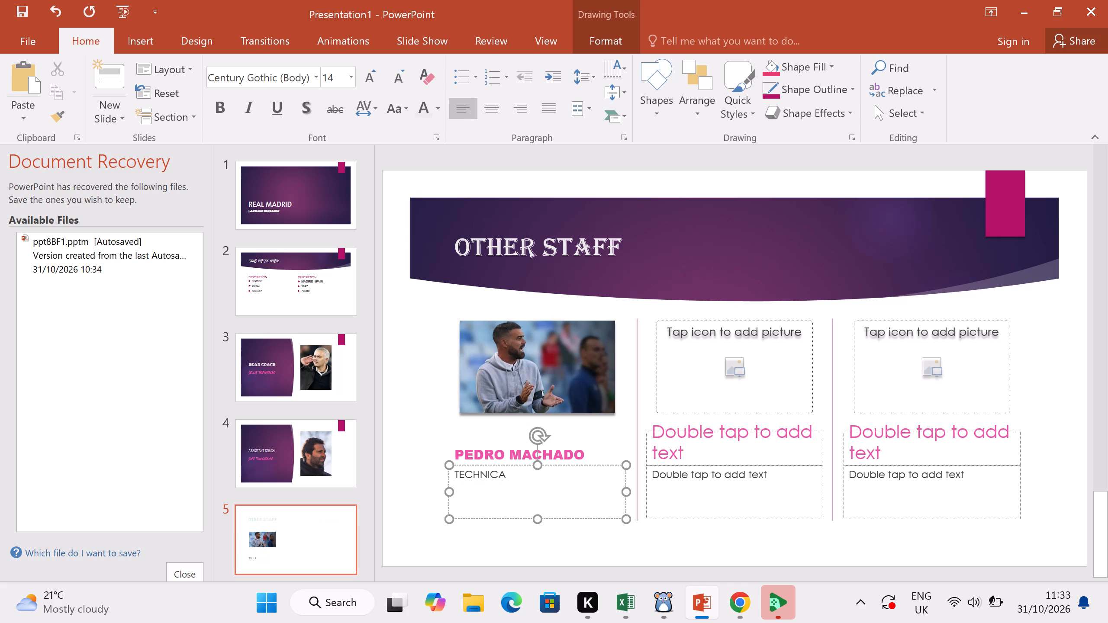
type("L ASSIST")
type("ANT")
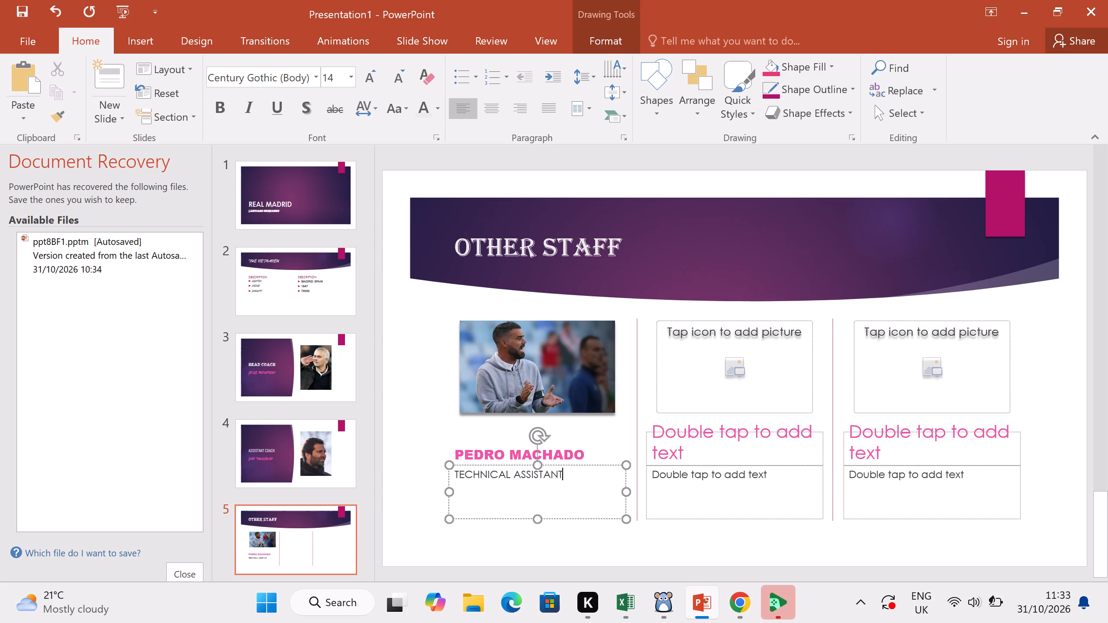
Switch to Chrome and replace the Google Images search with sami khedira.
left_click(719, 399)
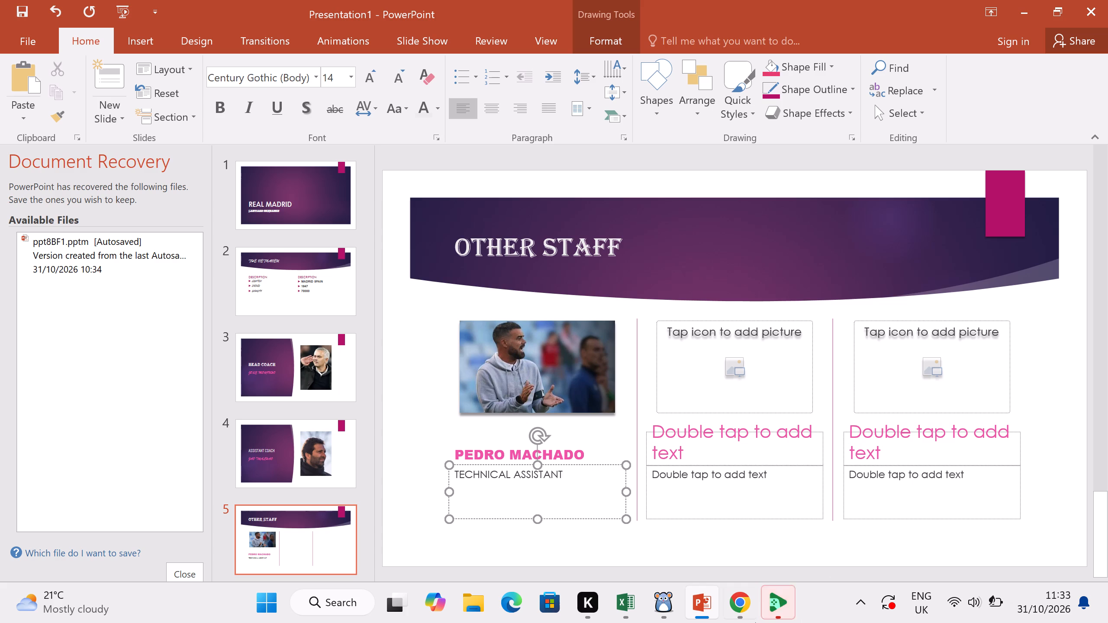
left_click(744, 596)
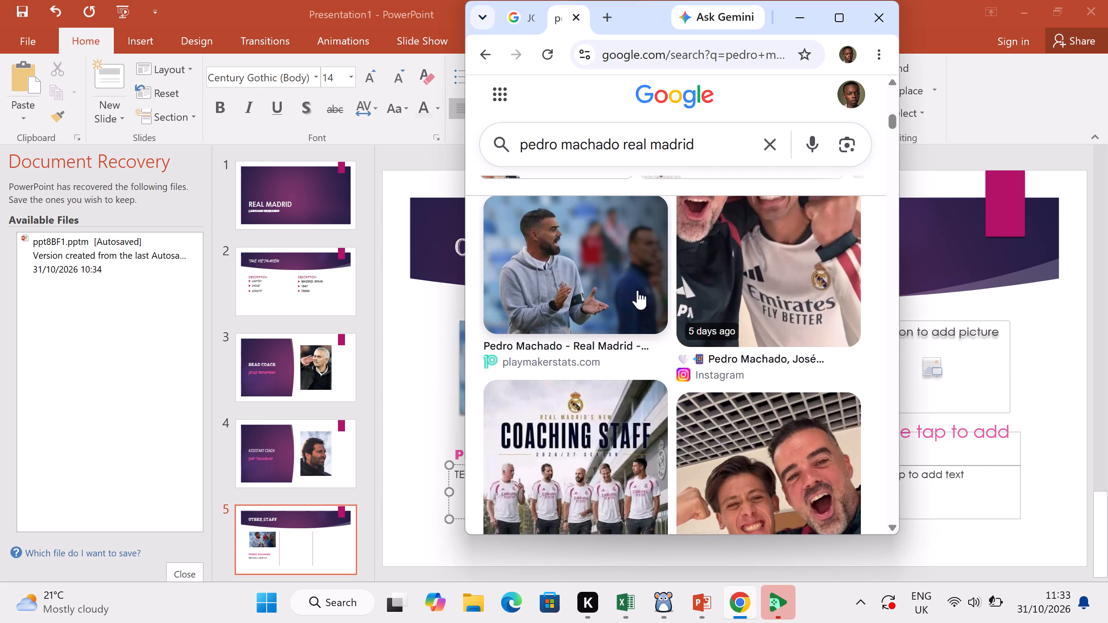
left_click(739, 142)
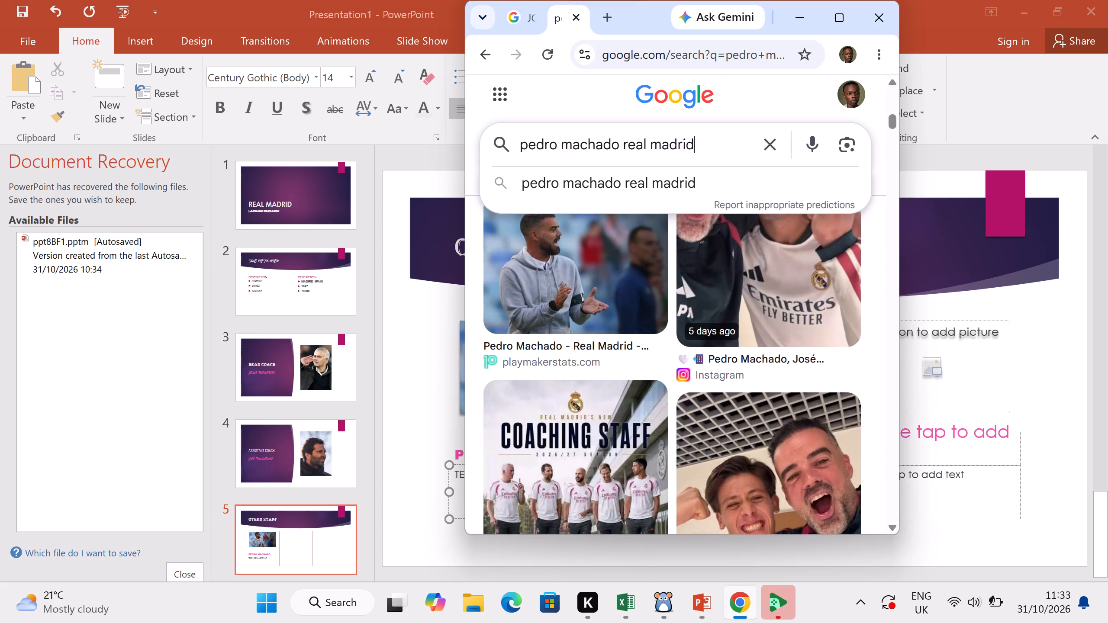
key("BackSpace")
key("BackSpace")
key("BackSpace")
key("BackSpace")
key("BackSpace")
key("BackSpace")
key("BackSpace")
key("BackSpace")
key("BackSpace")
key("BackSpace")
key("BackSpace")
key("BackSpace")
key("BackSpace")
key("BackSpace")
key("BackSpace")
key("BackSpace")
key("BackSpace")
key("BackSpace")
key("BackSpace")
key("BackSpace")
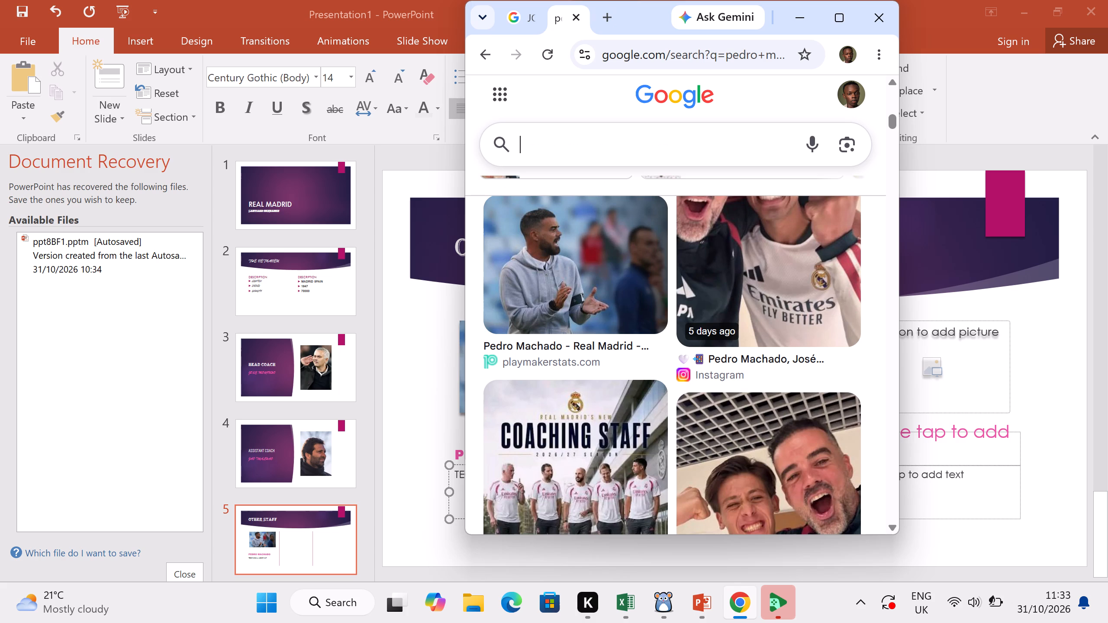
type("SAMI")
key("space")
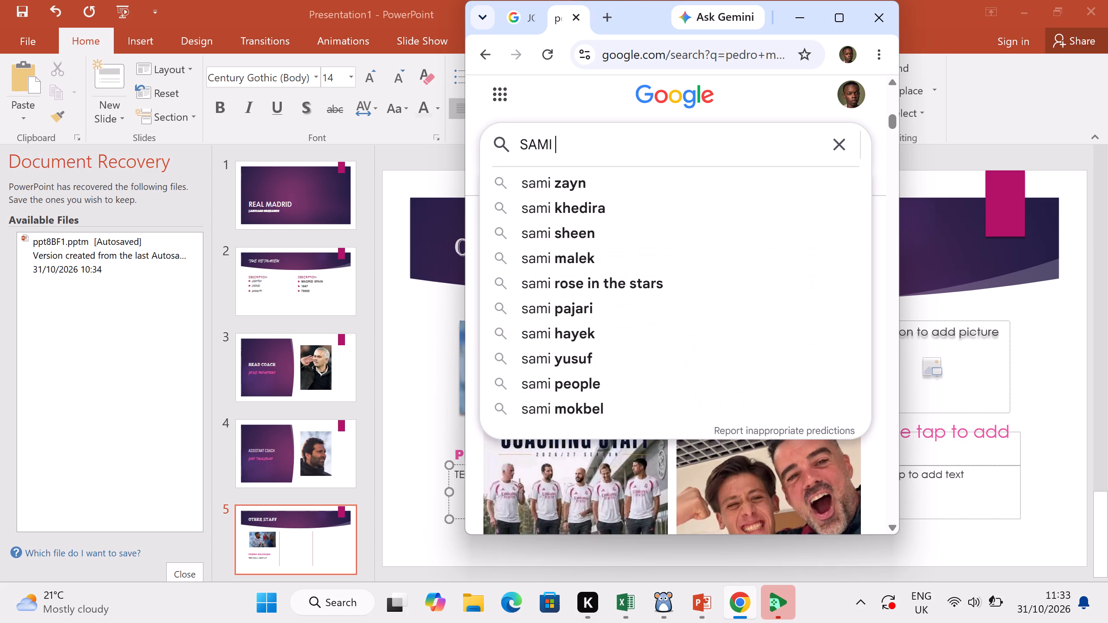
type("KHE")
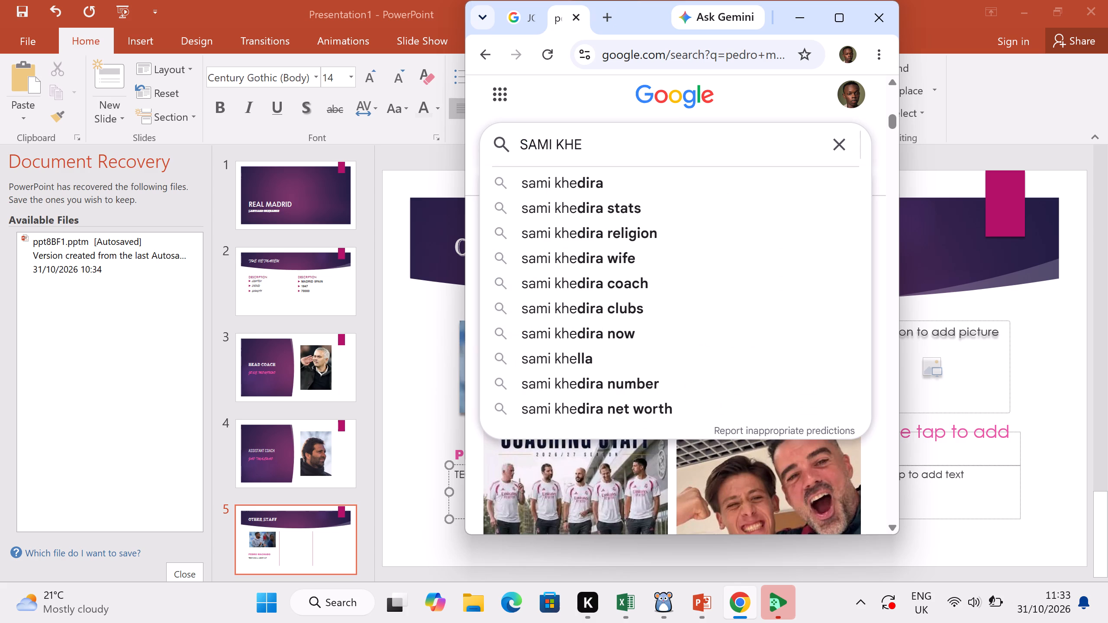
left_click(626, 174)
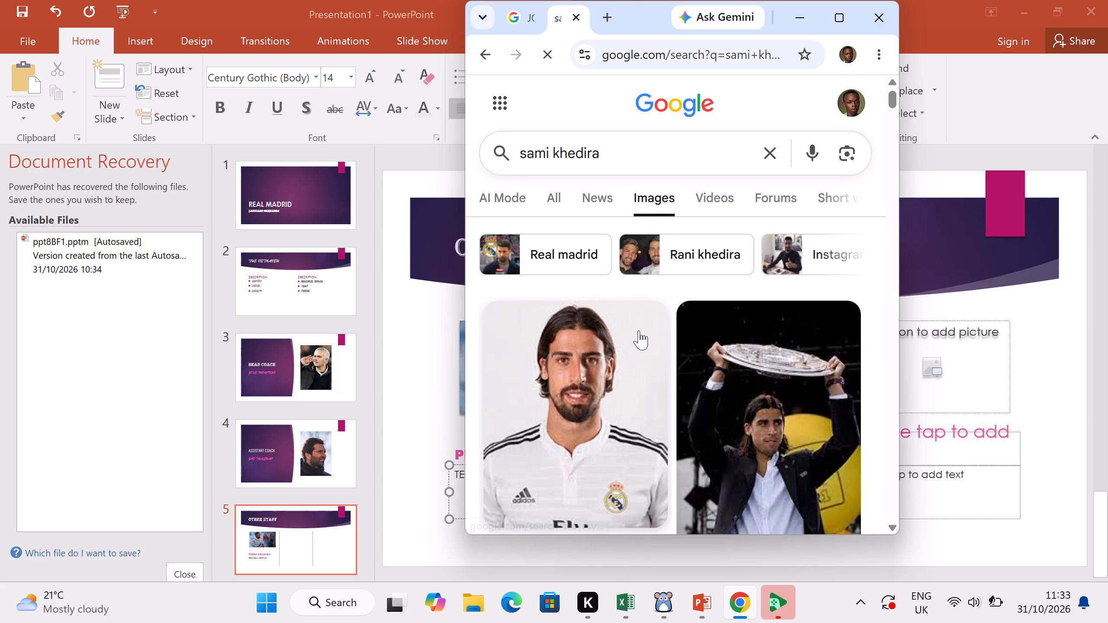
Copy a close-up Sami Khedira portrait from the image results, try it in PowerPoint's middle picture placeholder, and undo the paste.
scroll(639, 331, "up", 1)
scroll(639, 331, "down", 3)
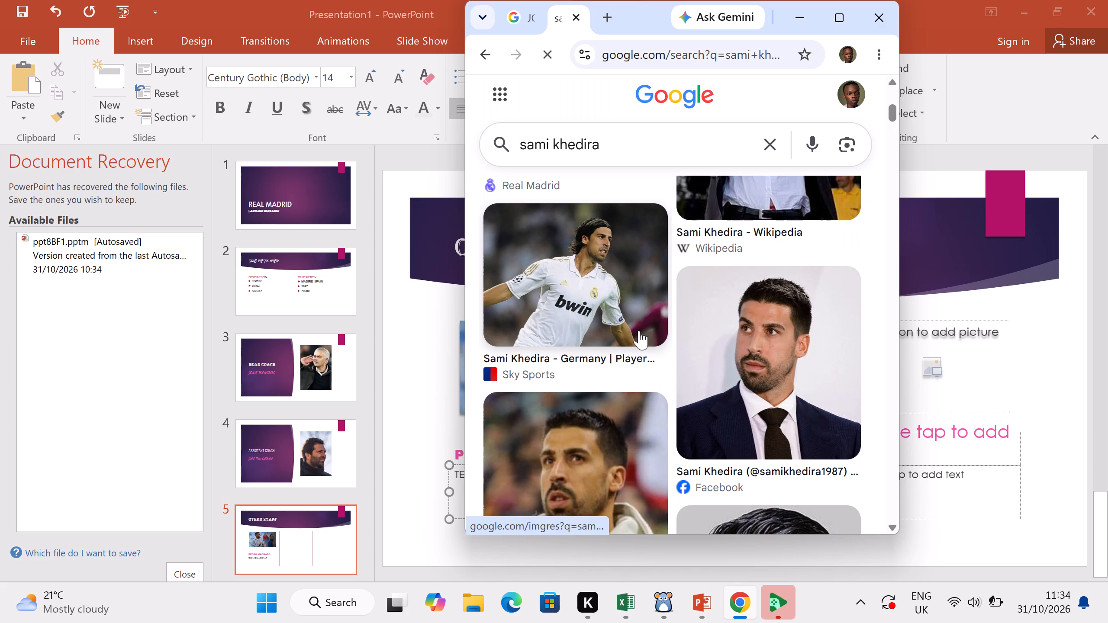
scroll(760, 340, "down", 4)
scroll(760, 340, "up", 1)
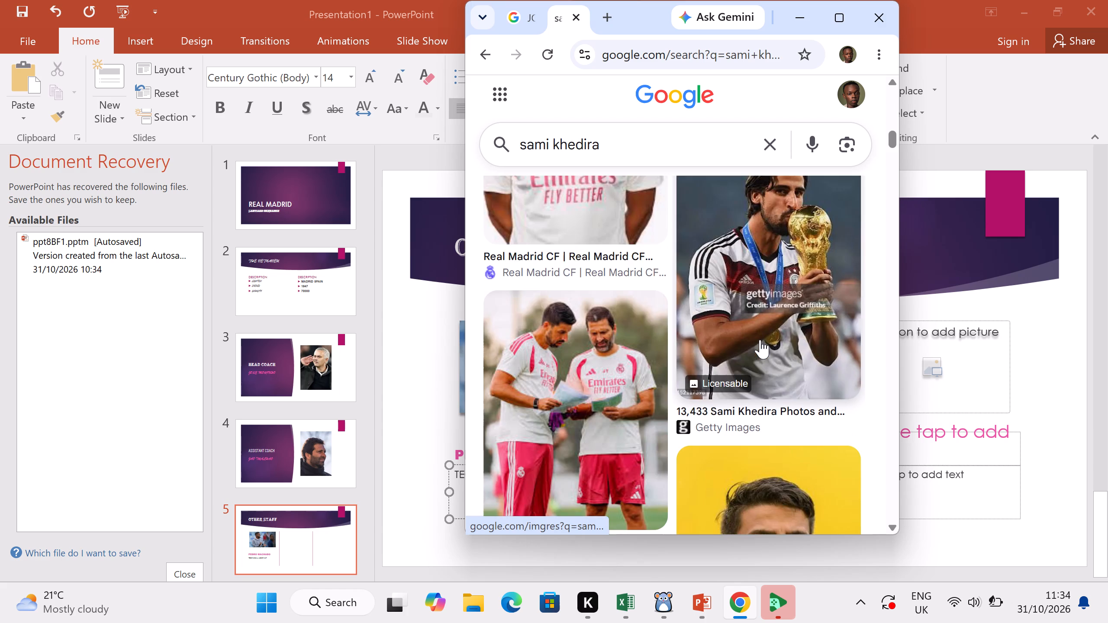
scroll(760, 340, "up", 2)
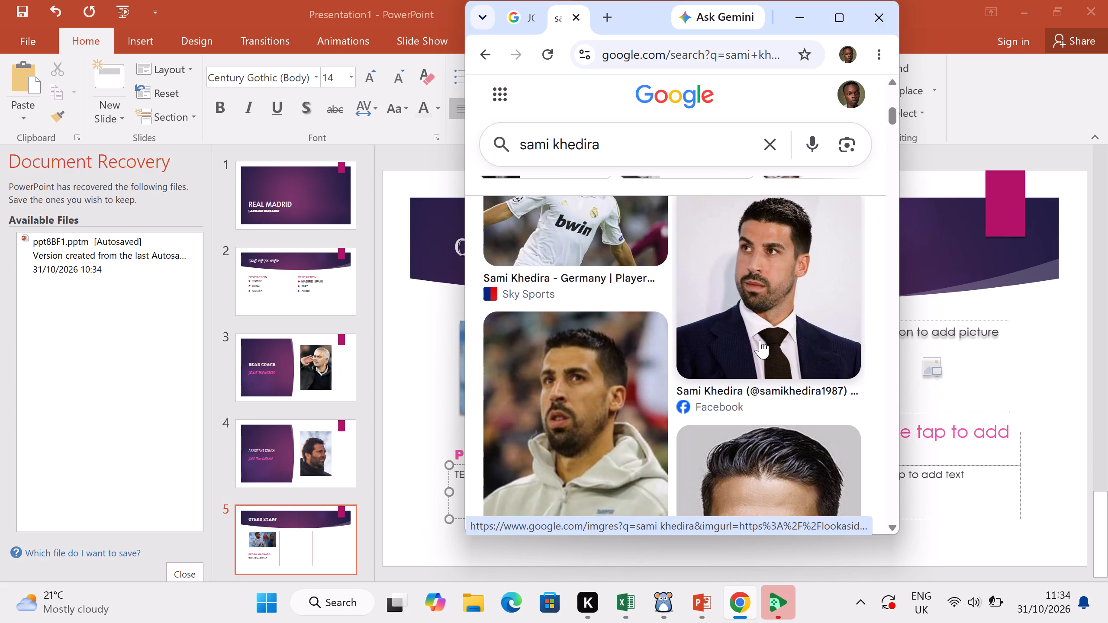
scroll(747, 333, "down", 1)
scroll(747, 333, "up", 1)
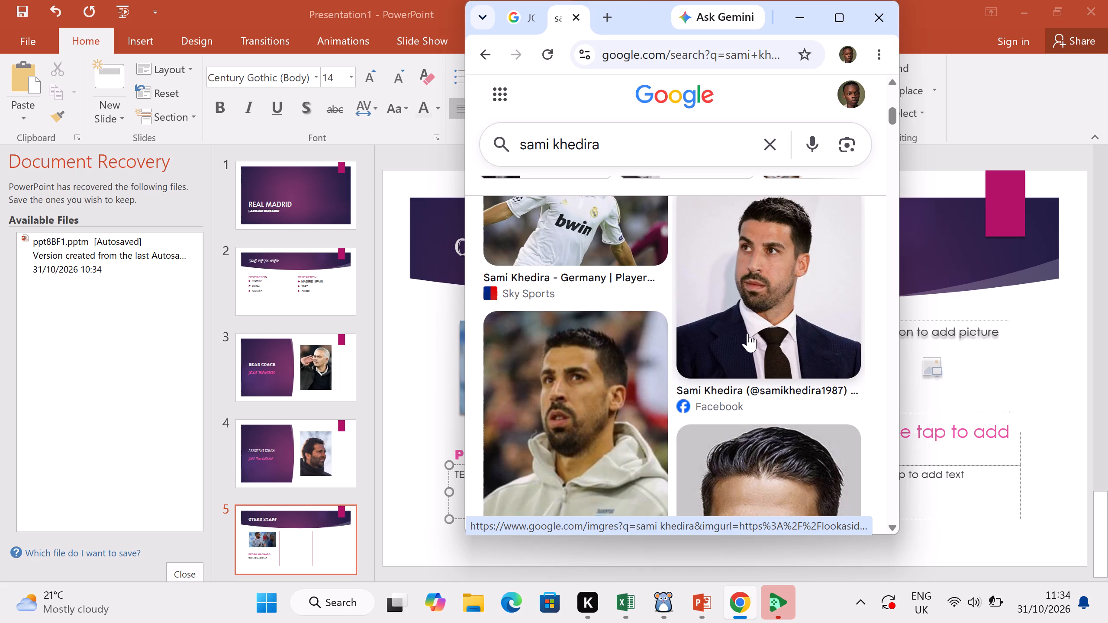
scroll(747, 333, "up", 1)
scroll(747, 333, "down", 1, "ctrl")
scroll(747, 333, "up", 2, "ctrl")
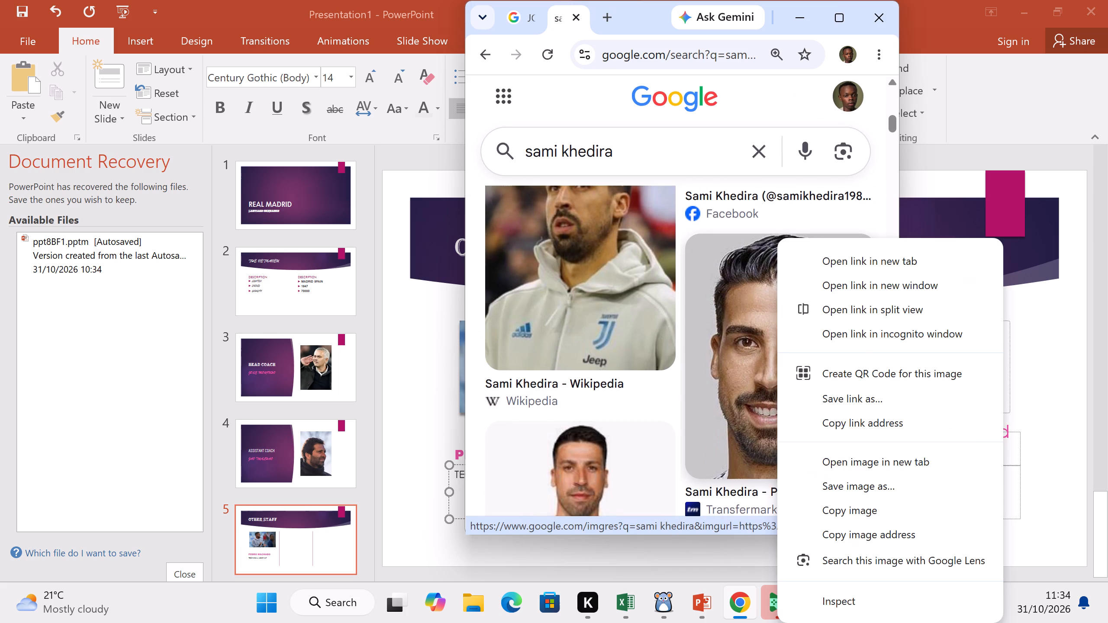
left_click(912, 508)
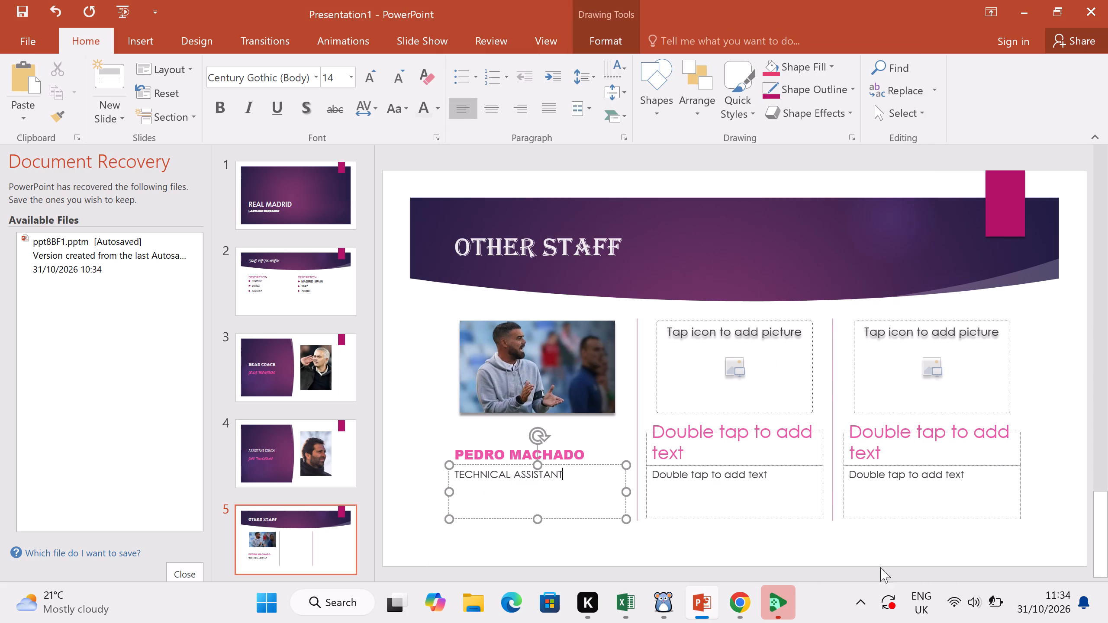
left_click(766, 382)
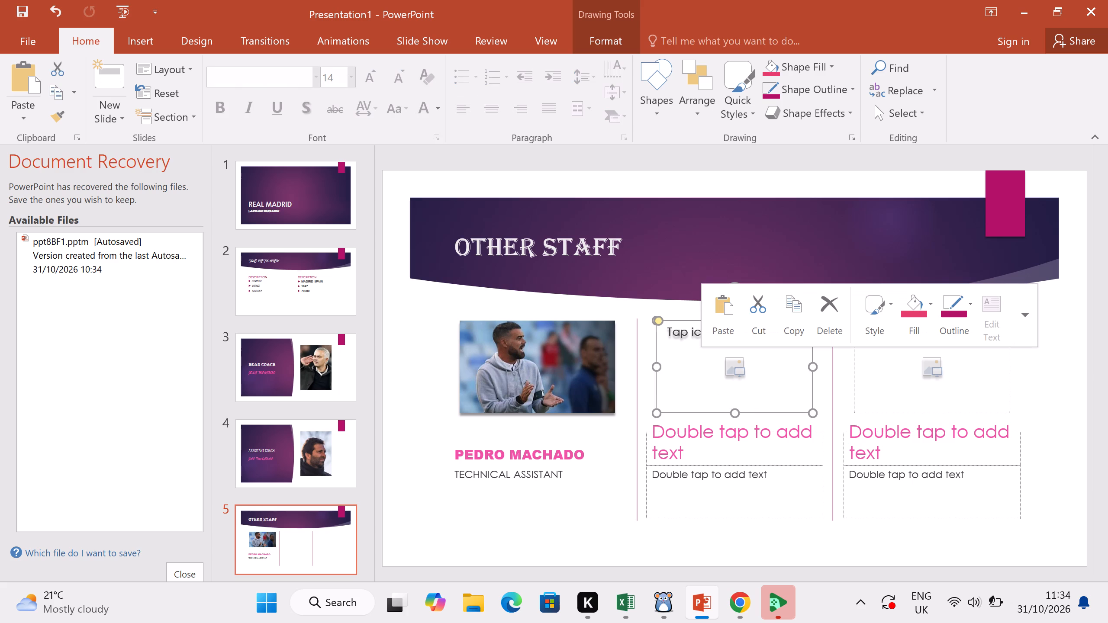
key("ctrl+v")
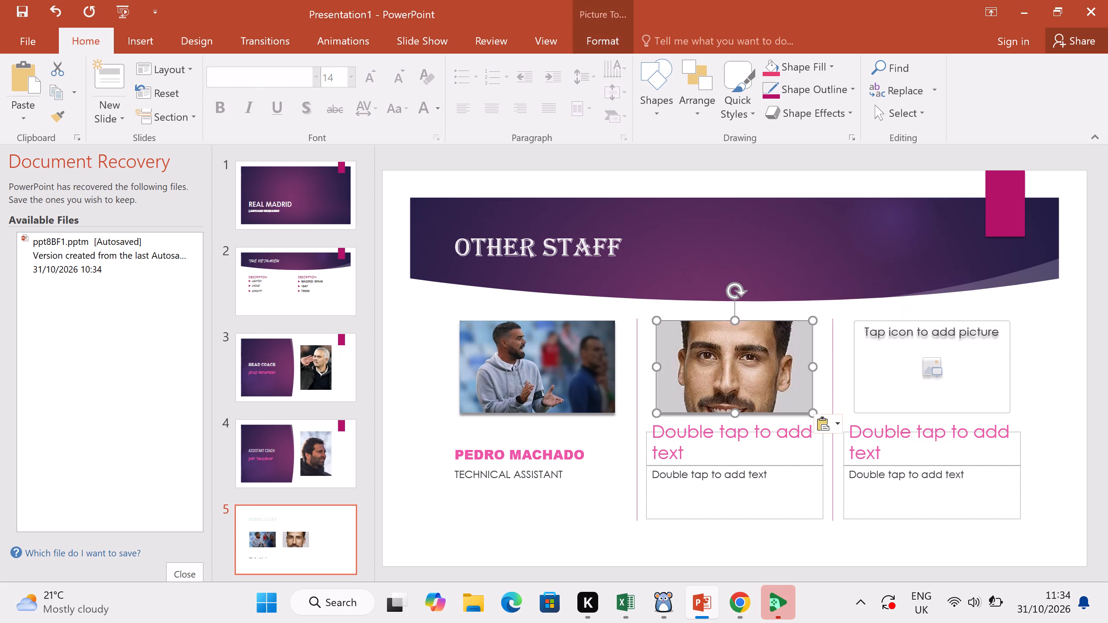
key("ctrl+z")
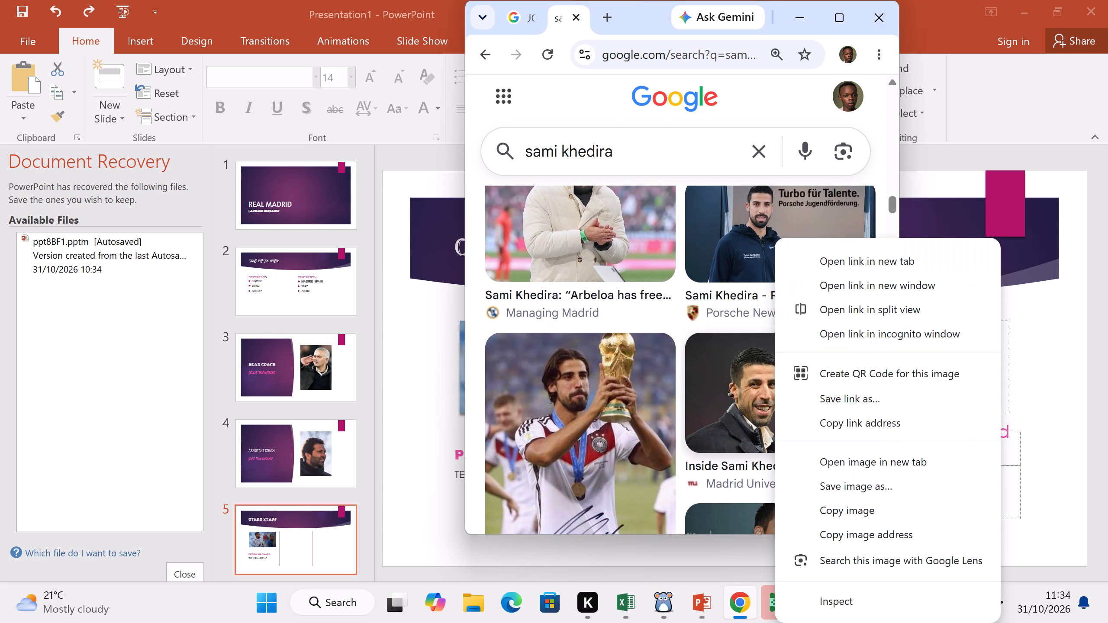
Copy the smiling Sami Khedira photo in a dark coat from Chrome and paste it into PowerPoint's middle picture placeholder.
left_click(893, 513)
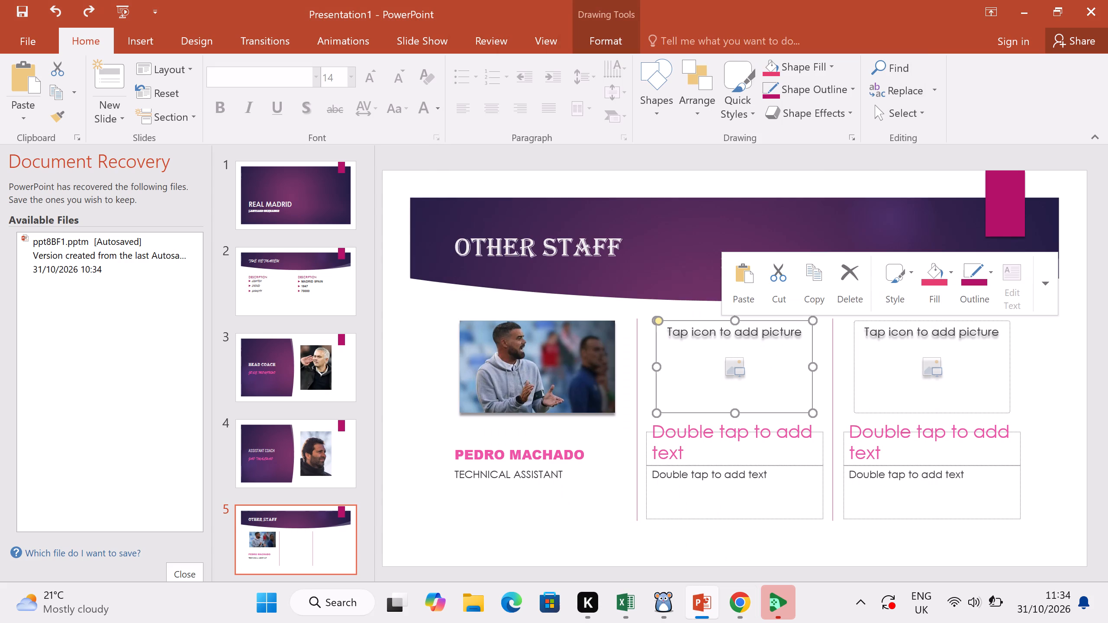
key("ctrl+v")
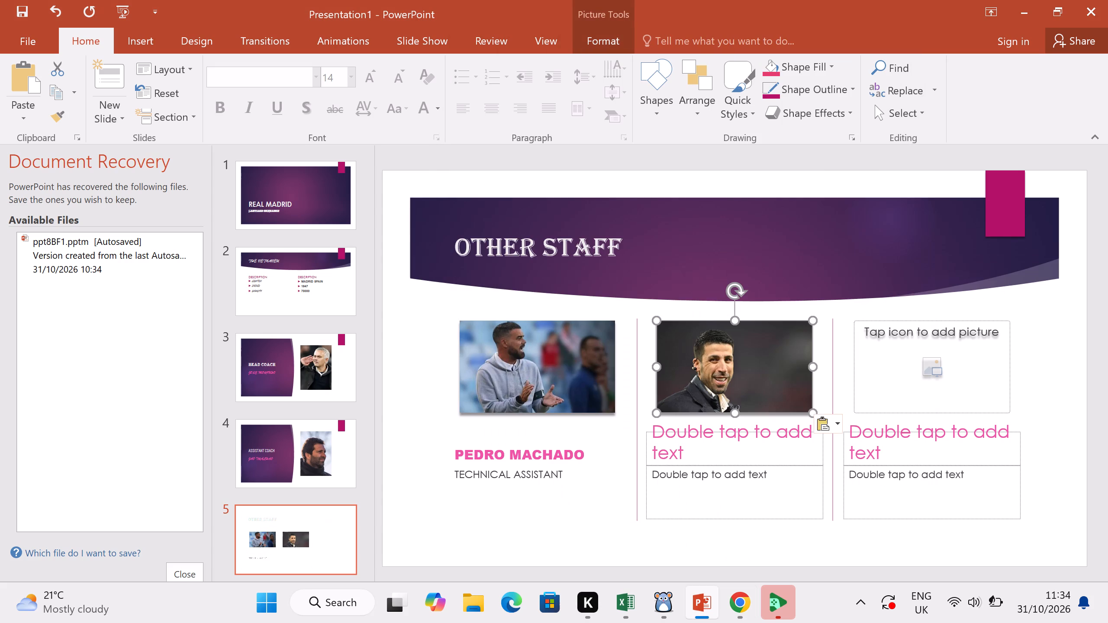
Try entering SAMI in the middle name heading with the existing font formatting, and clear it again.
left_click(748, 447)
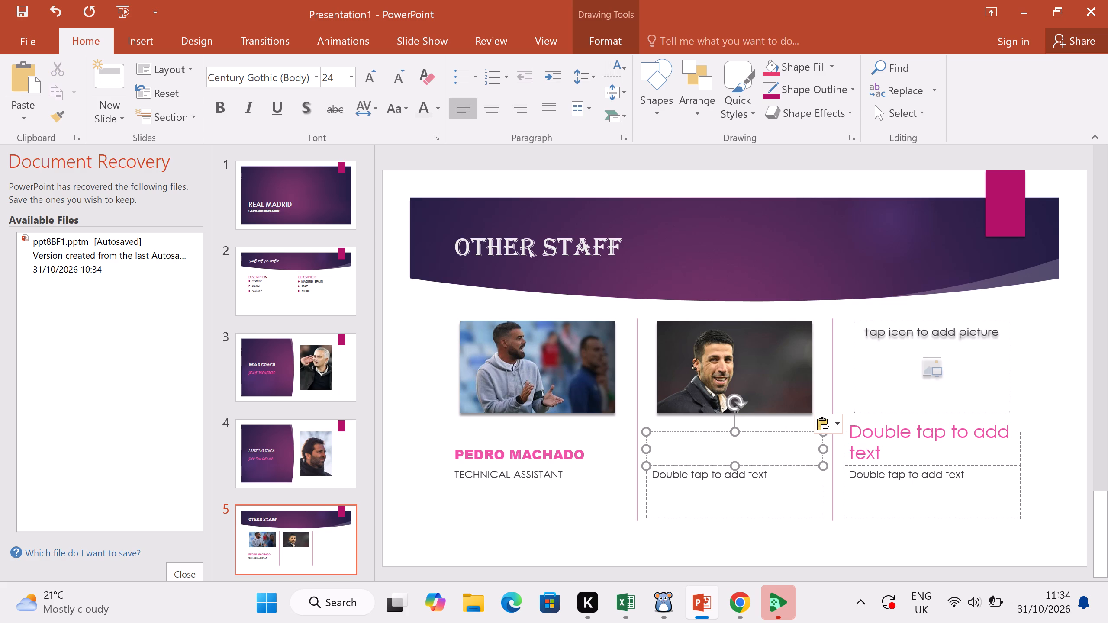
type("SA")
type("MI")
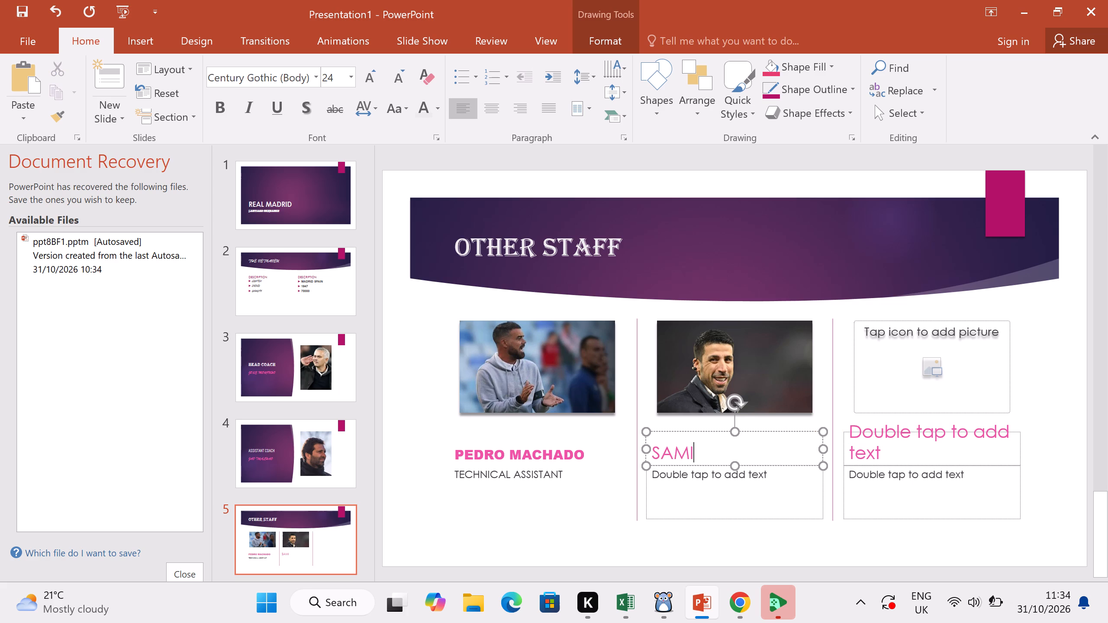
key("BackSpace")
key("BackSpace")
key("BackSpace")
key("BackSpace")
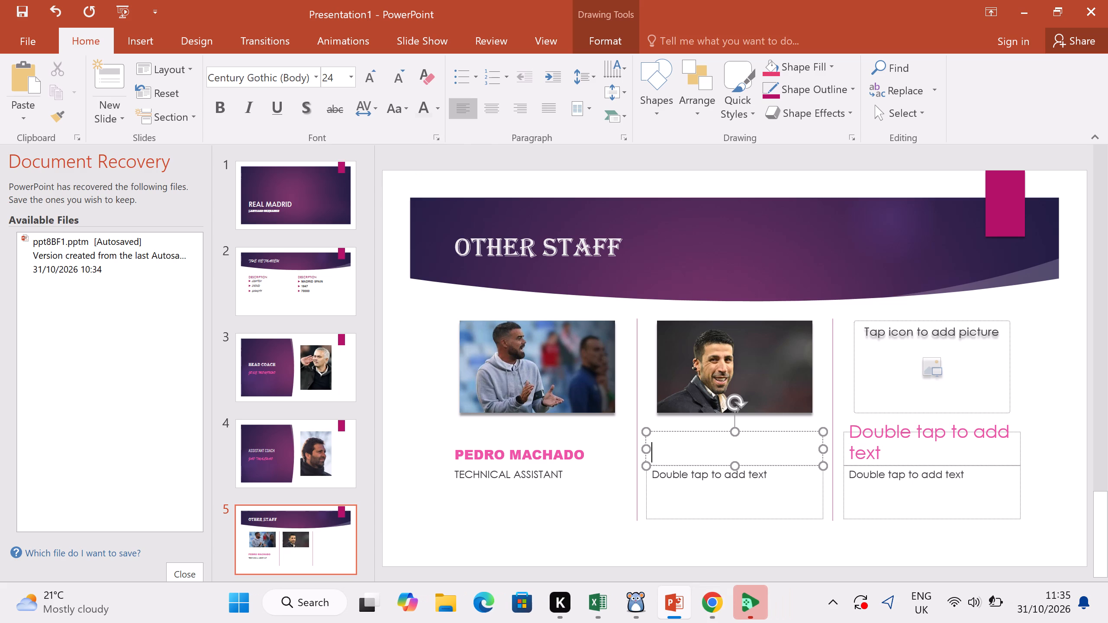
left_click(572, 452)
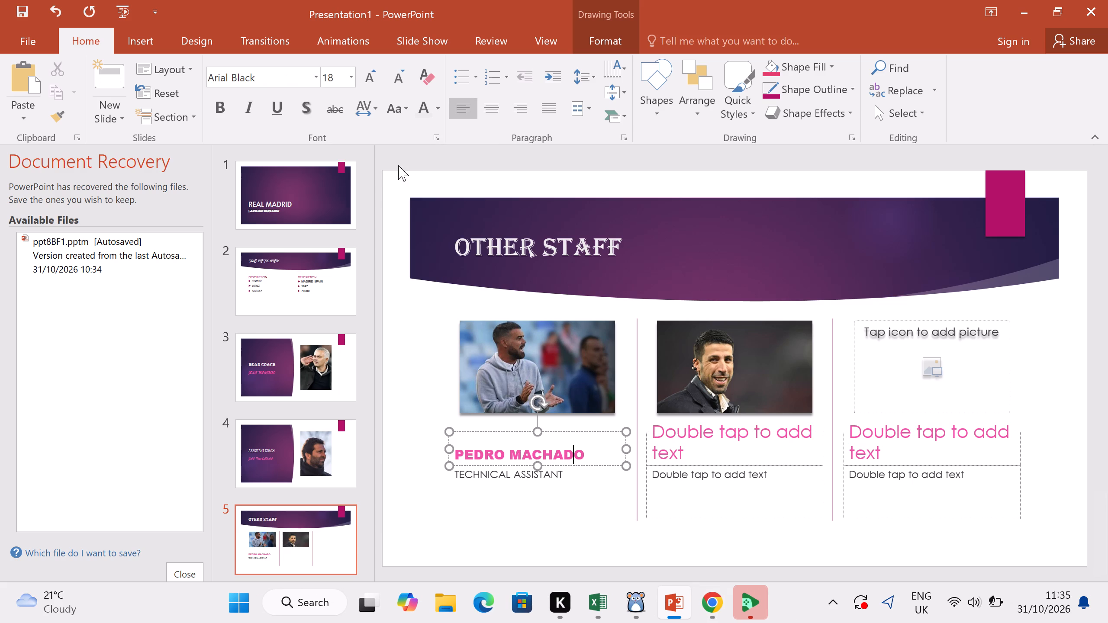
left_click(776, 450)
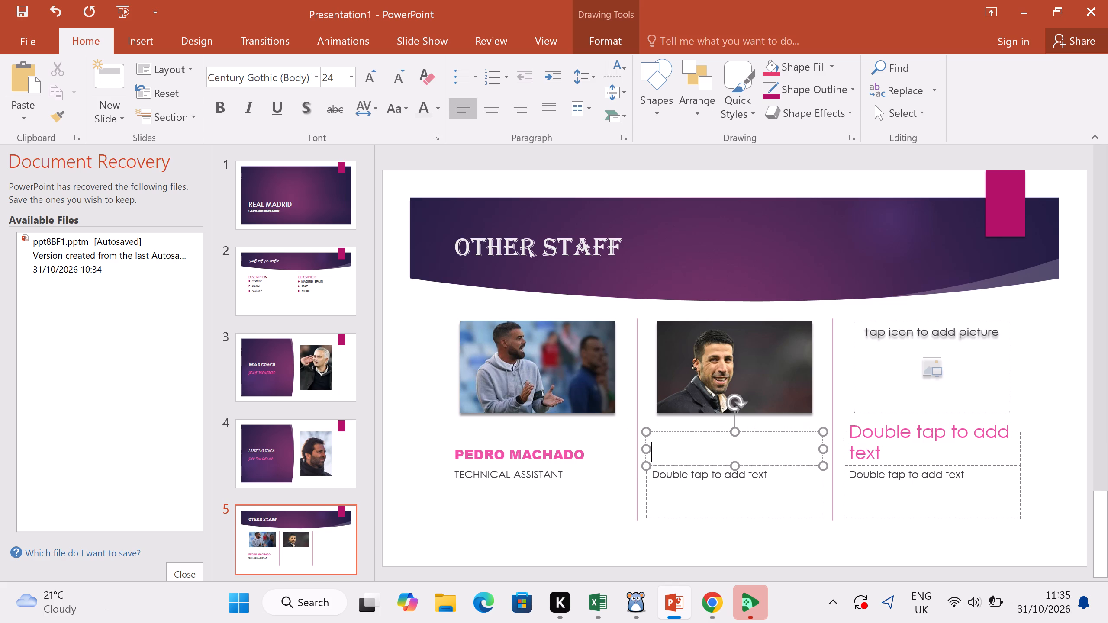
left_click(315, 76)
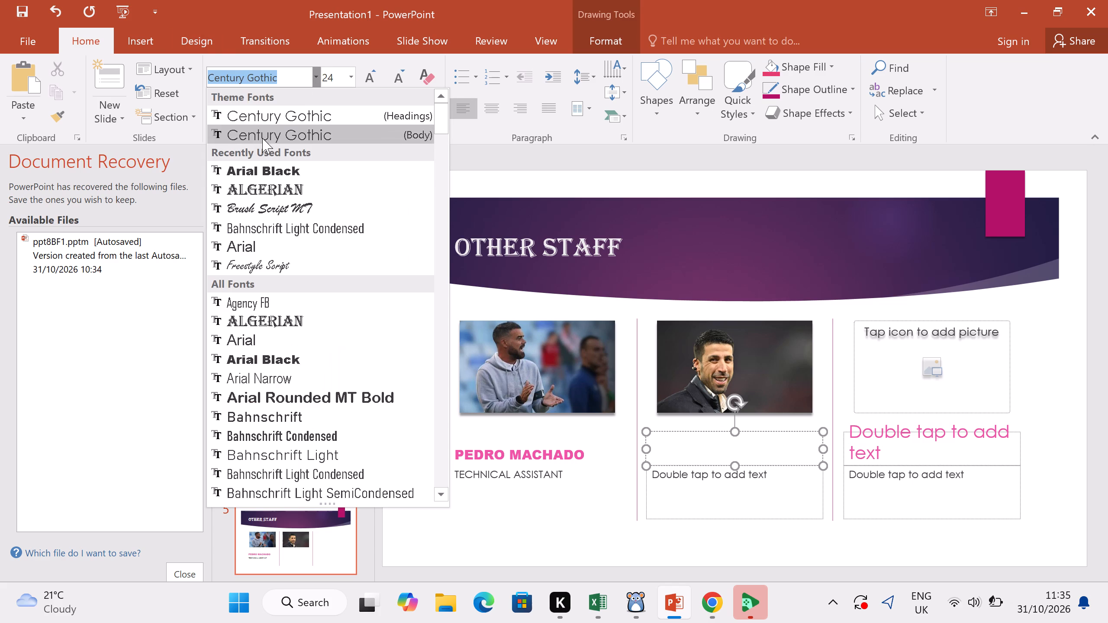
double_click(265, 172)
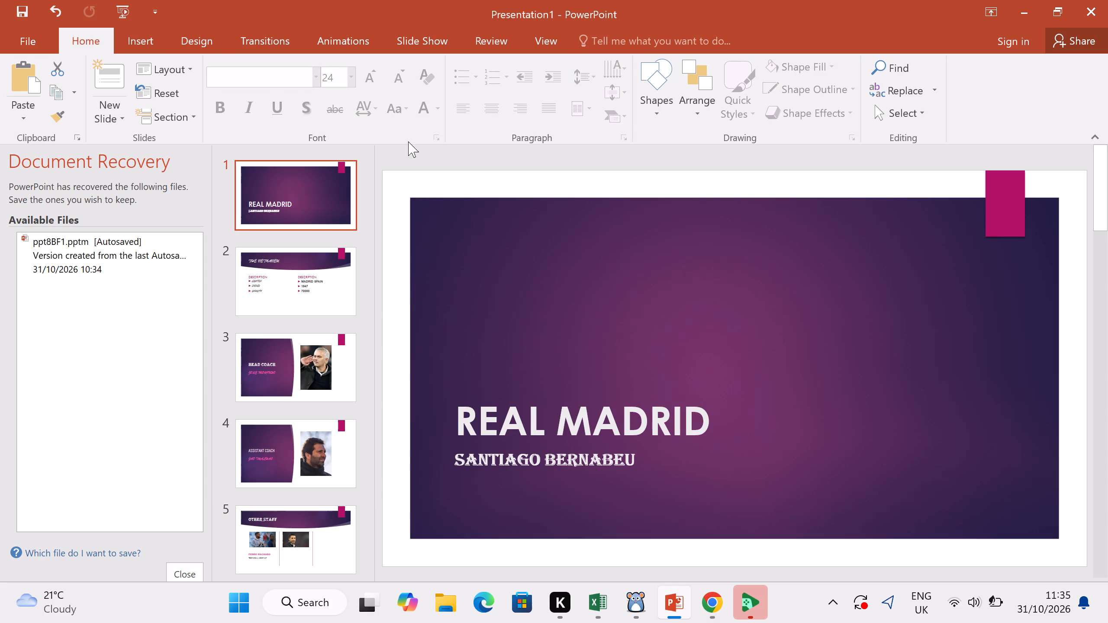
left_click(289, 530)
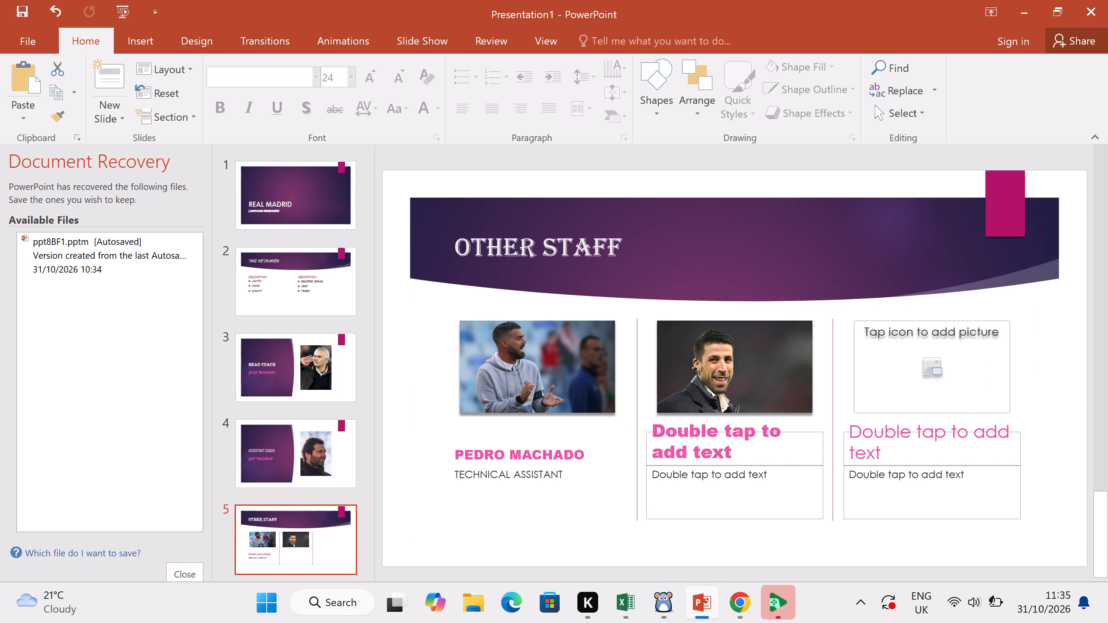
left_click(770, 441)
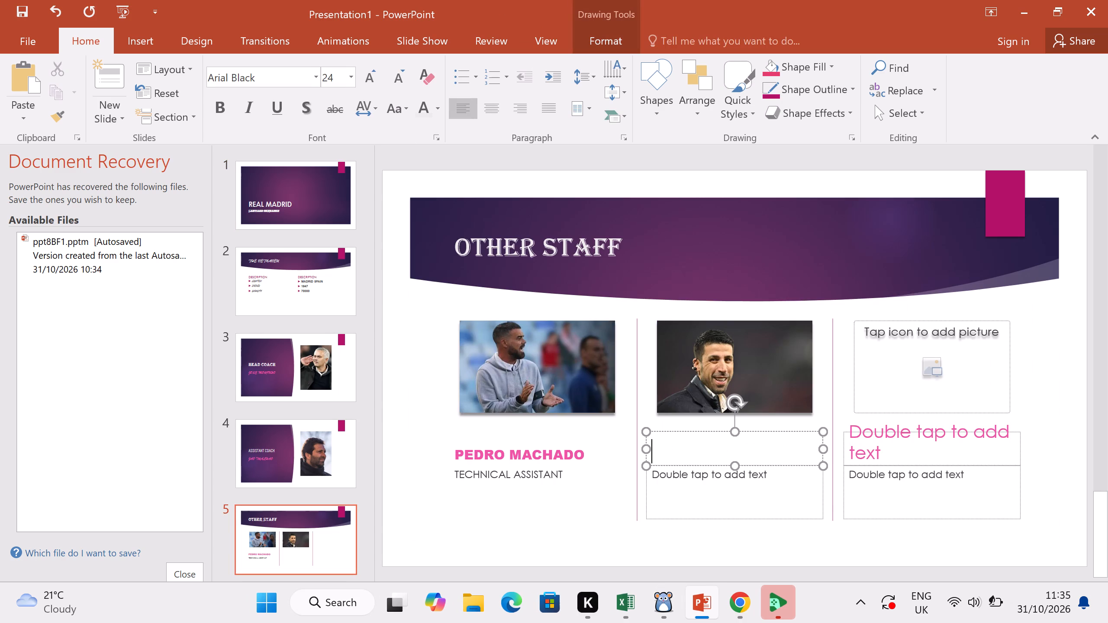
left_click(347, 67)
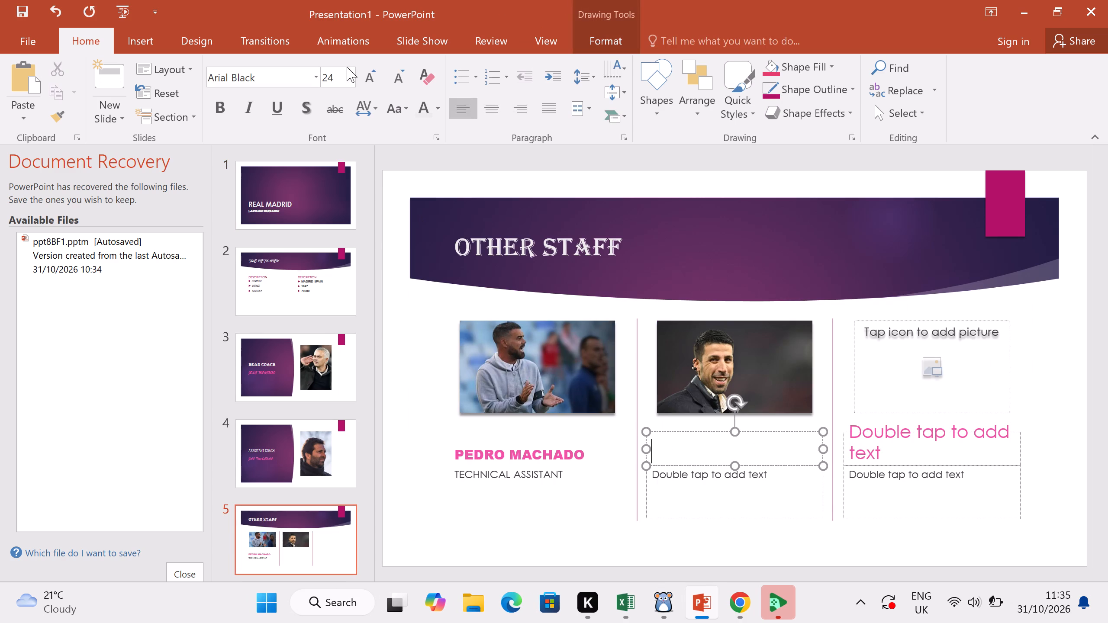
left_click(354, 73)
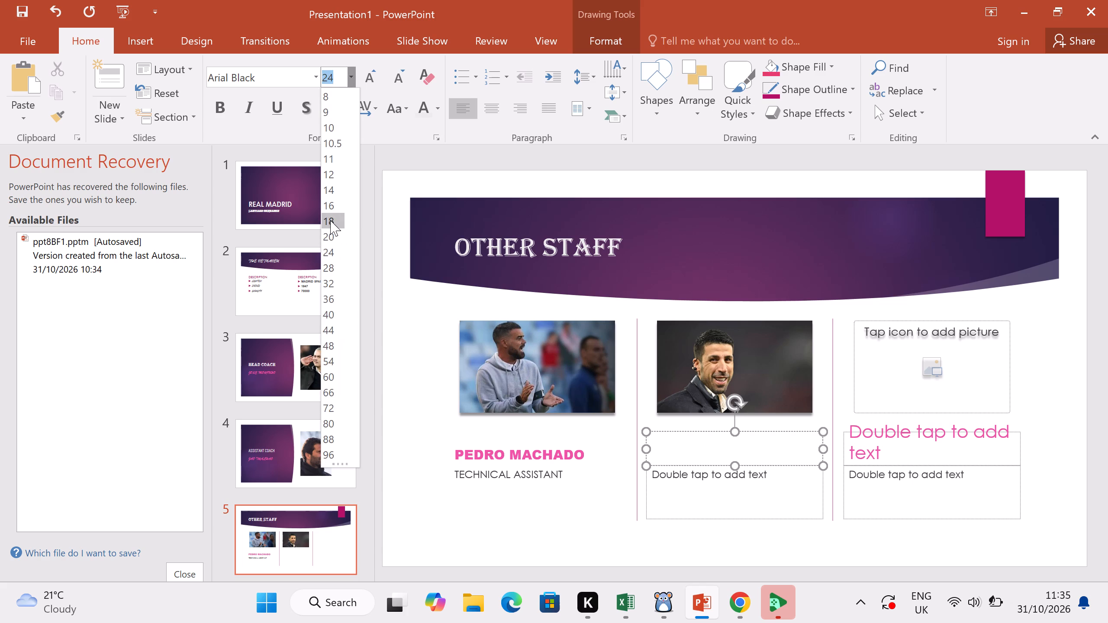
left_click(330, 220)
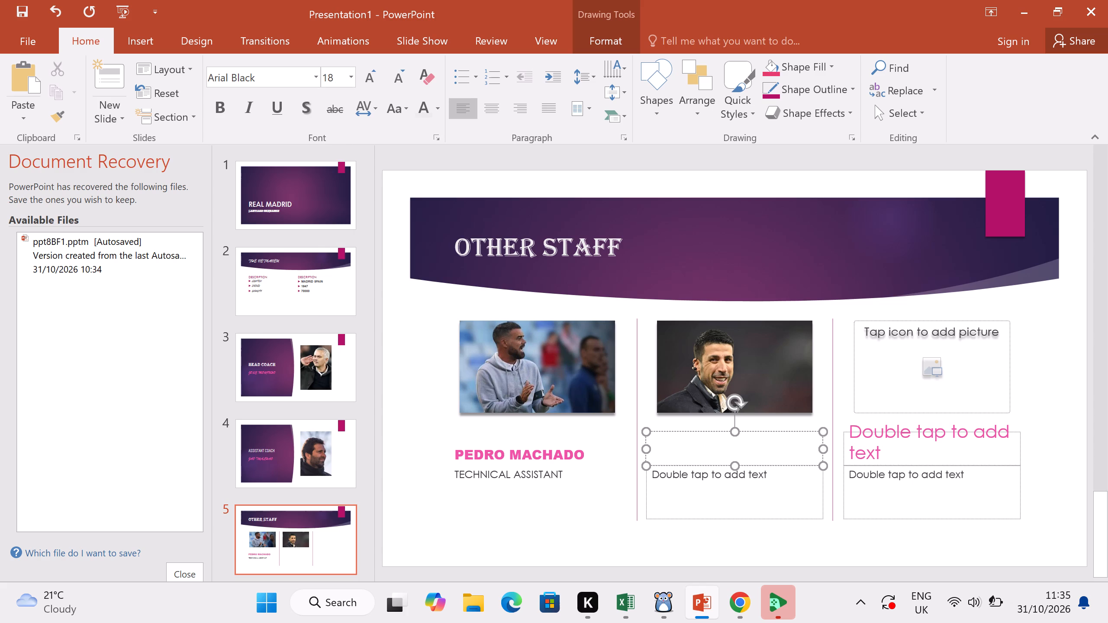
Enter SAMI KHEDIRA in the middle name heading.
type("SA")
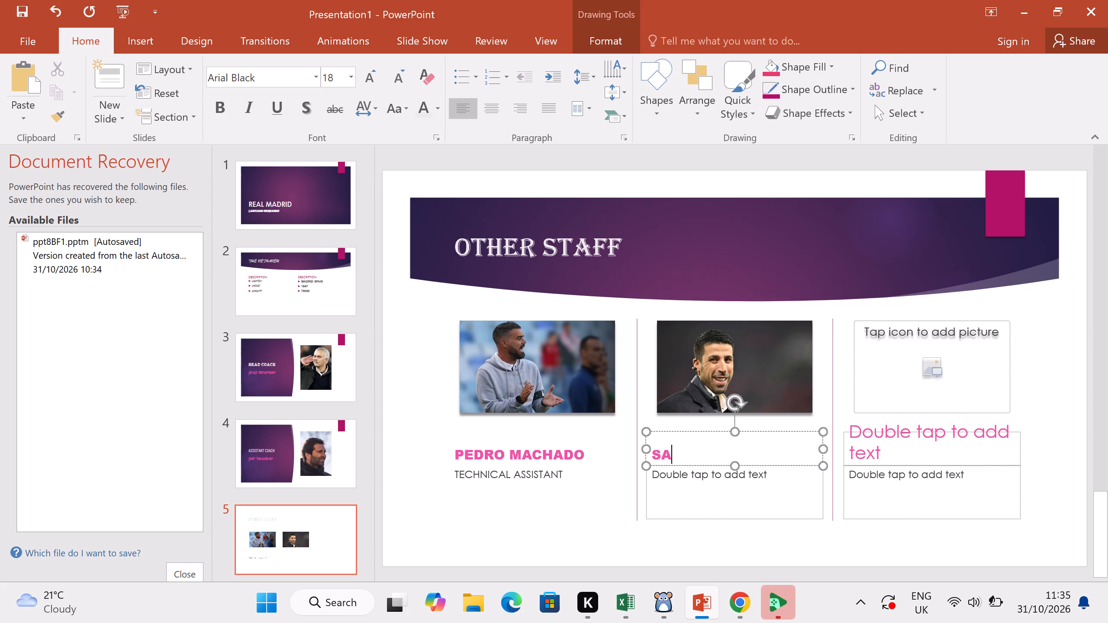
type("MI")
key("space")
type("KHEDIRA")
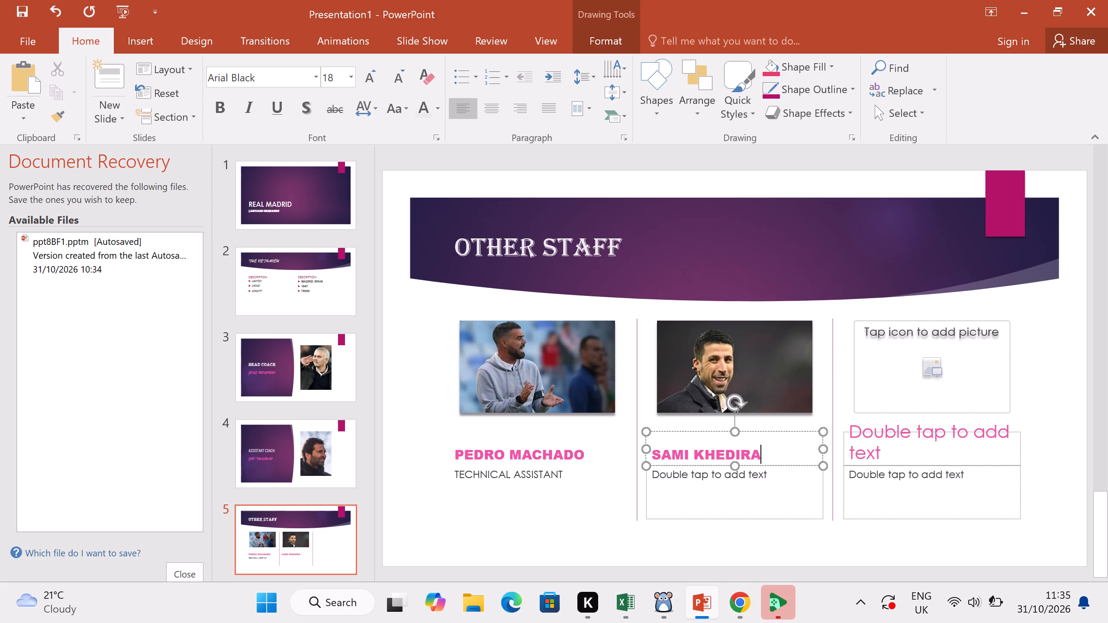
Enter TECHNICAL ASSISTANT in the description box below SAMI KHEDIRA.
left_click(767, 489)
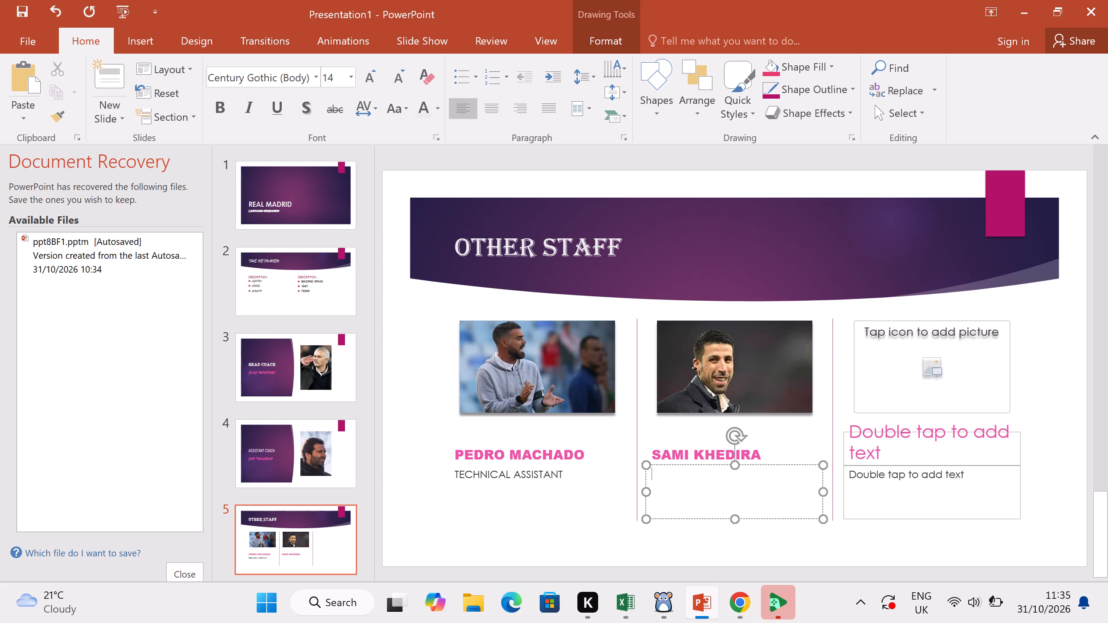
type("TECHNICAL ASSISTANT")
Set the third name heading on the OTHER STAFF slide to font size 18 and Arial Black.
left_click(887, 440)
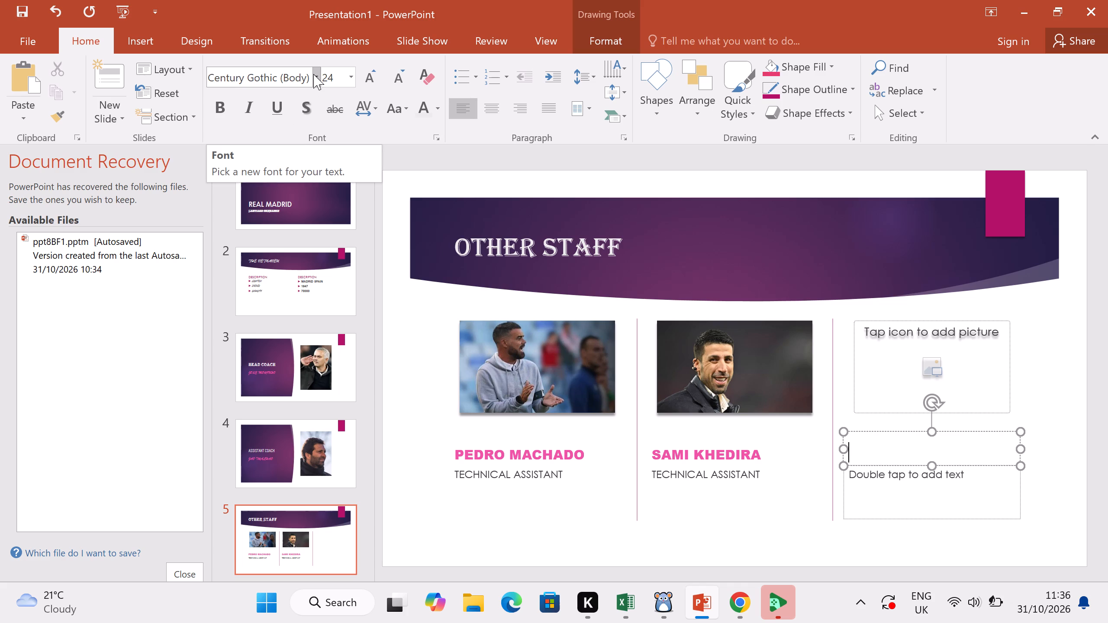
left_click(353, 76)
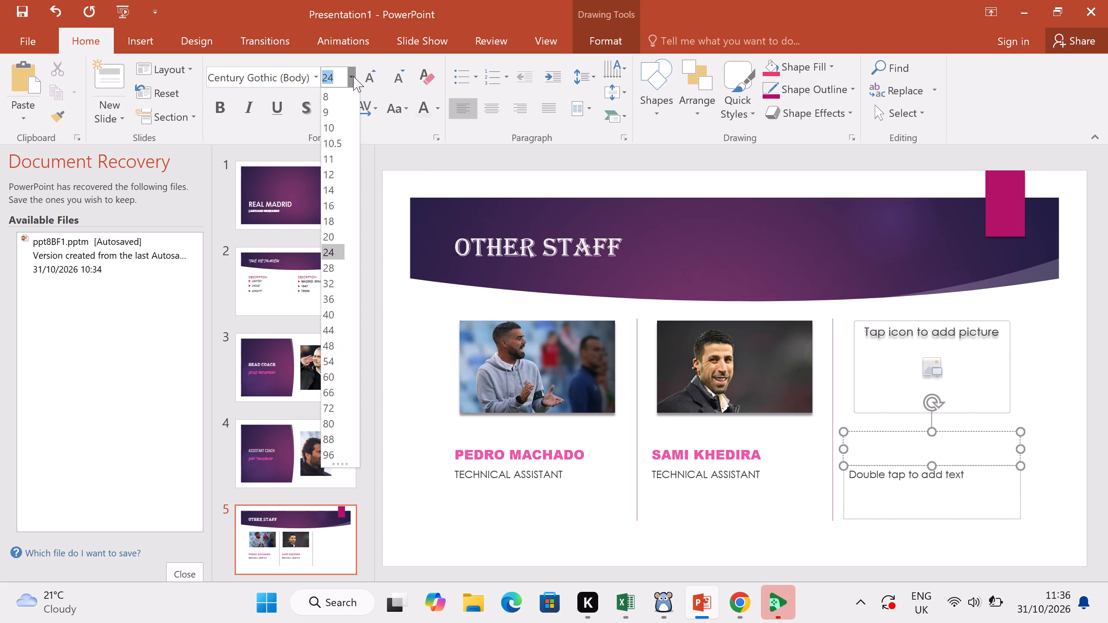
left_click(332, 224)
left_click(315, 75)
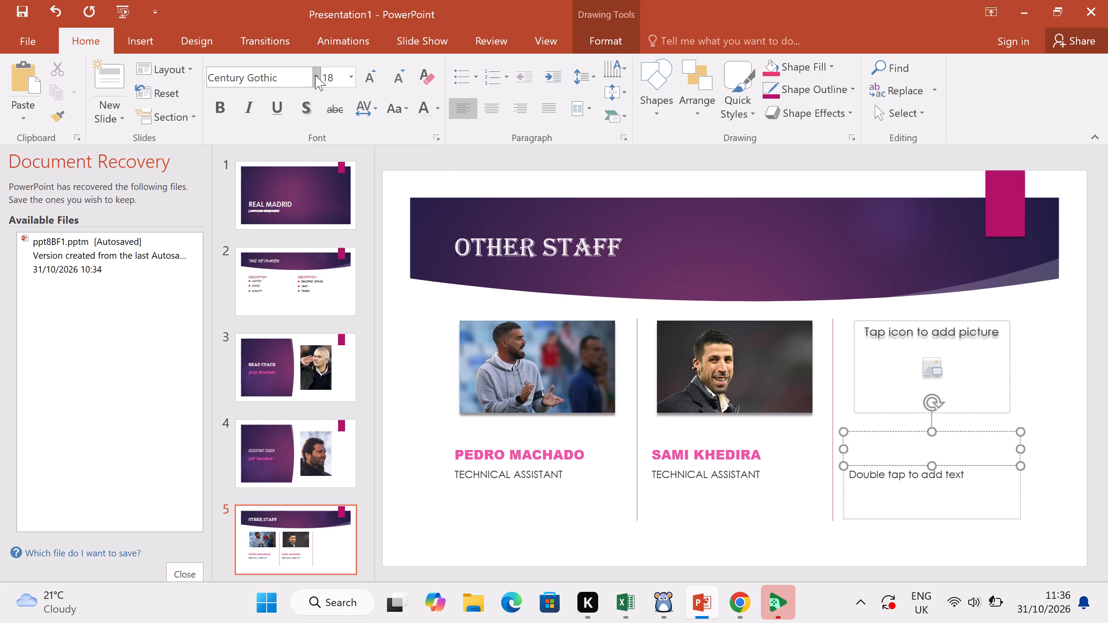
left_click(292, 167)
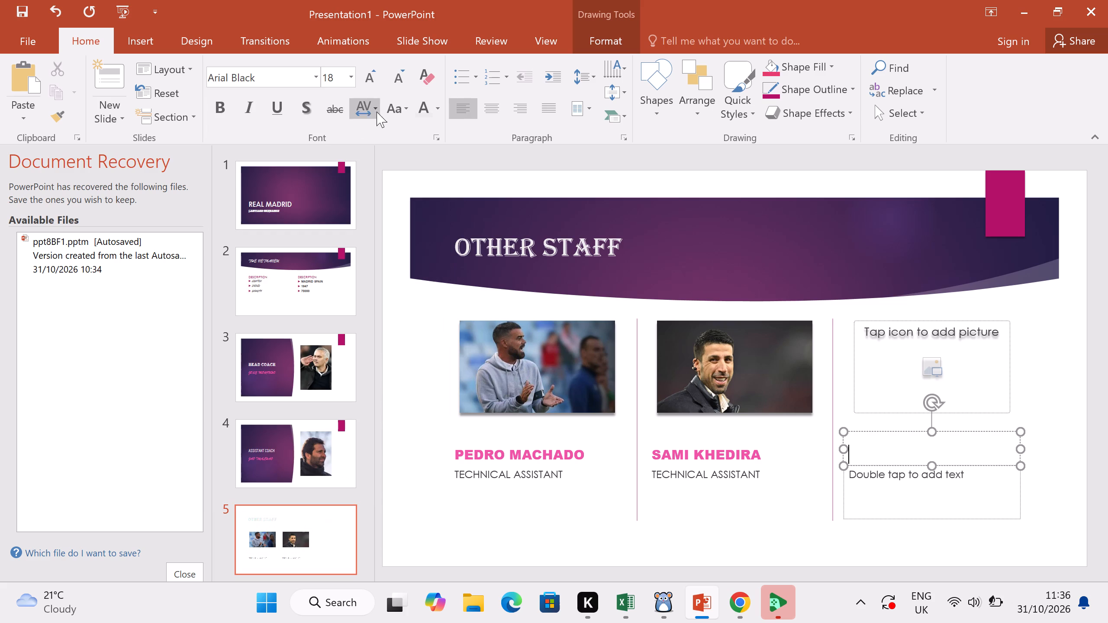
left_click(883, 441)
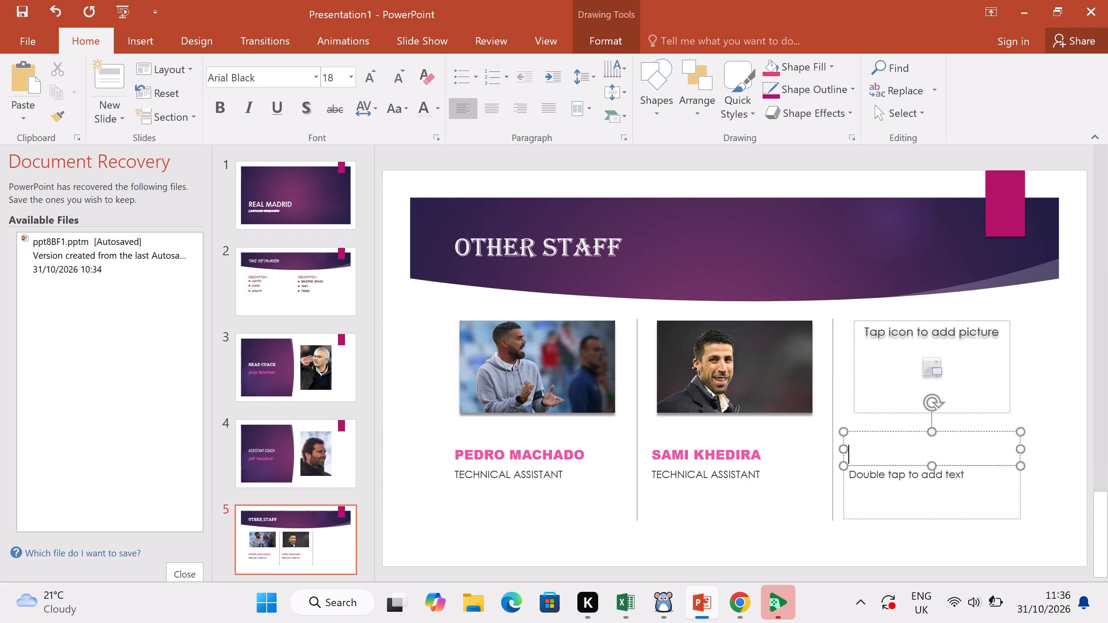
type("ANTON")
key("i")
type("O")
key("space")
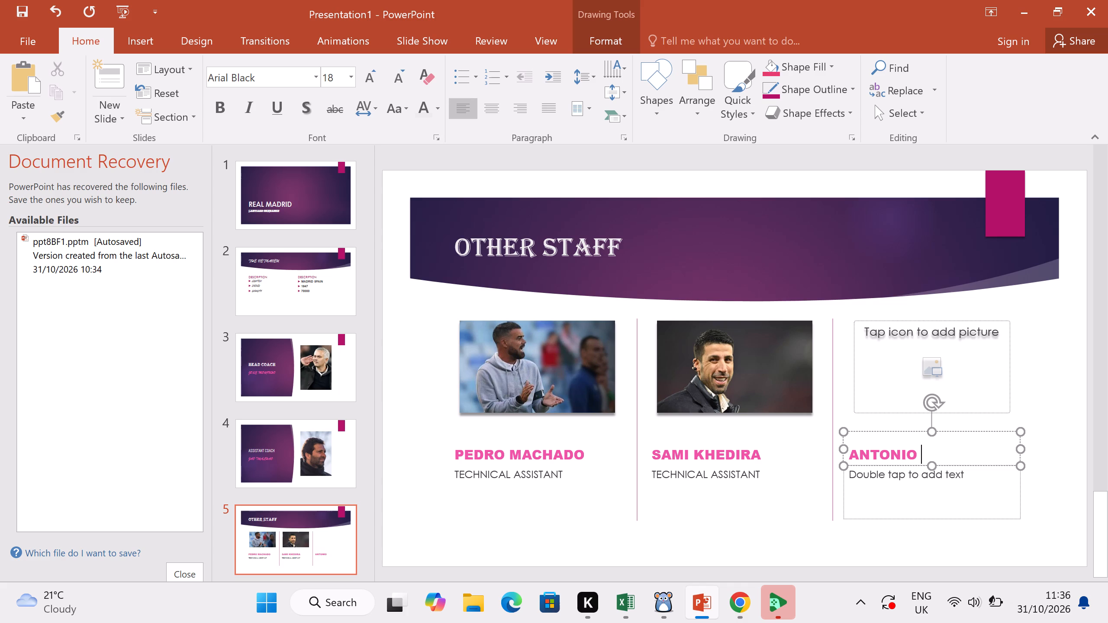
type("PINTUS")
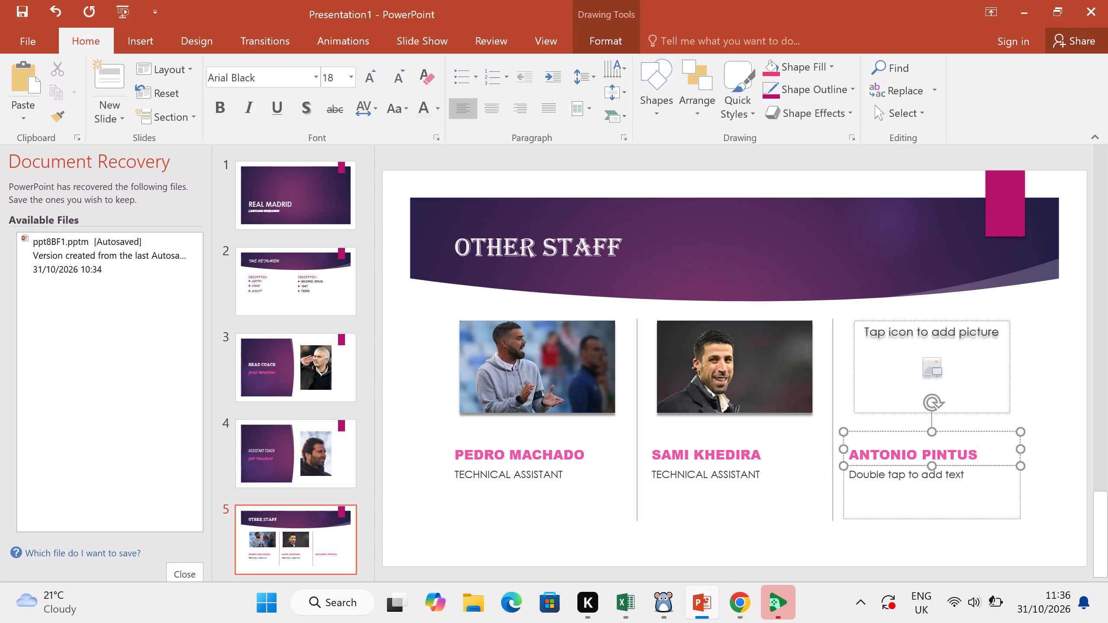
left_click(897, 383)
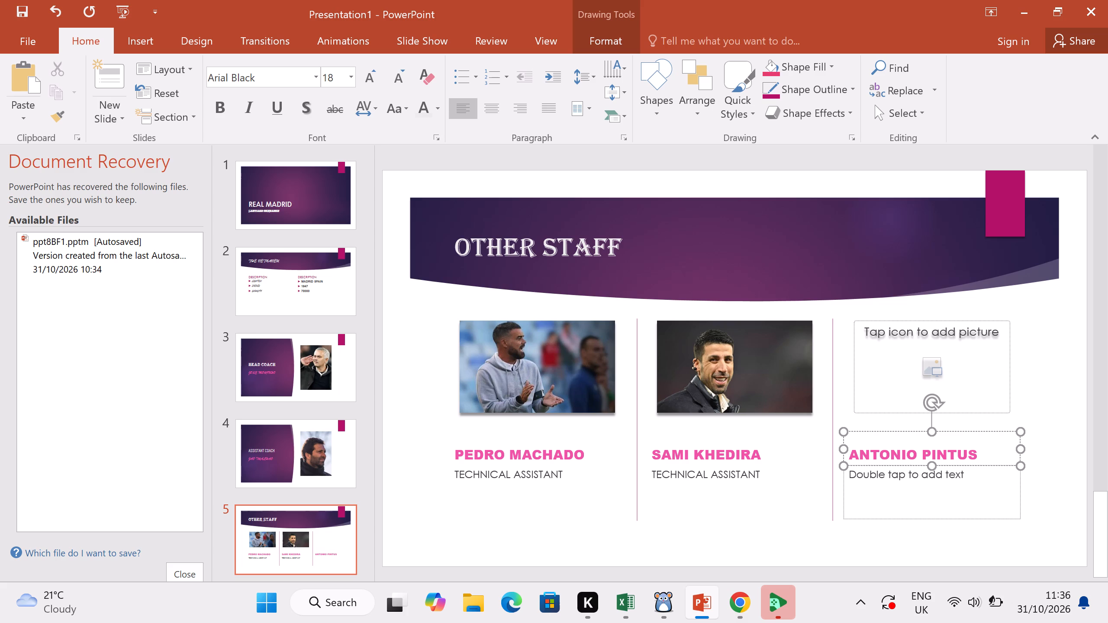
left_click(890, 486)
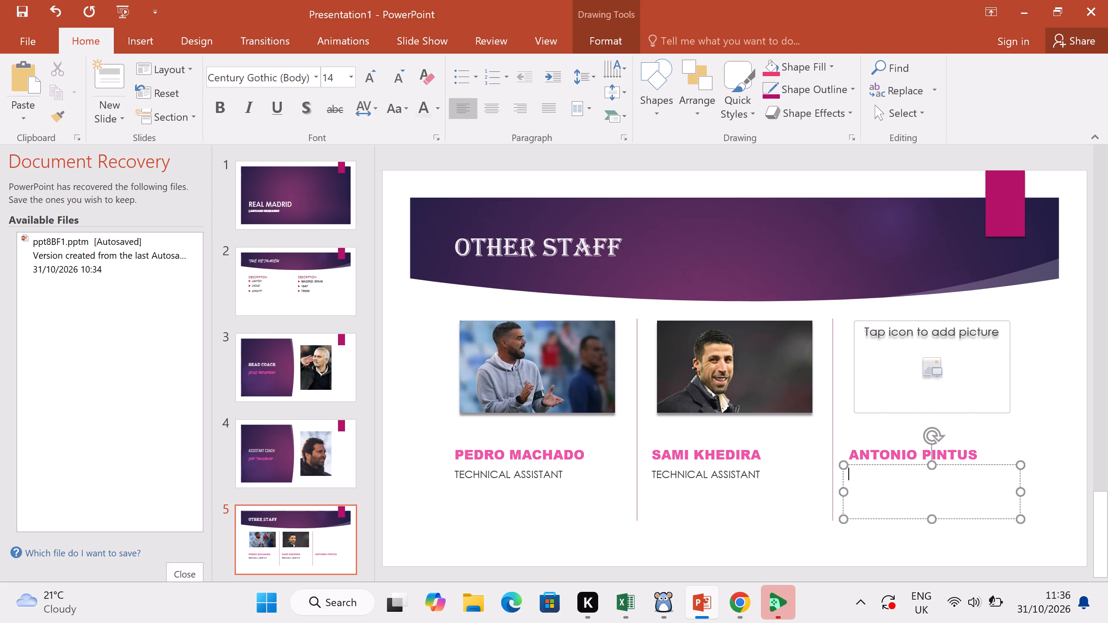
type("PERFOR")
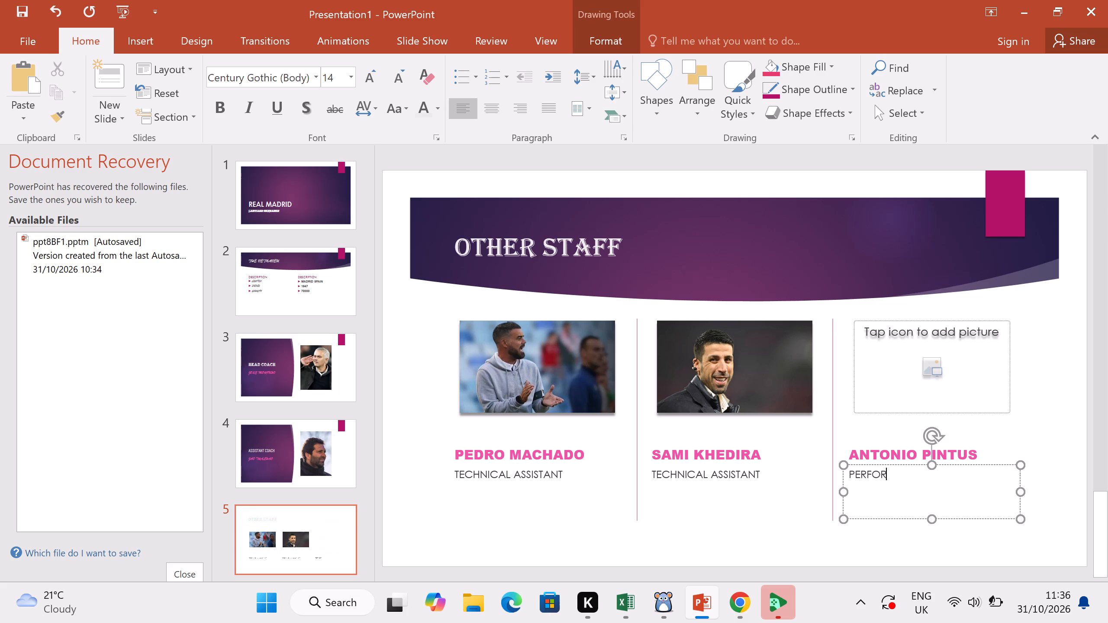
type("MANCE")
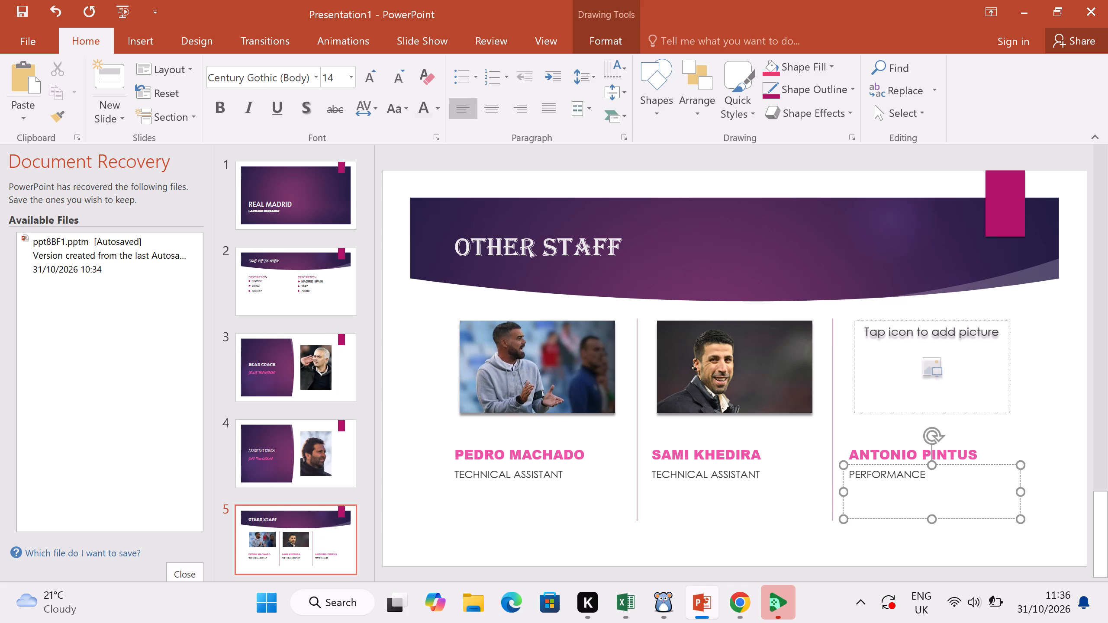
type("MANAGER")
left_click(921, 386)
left_click_drag(973, 450, 987, 455)
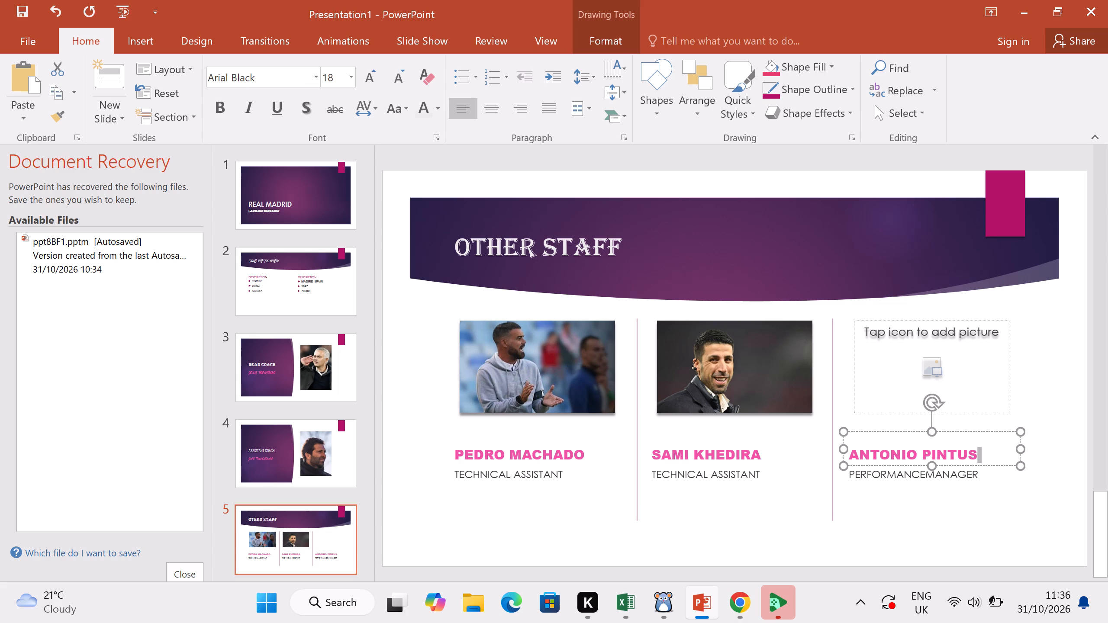
left_click_drag(987, 455, 875, 456)
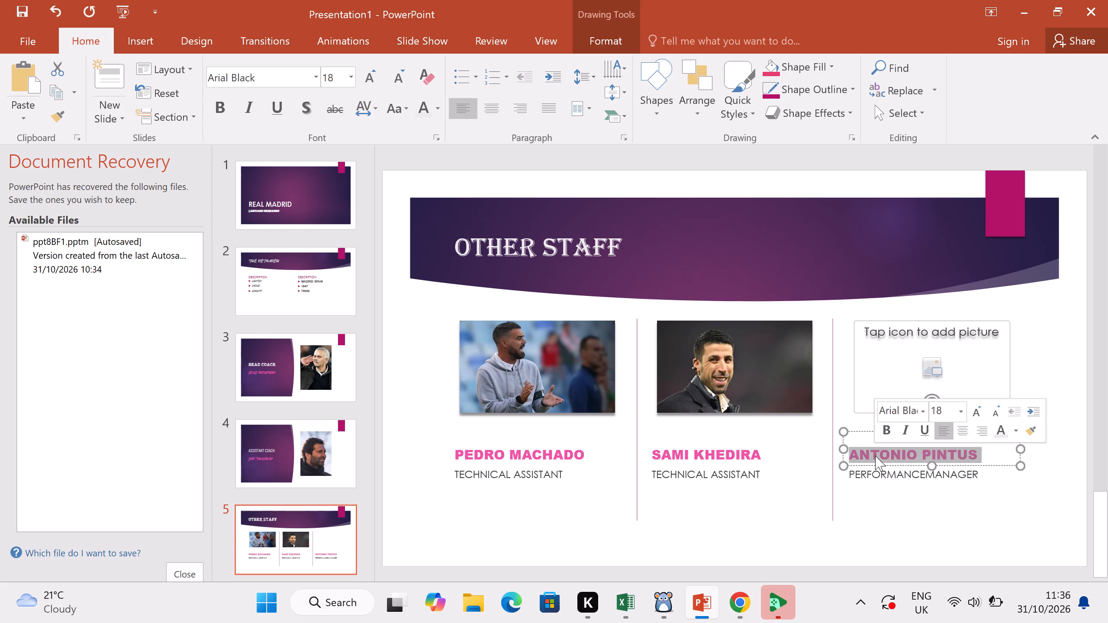
key("ctrl+c")
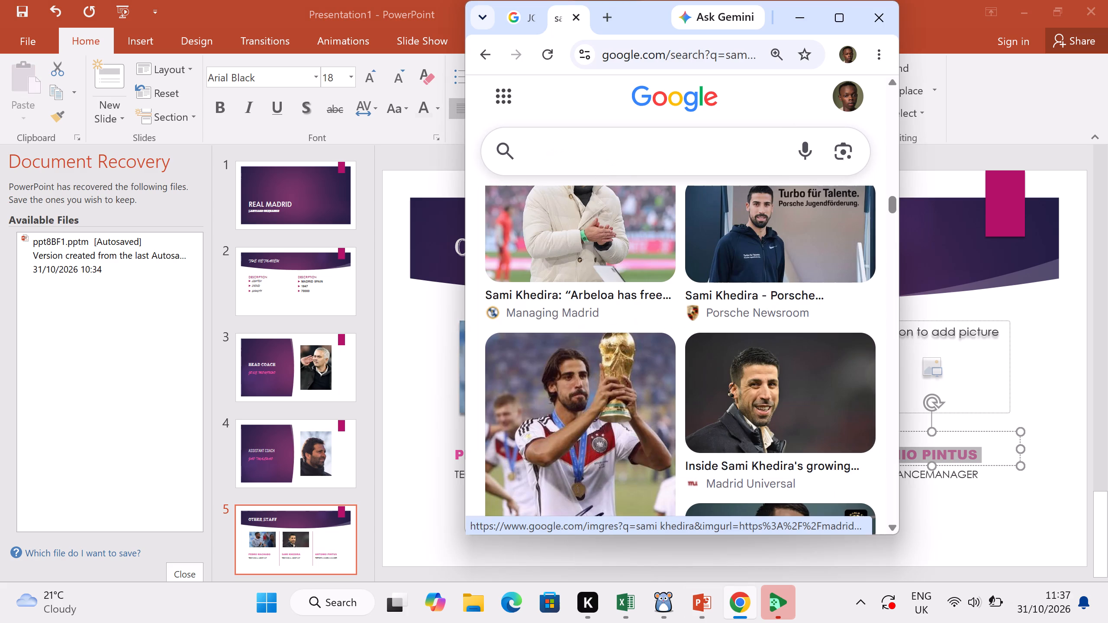
key("ctrl+v")
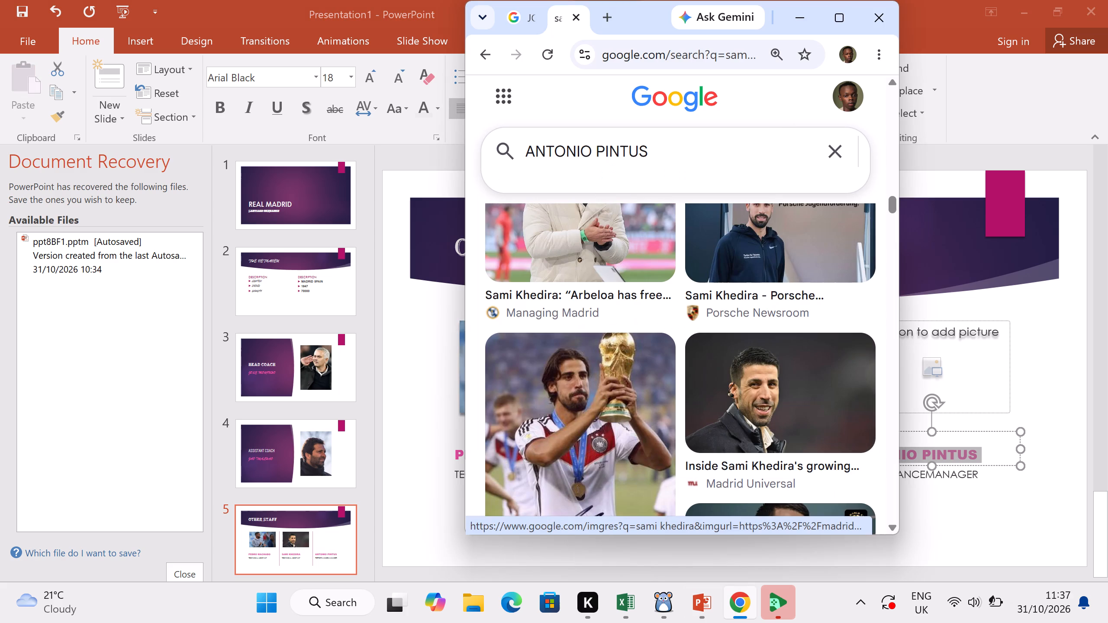
key("Return")
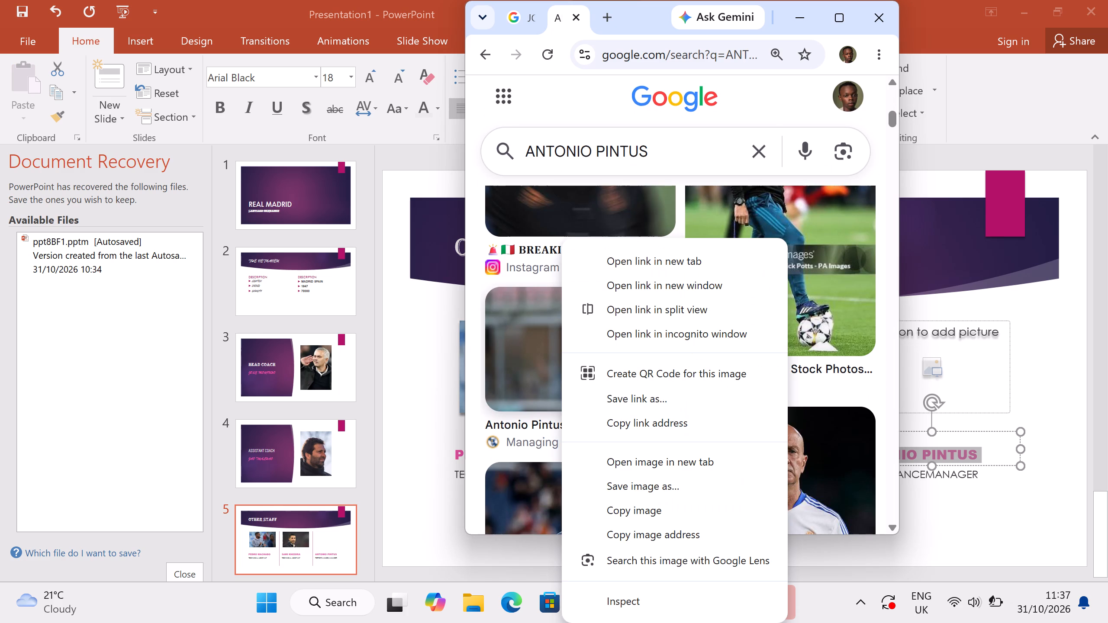
left_click(611, 510)
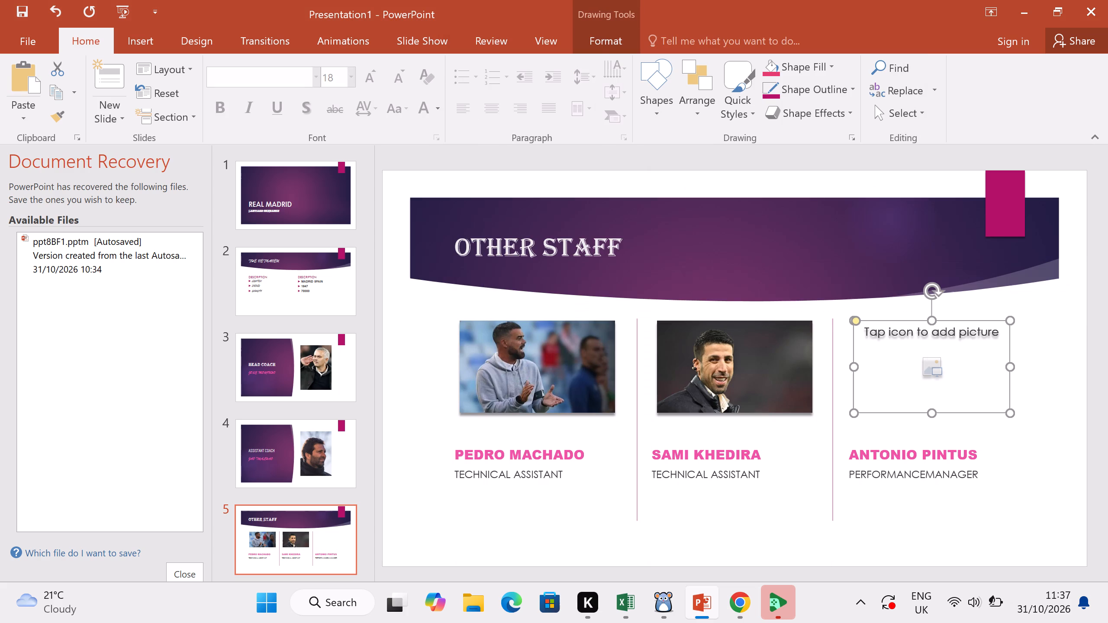
key("ctrl+v")
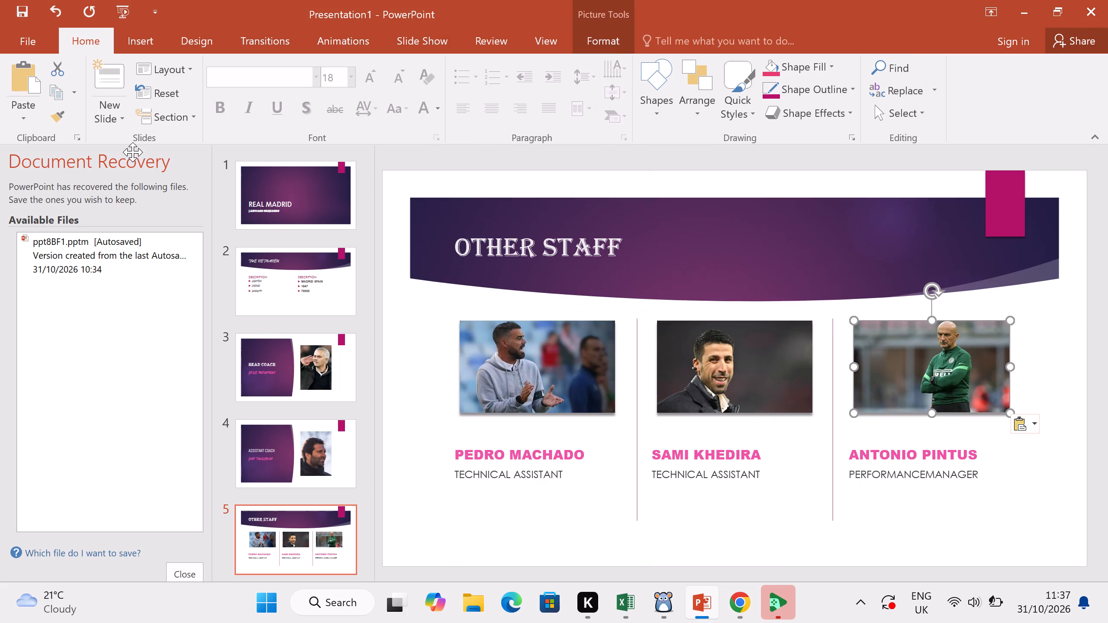
Add a Title and Content slide and move it to position 3, directly before the HEAD COACH slide.
left_click(122, 119)
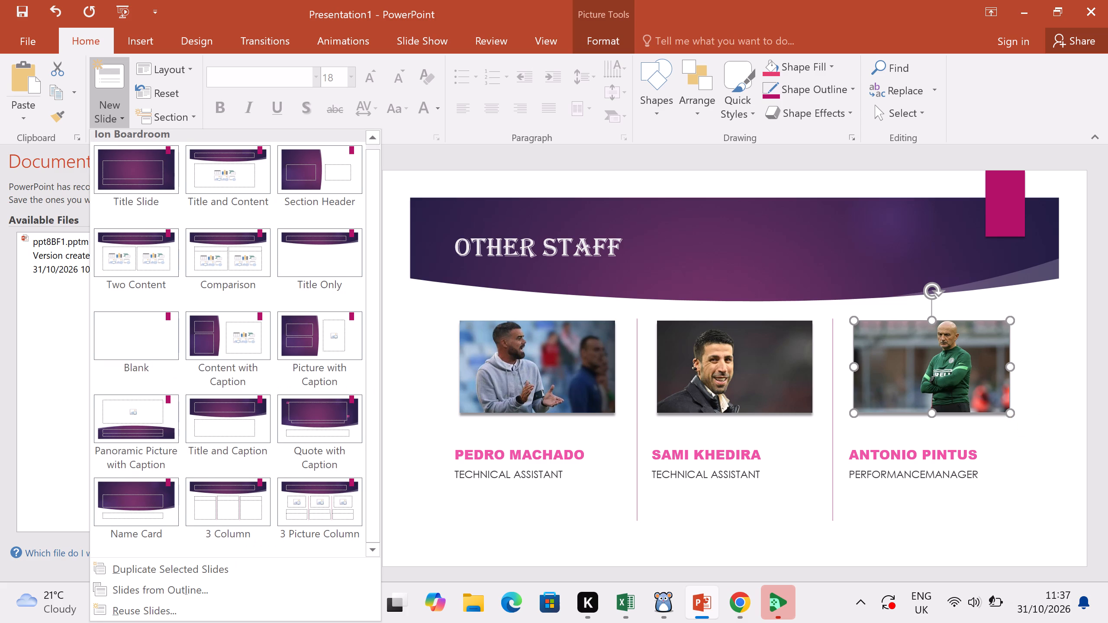
left_click(218, 179)
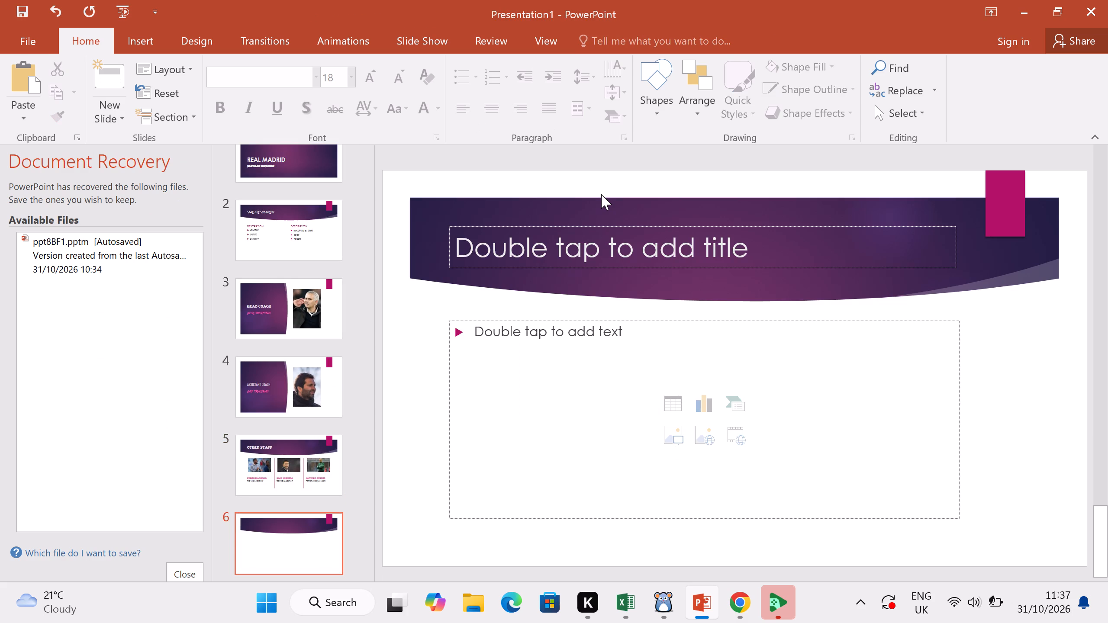
left_click(601, 194)
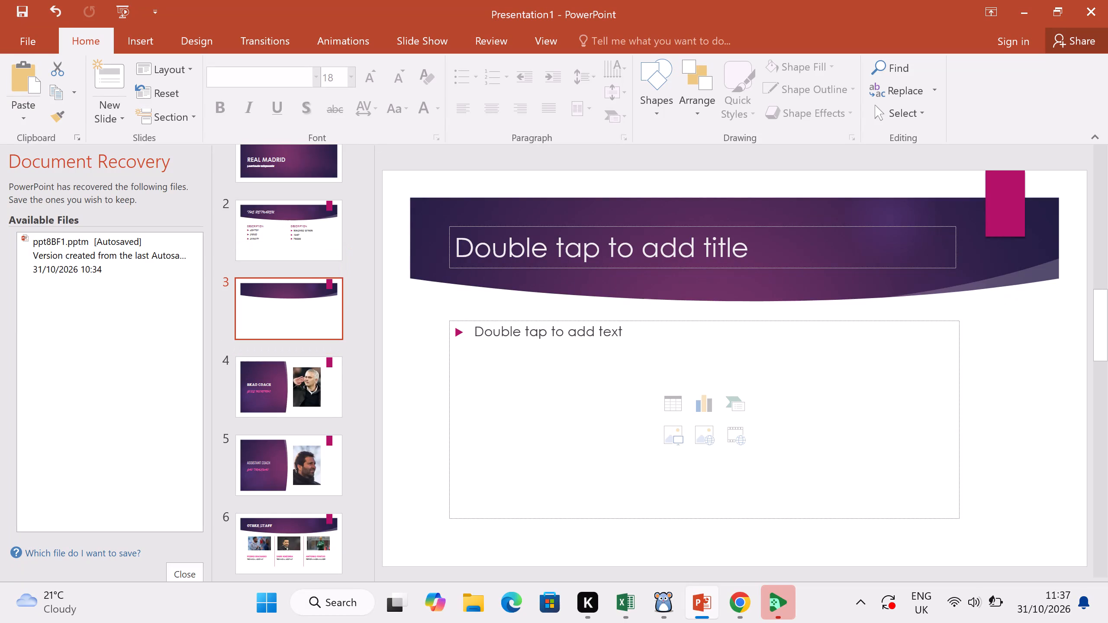
left_click_drag(237, 287, 400, 254)
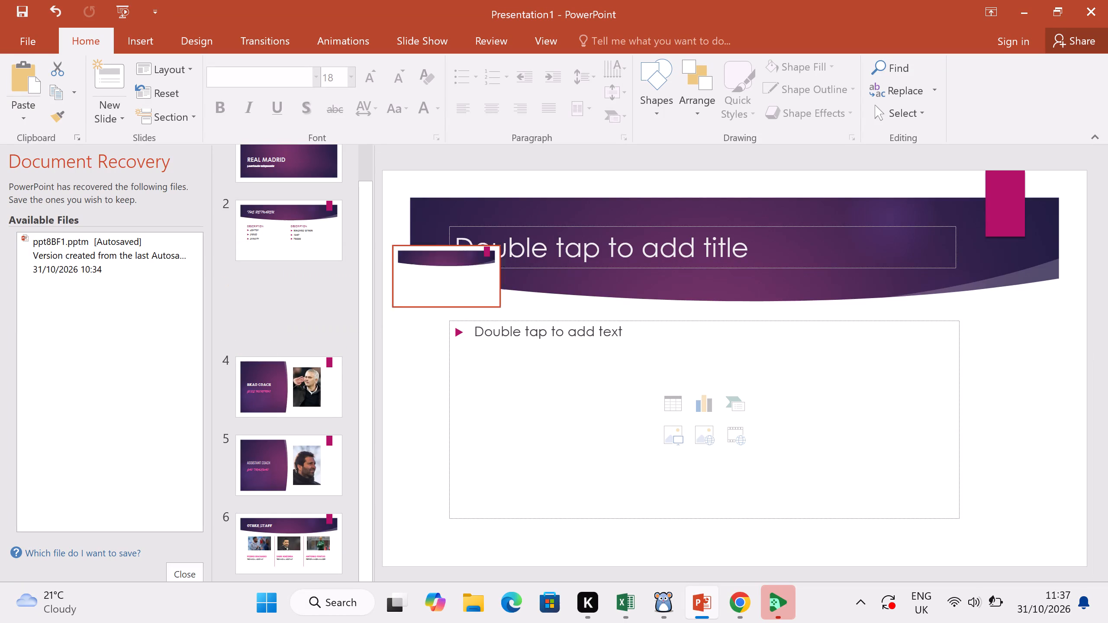
left_click_drag(400, 254, 233, 274)
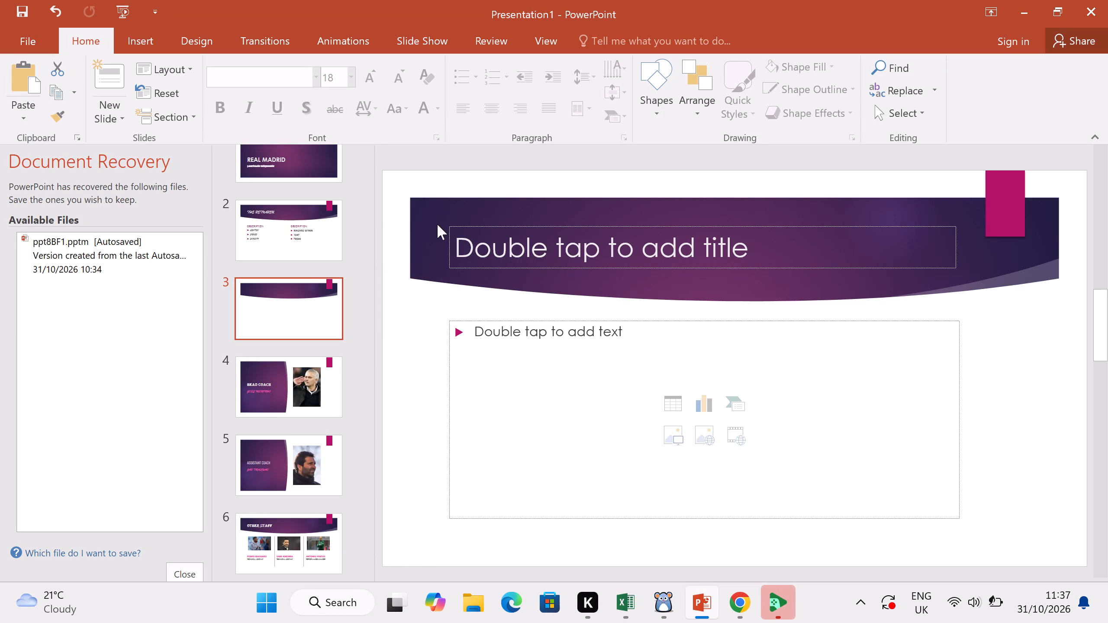
Set the new slide's title font to Algerian and enter THE BIG FIVE as the title.
left_click(500, 238)
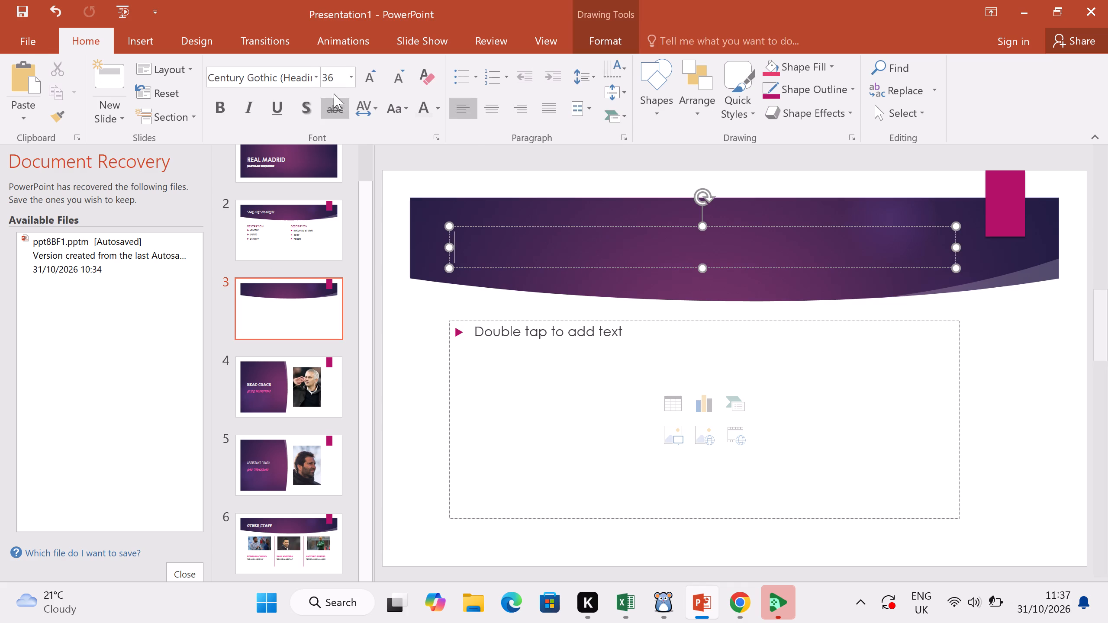
left_click(315, 76)
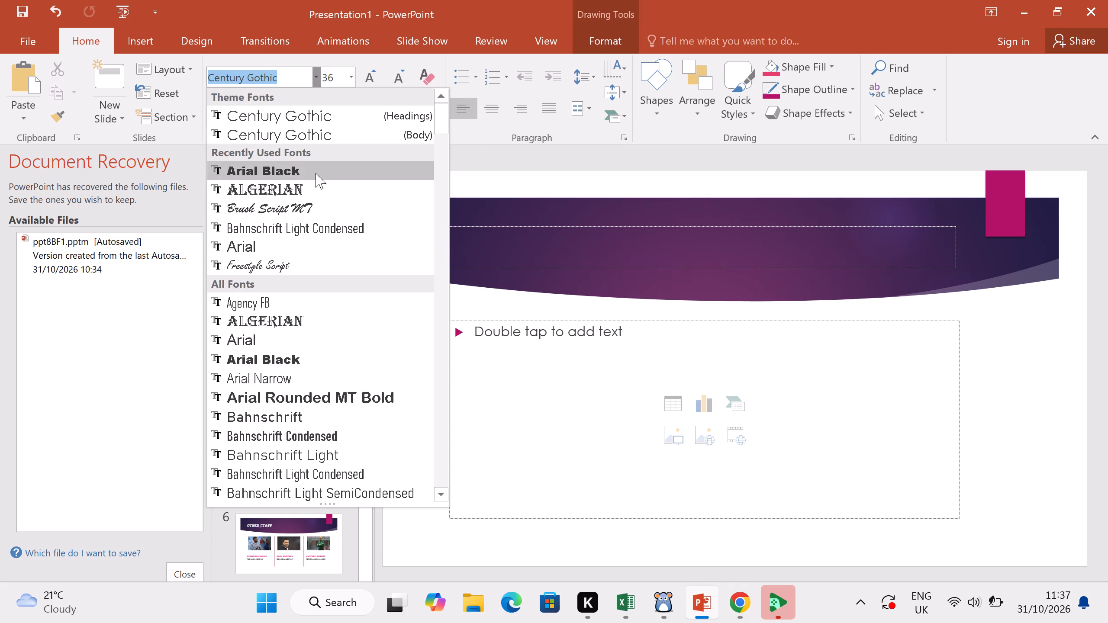
left_click(316, 182)
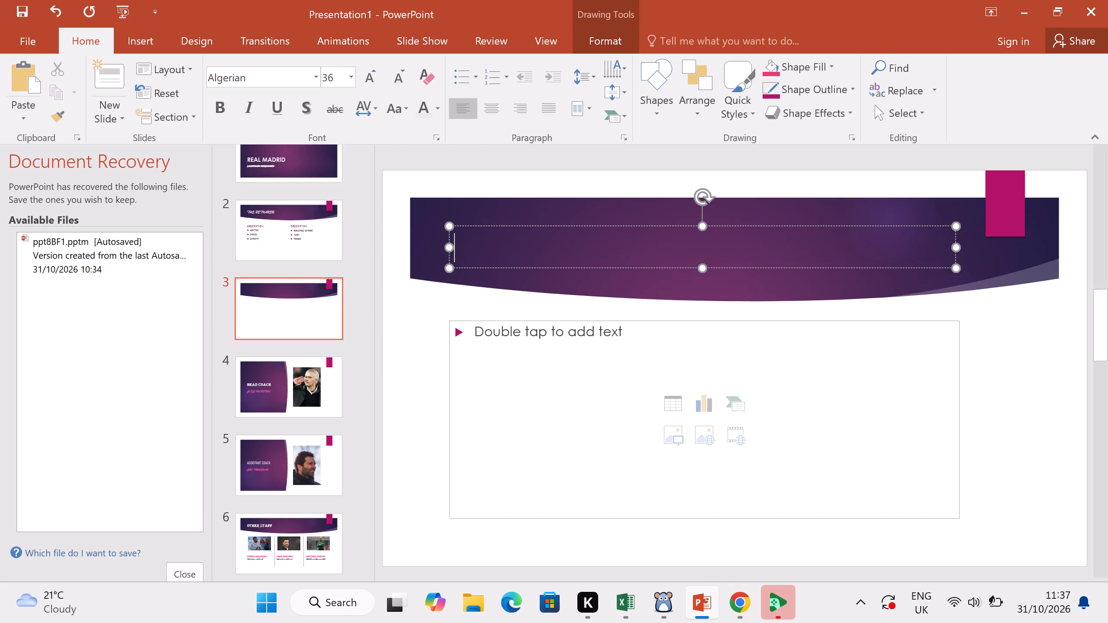
type("THE")
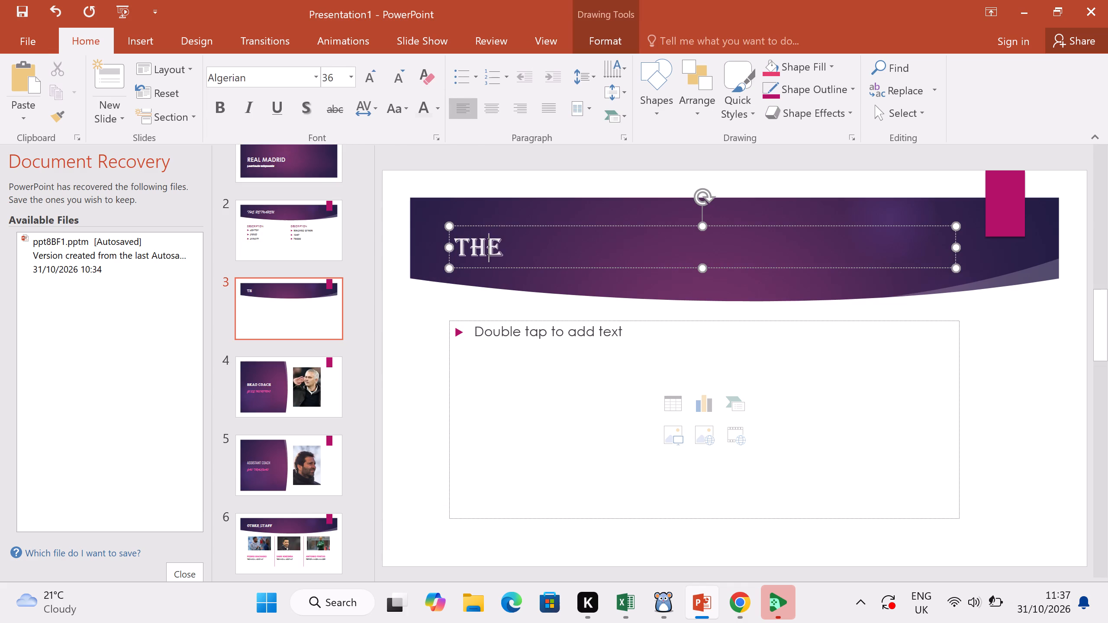
key("space")
type("BIG")
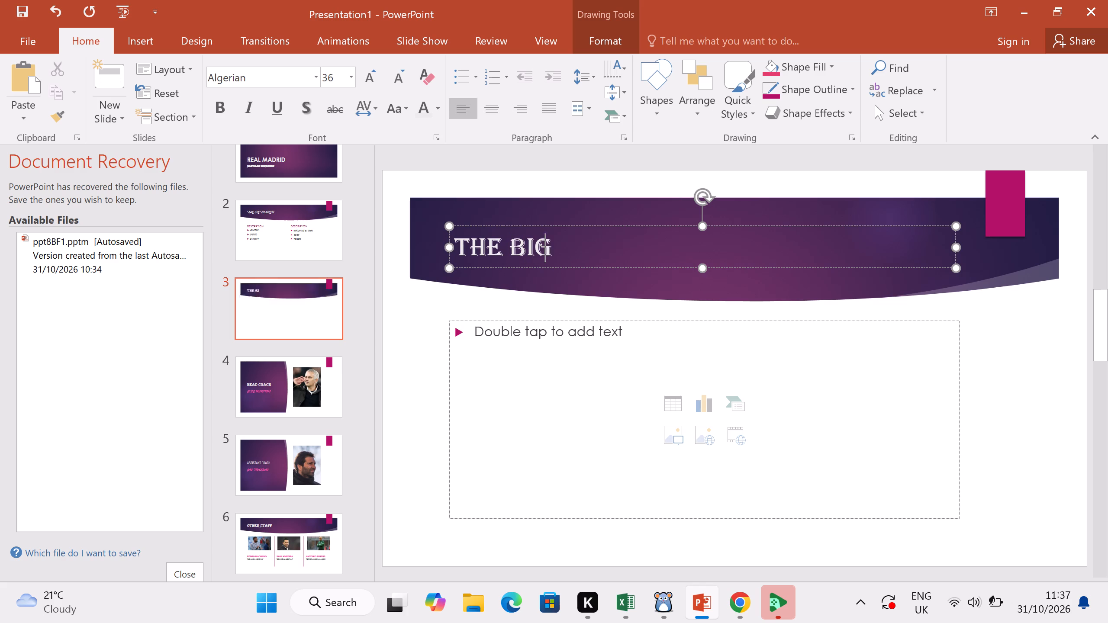
key("space")
type("FIVE")
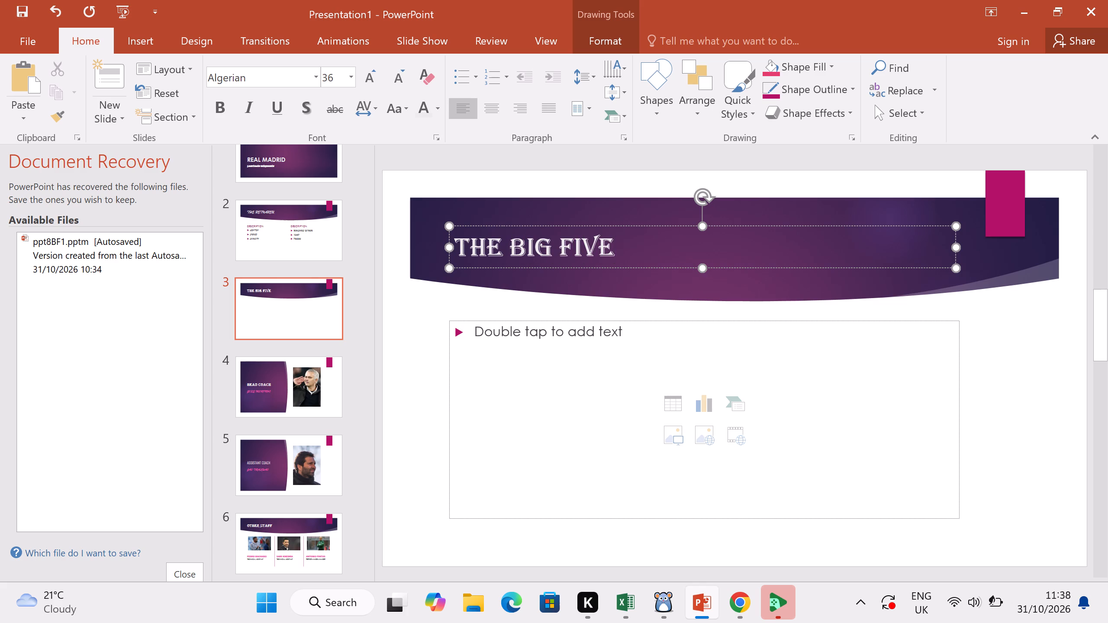
Copy the photo of five coaches from Chrome's pedro machado real madrid image results and paste it enlarged below THE BIG FIVE title in PowerPoint.
left_click(601, 389)
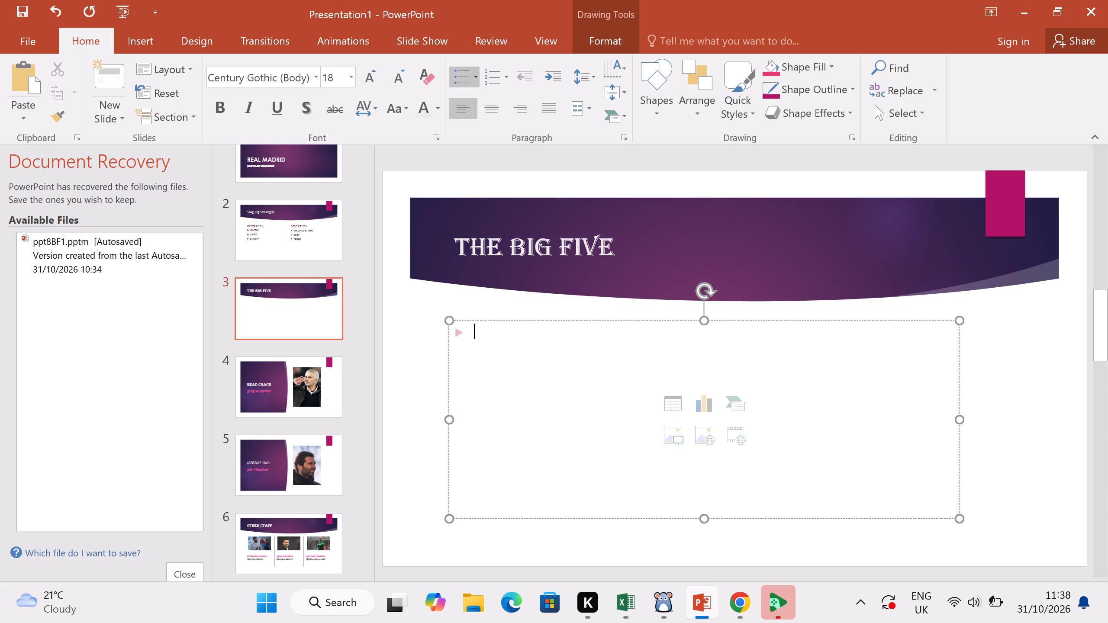
left_click(734, 607)
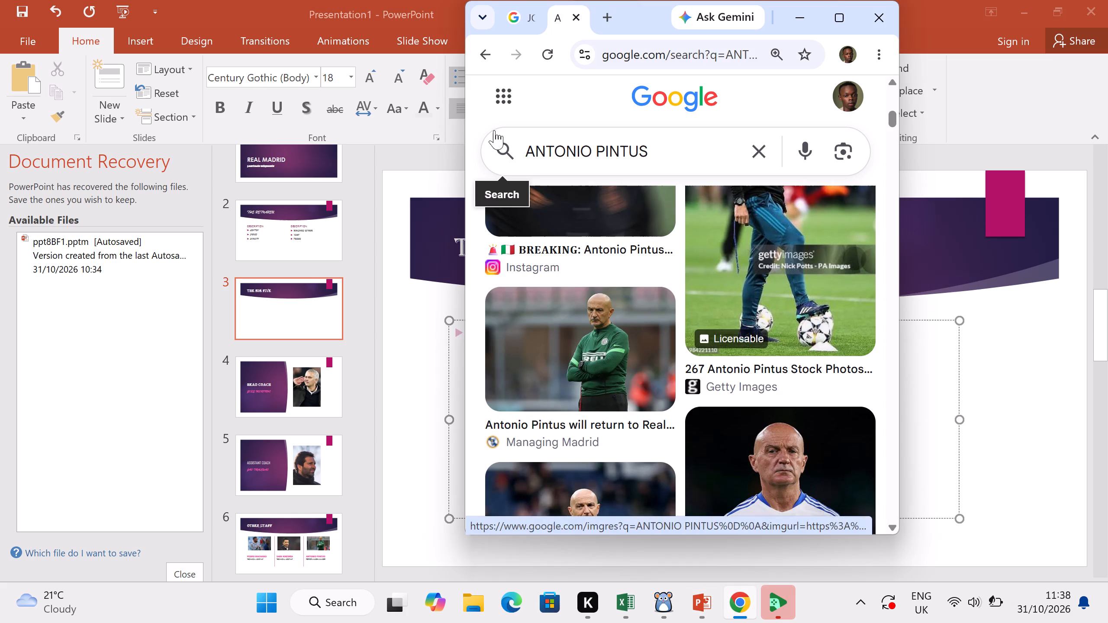
left_click(480, 45)
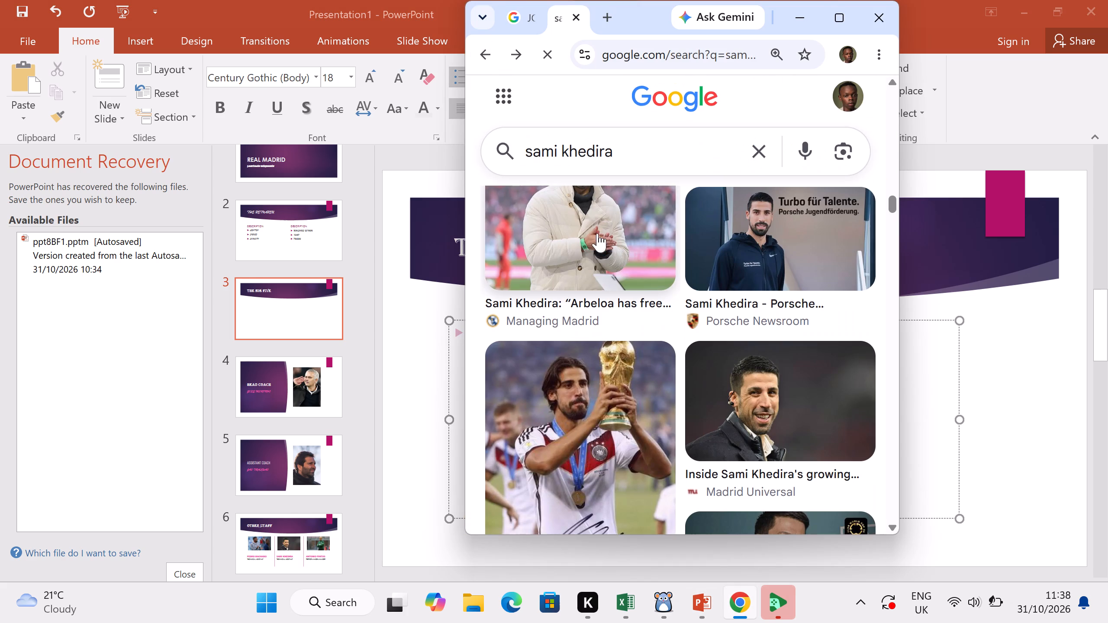
left_click(489, 56)
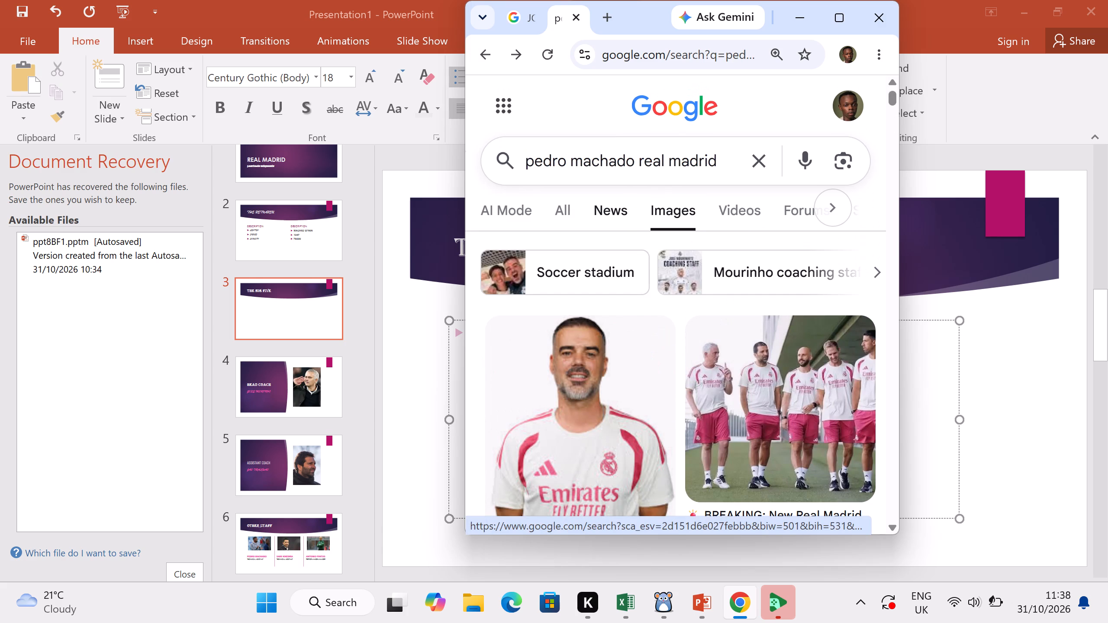
left_click(826, 329)
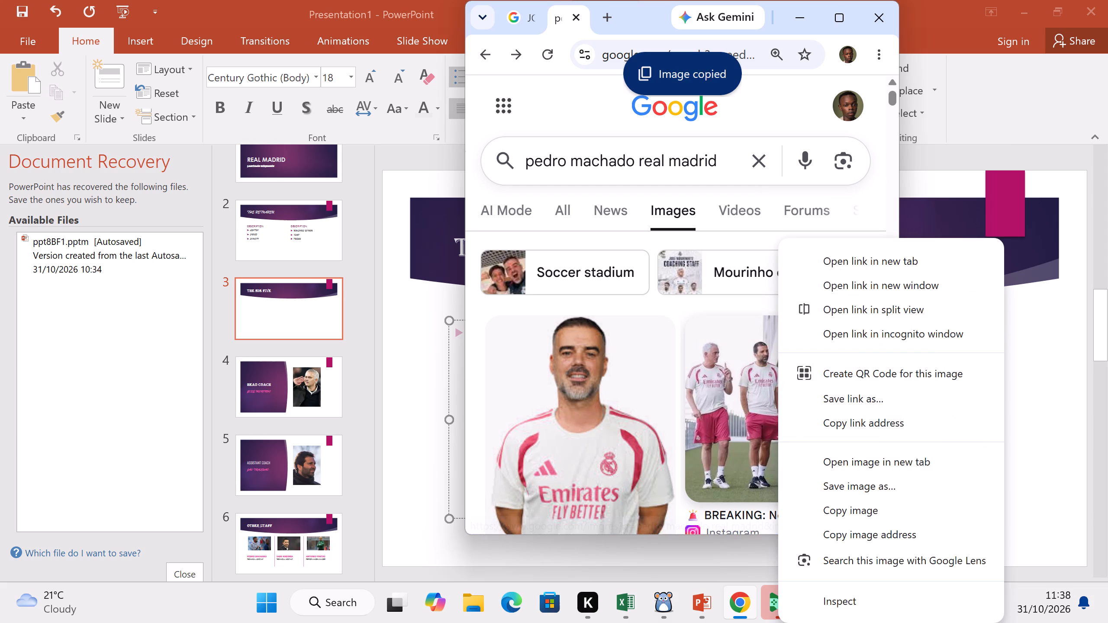
left_click(828, 514)
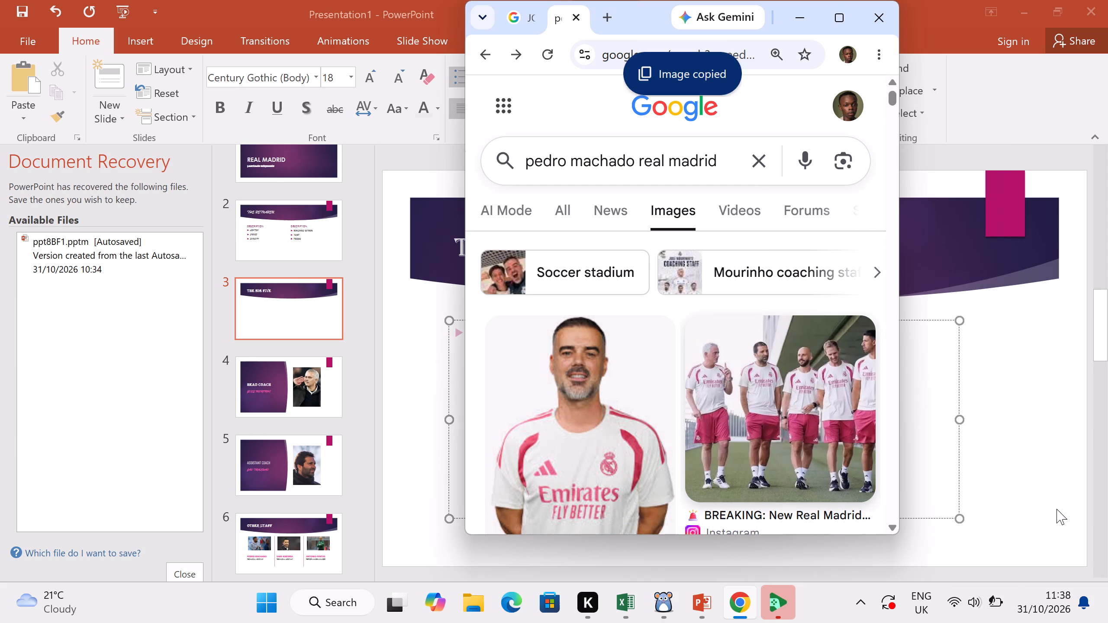
left_click(1047, 468)
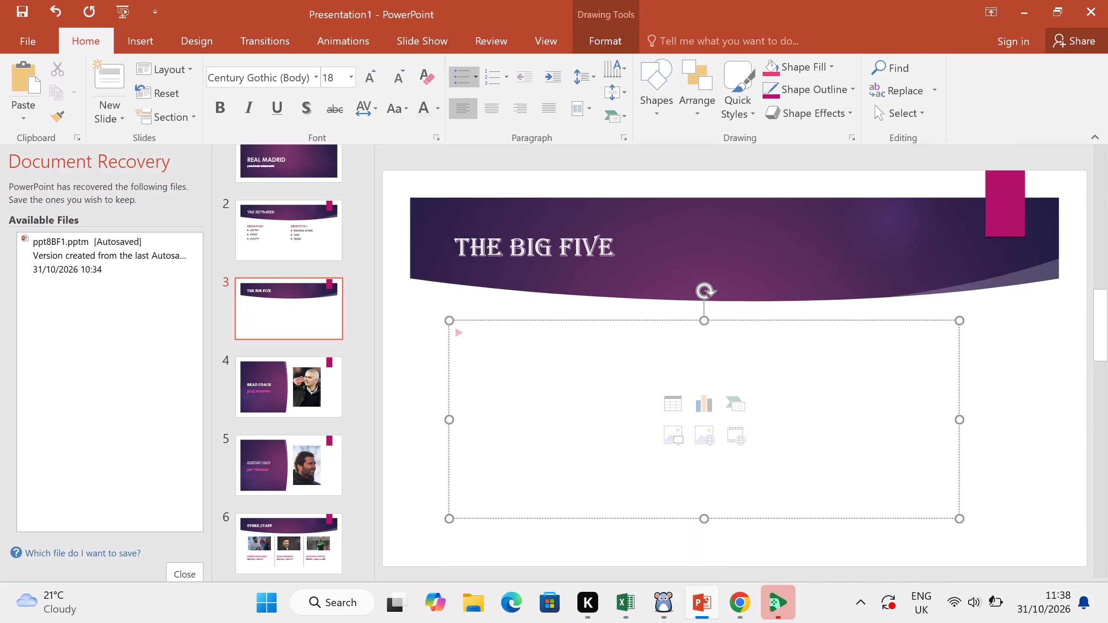
key("ctrl+v")
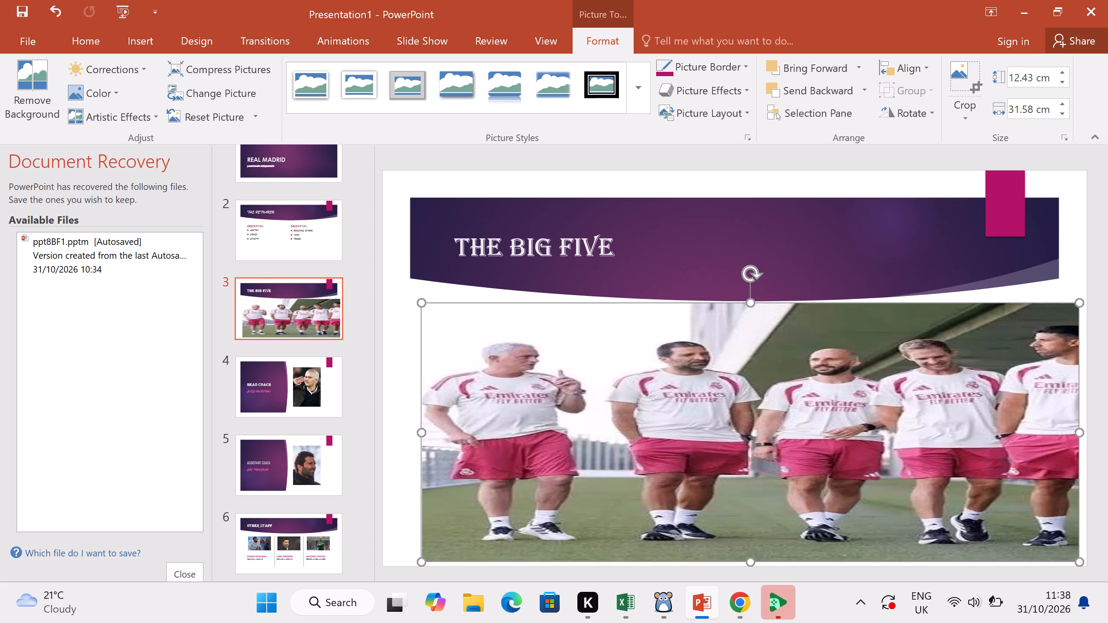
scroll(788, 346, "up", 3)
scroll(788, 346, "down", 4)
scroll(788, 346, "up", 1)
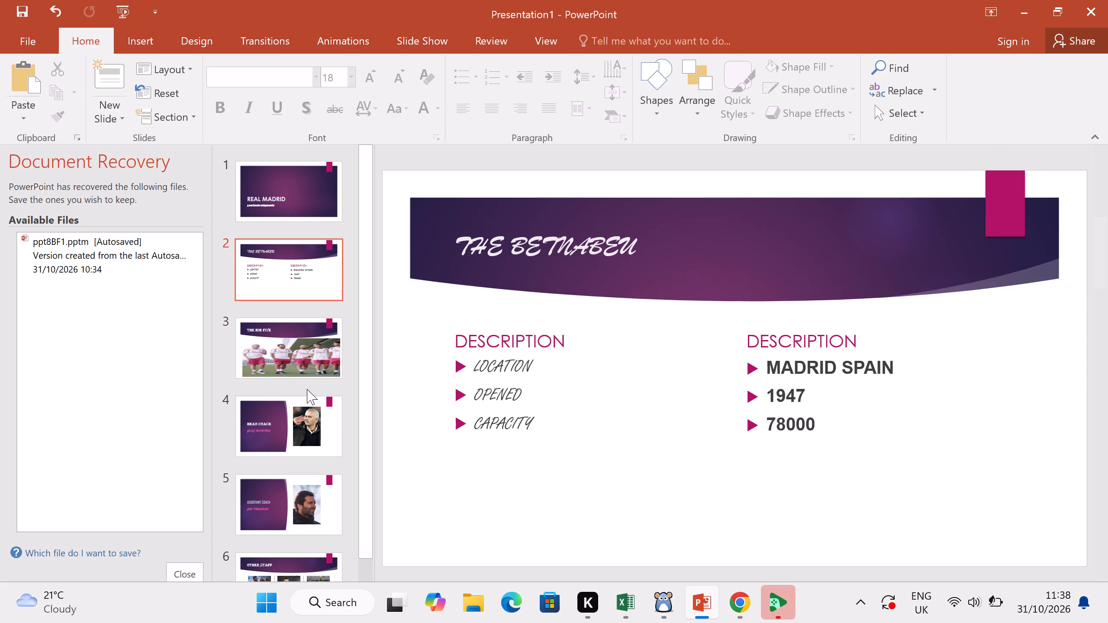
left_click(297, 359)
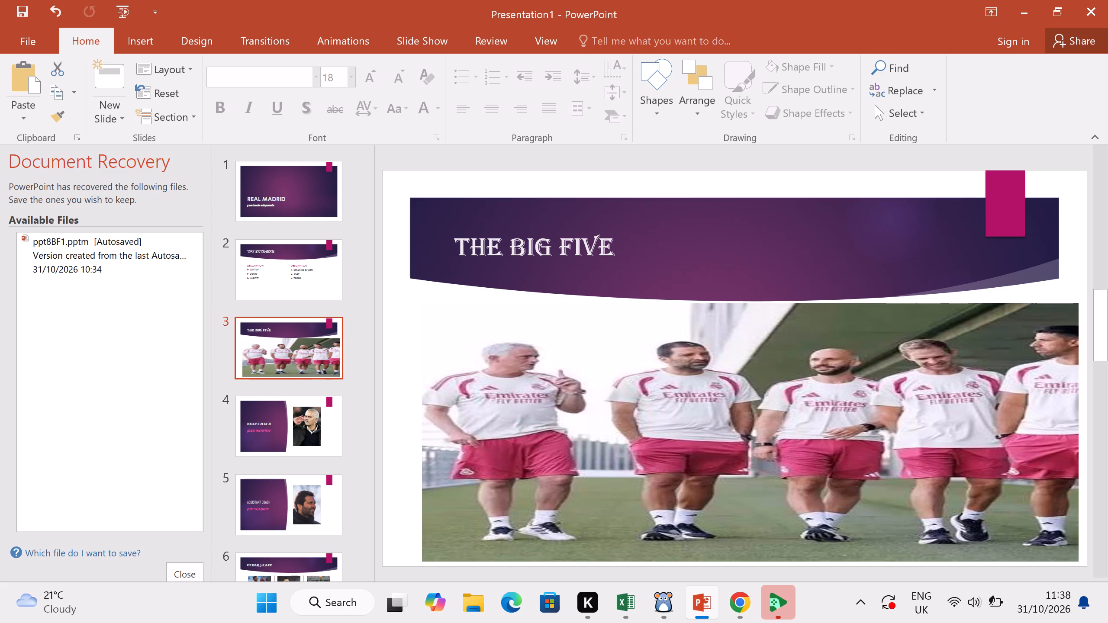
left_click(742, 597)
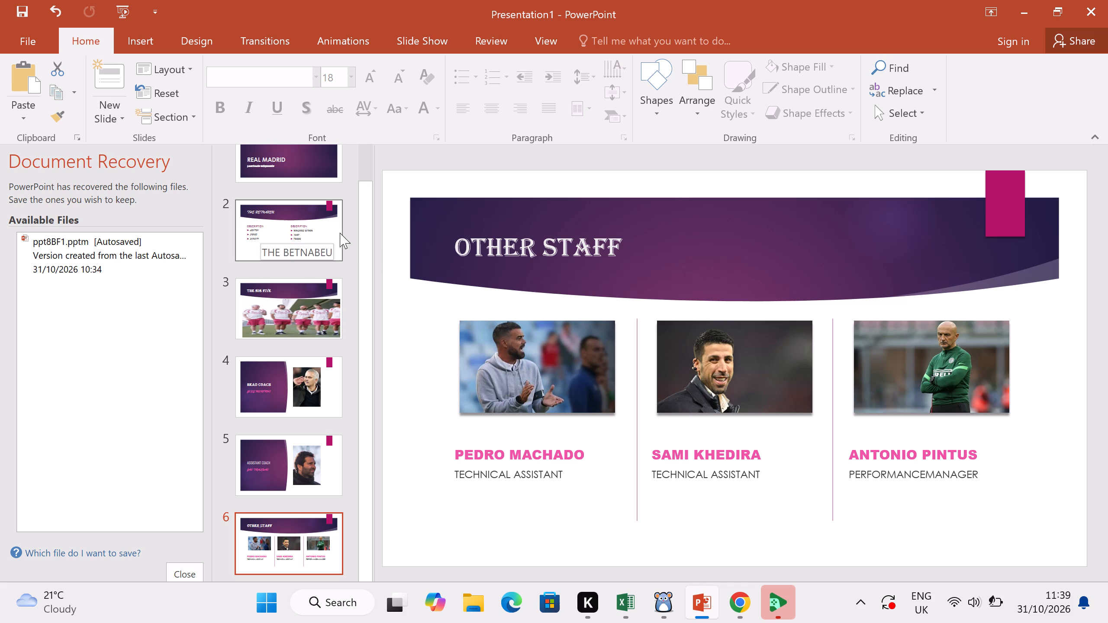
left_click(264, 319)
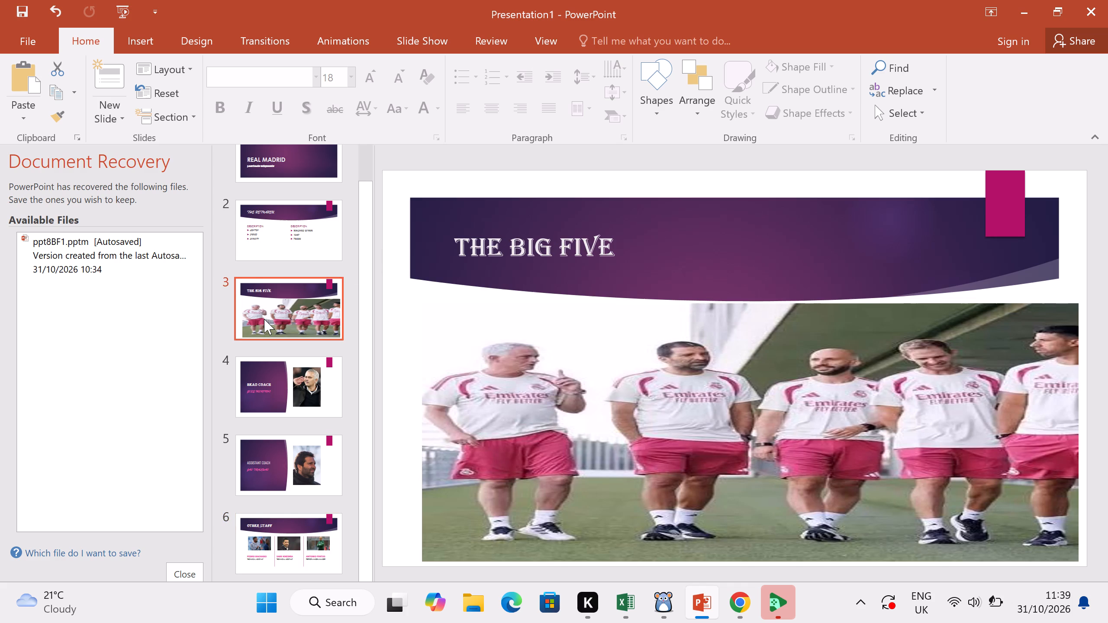
Add a Panoramic Picture with Caption slide directly after the HEAD COACH slide.
left_click(282, 365)
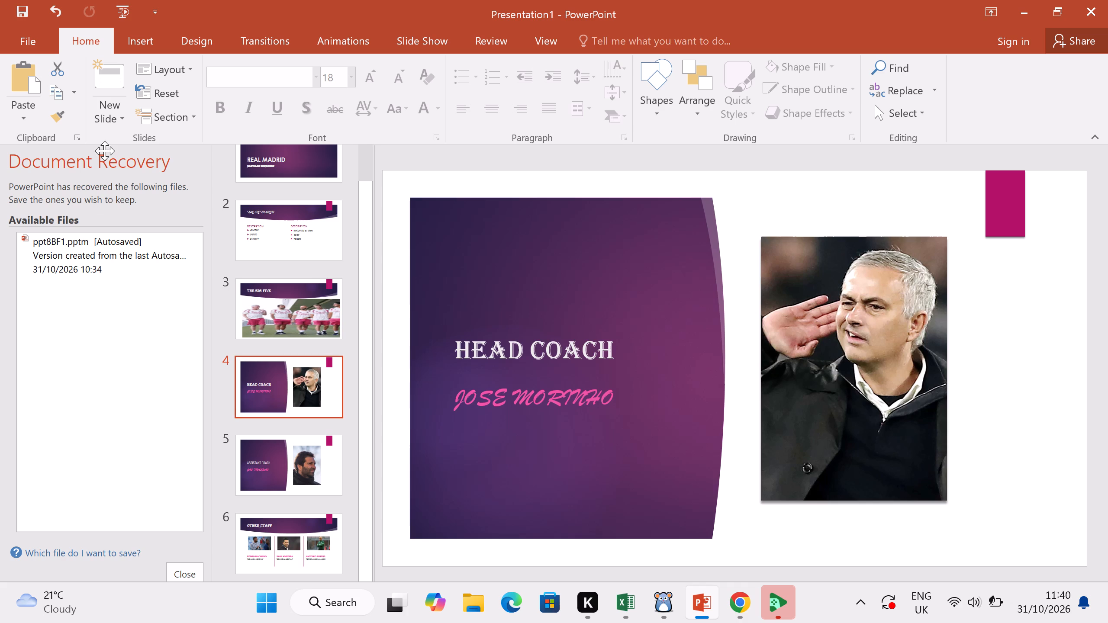
left_click(122, 118)
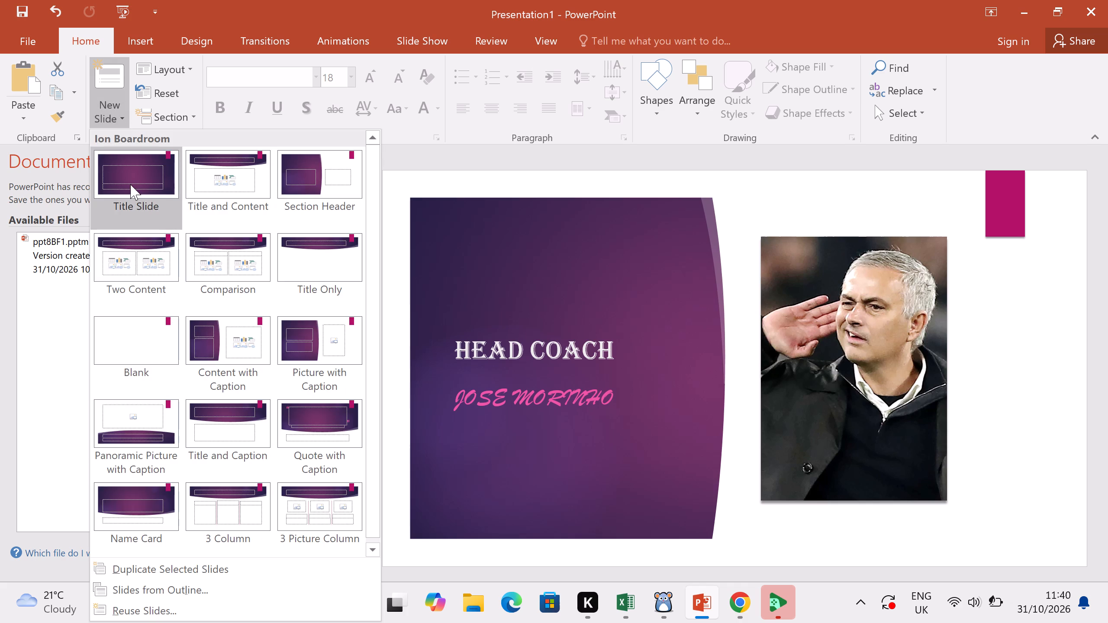
scroll(130, 184, "up", 14)
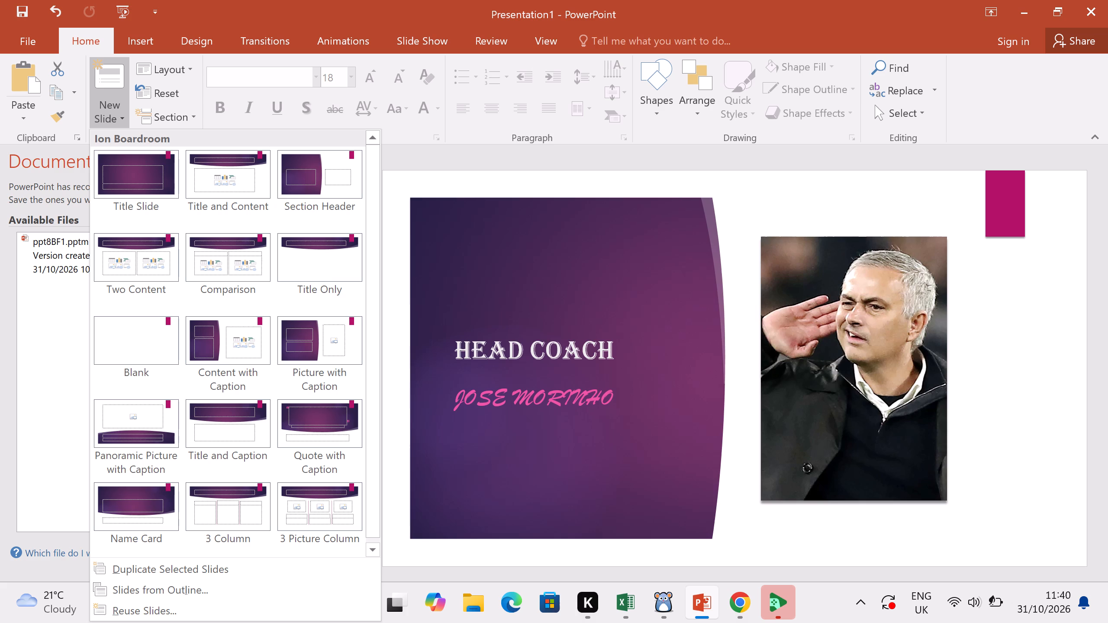
left_click(149, 424)
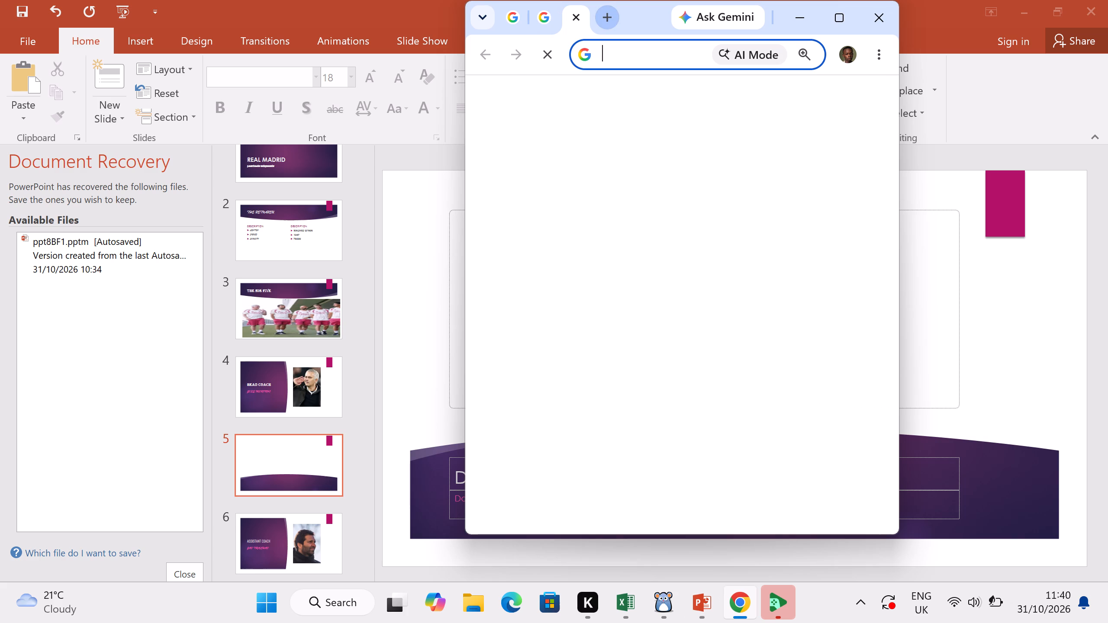
Search Google Images for real madrid starting 11 in a new Chrome tab.
type("REA")
type("L MADRID")
key("space")
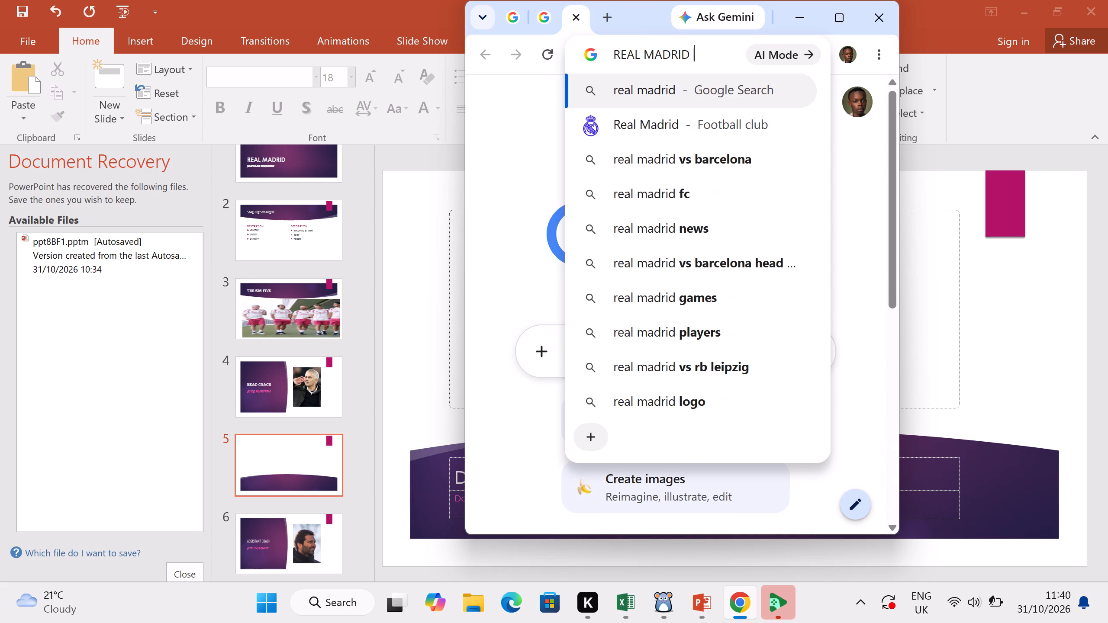
type("STARTING")
key("space")
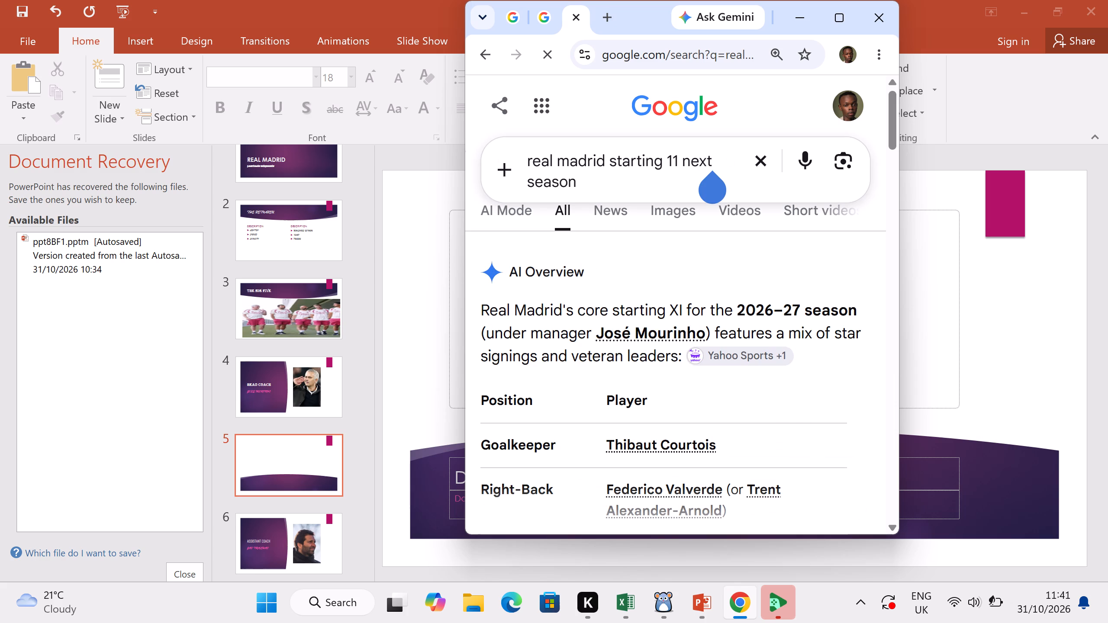
Remove next season from the Google query and search for real madrid starting 11.
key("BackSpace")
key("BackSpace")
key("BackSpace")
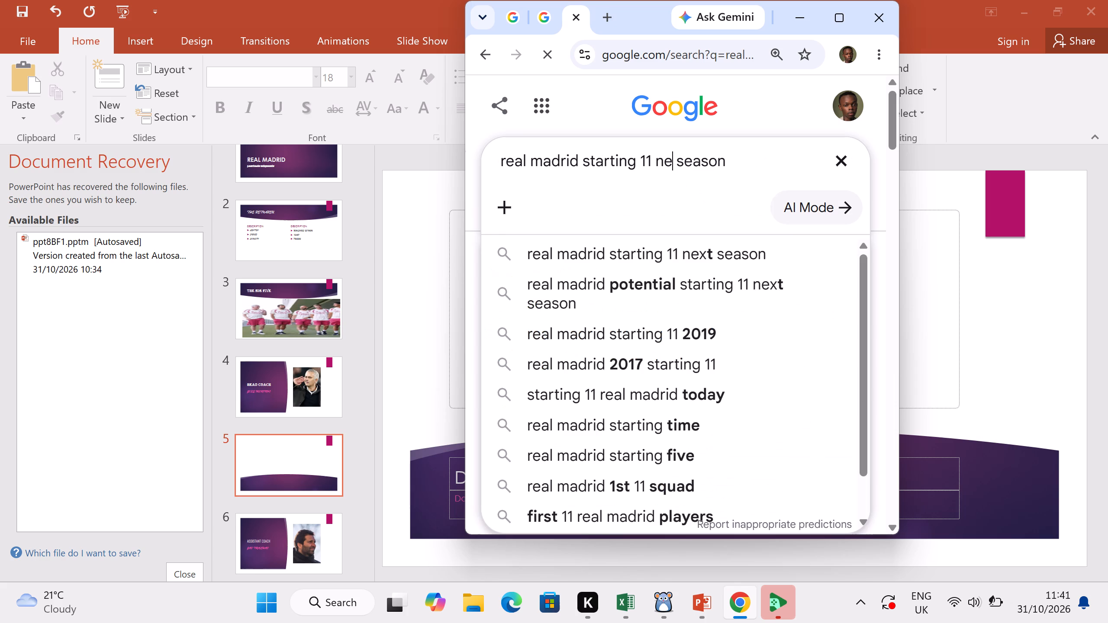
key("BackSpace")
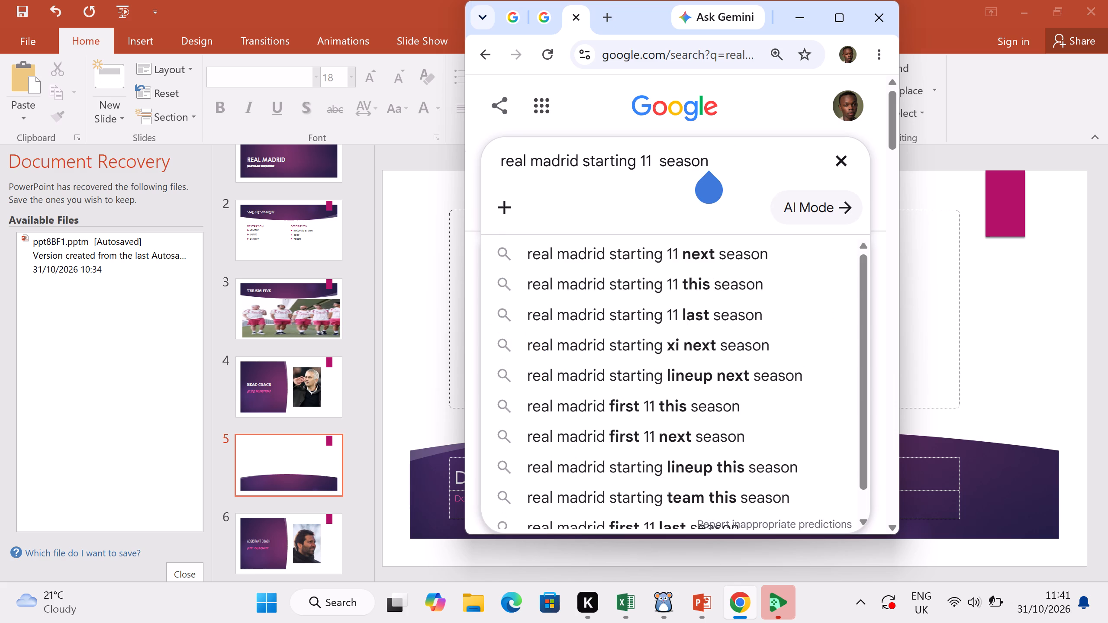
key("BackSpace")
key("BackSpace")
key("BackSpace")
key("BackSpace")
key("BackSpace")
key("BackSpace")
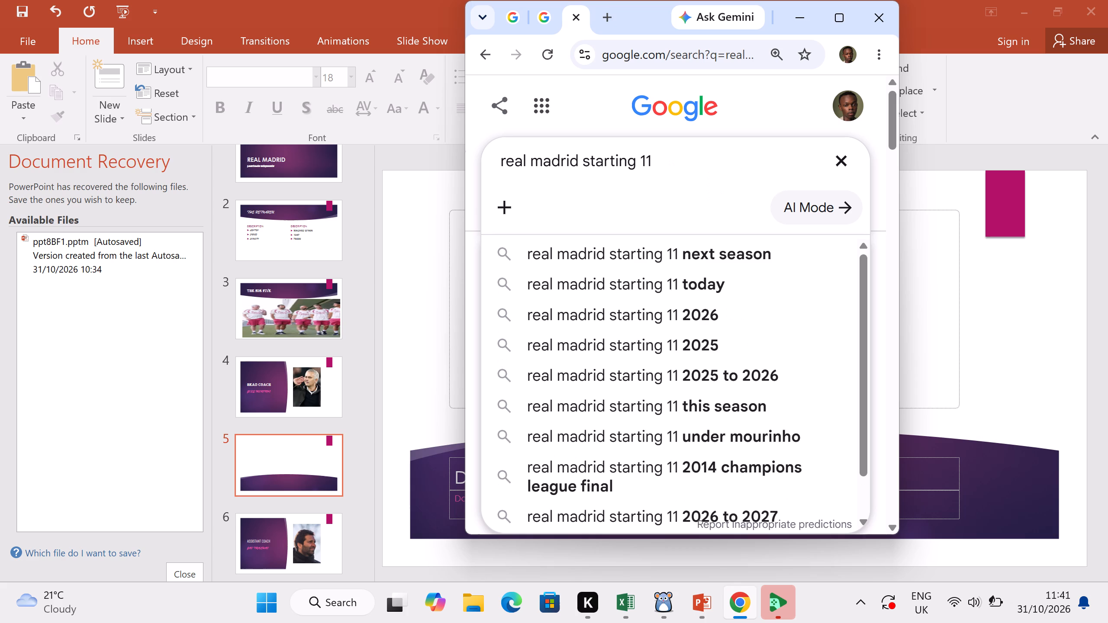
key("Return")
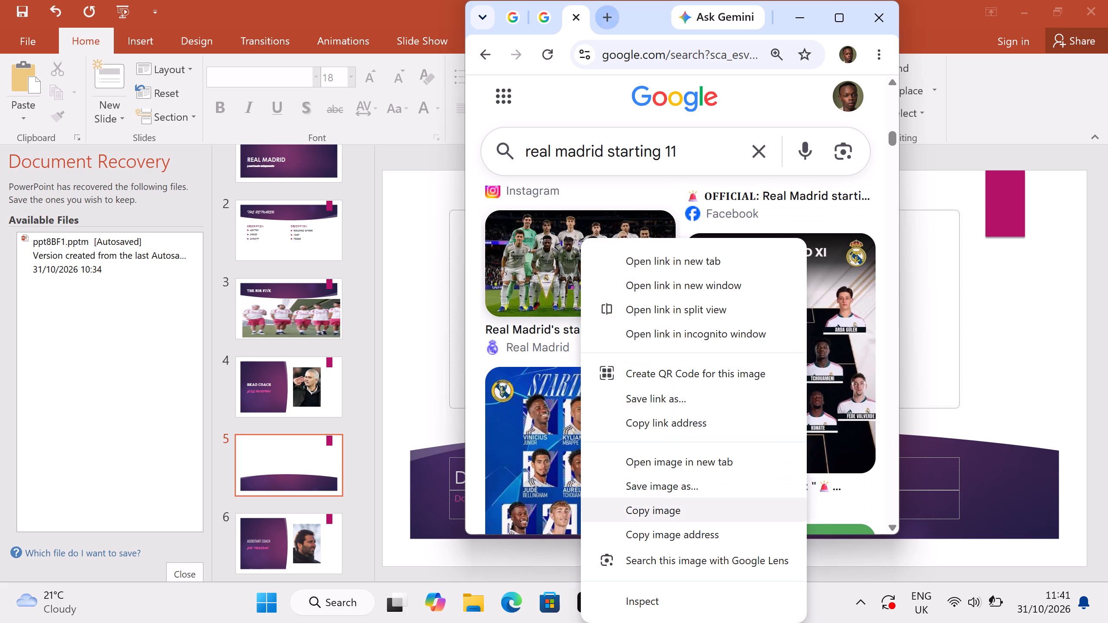
Copy a Real Madrid team image from the real madrid starting 11 image results for the empty panoramic picture slide.
left_click(641, 507)
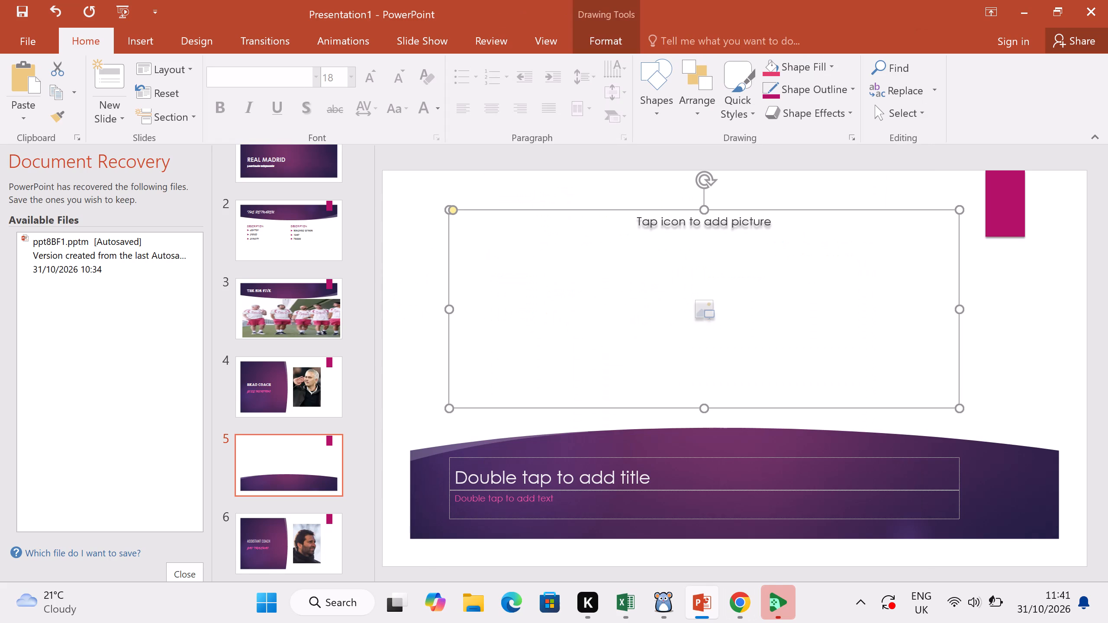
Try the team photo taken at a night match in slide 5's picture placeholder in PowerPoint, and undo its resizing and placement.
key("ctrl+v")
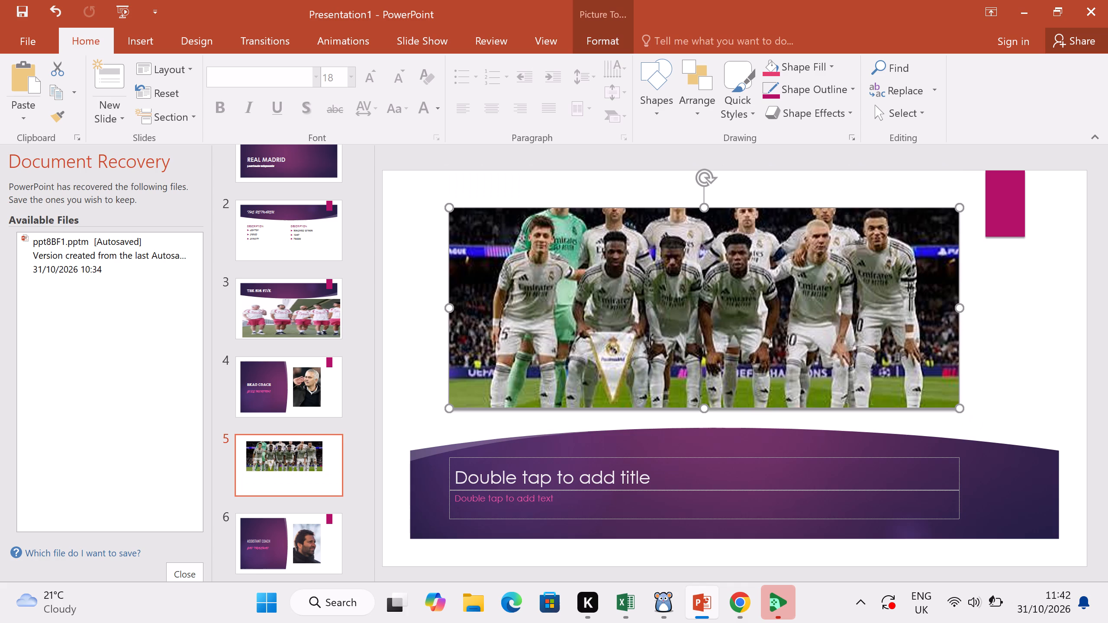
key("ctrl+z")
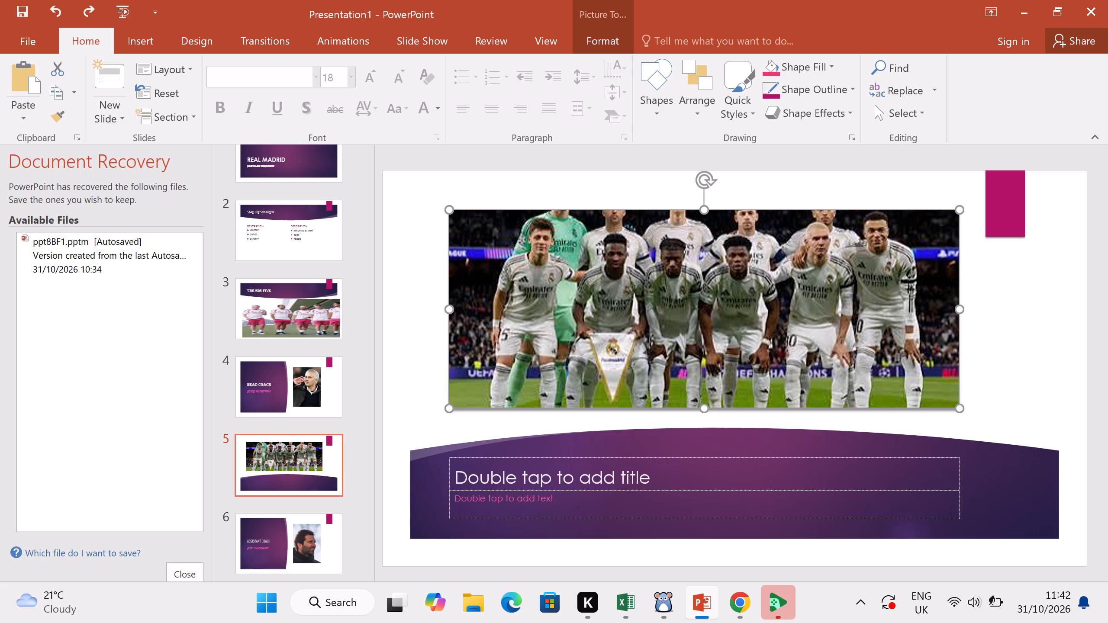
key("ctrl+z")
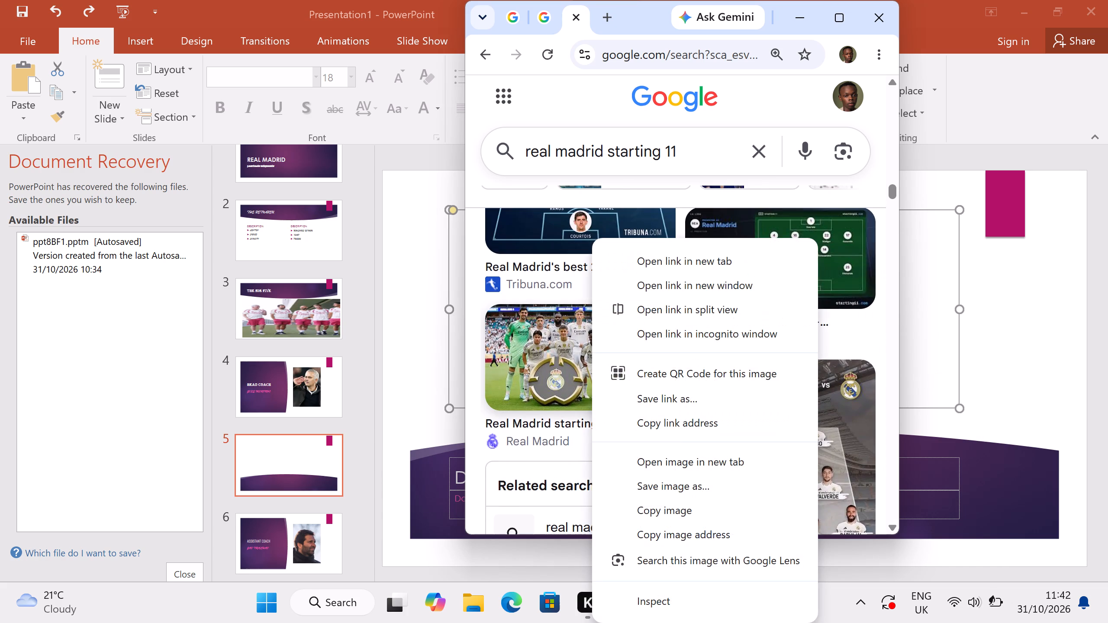
Copy the Real Madrid team photo with the large round crest from Chrome and paste it into slide 5's picture placeholder in PowerPoint.
left_click(712, 514)
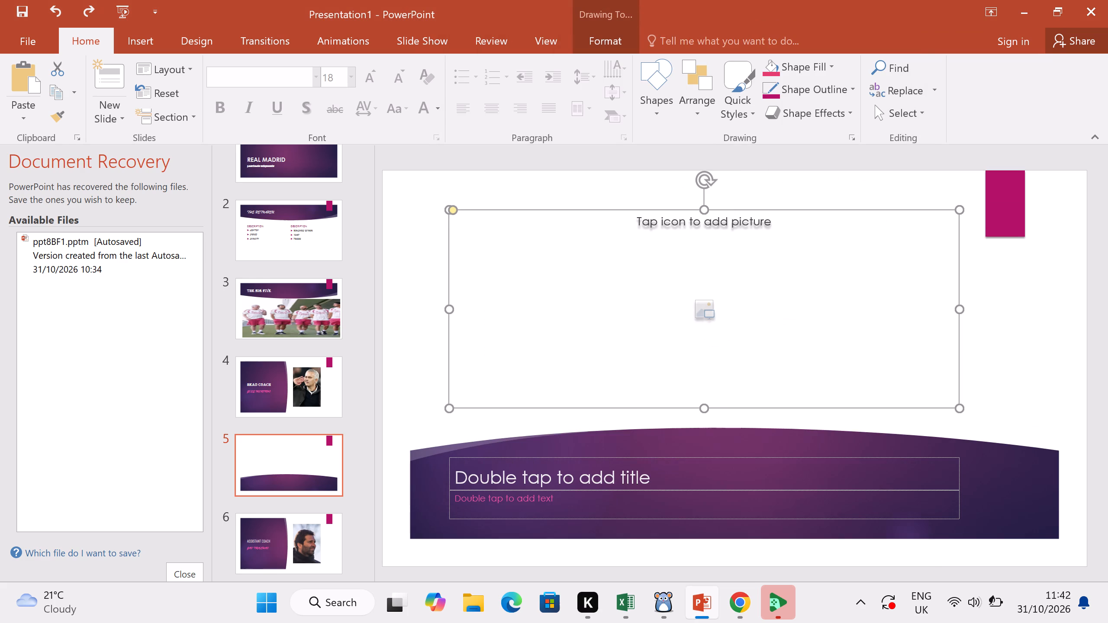
key("ctrl+v")
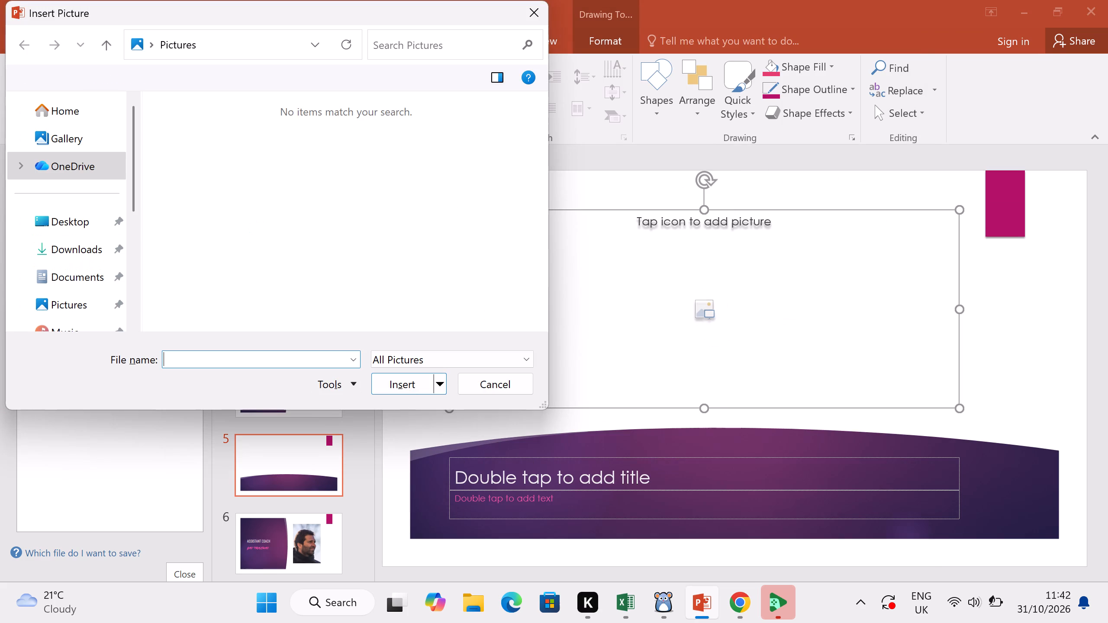
left_click(525, 23)
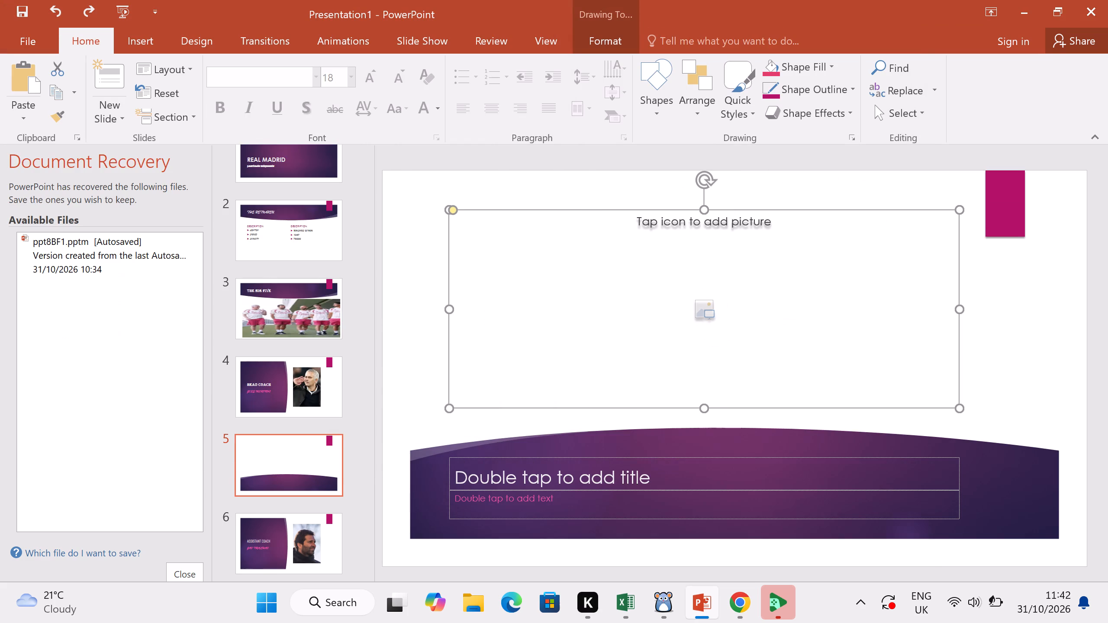
left_click(787, 284)
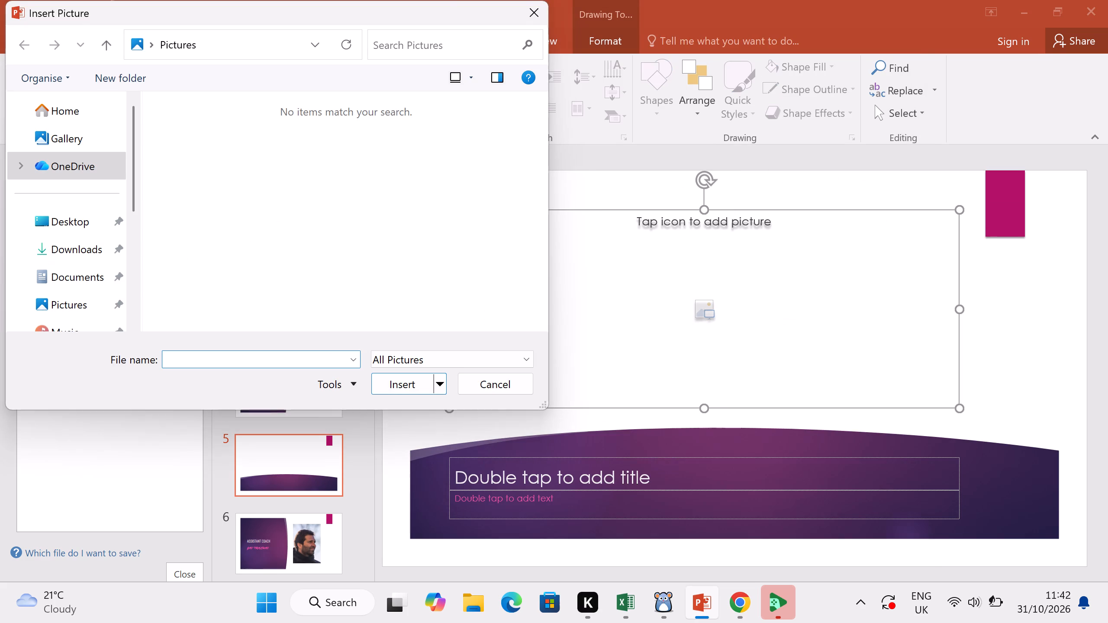
left_click(524, 10)
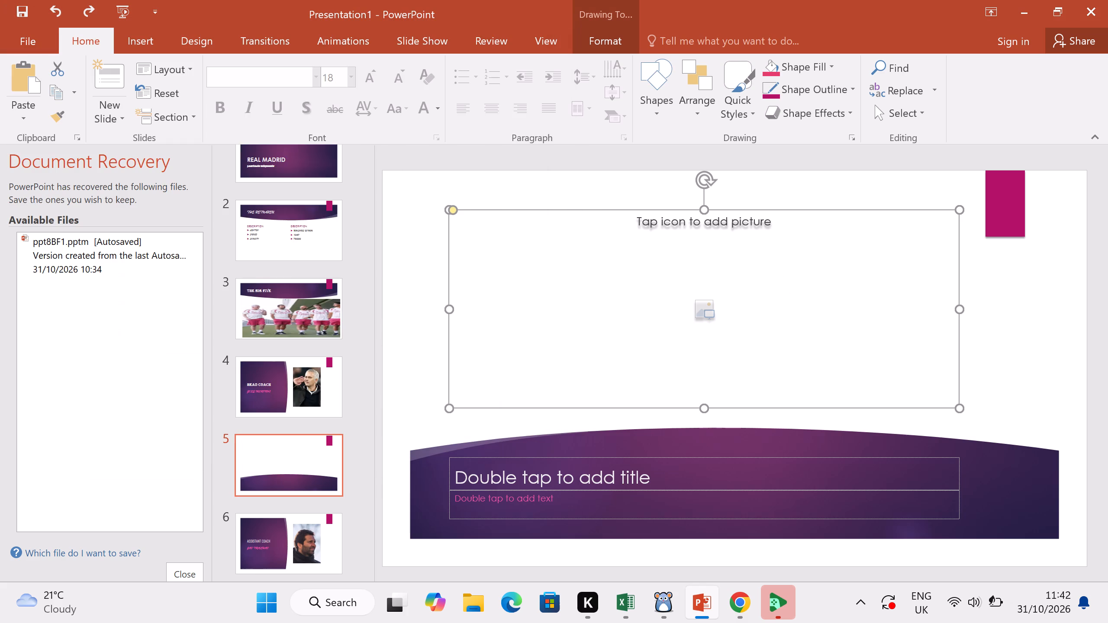
key("ctrl+v")
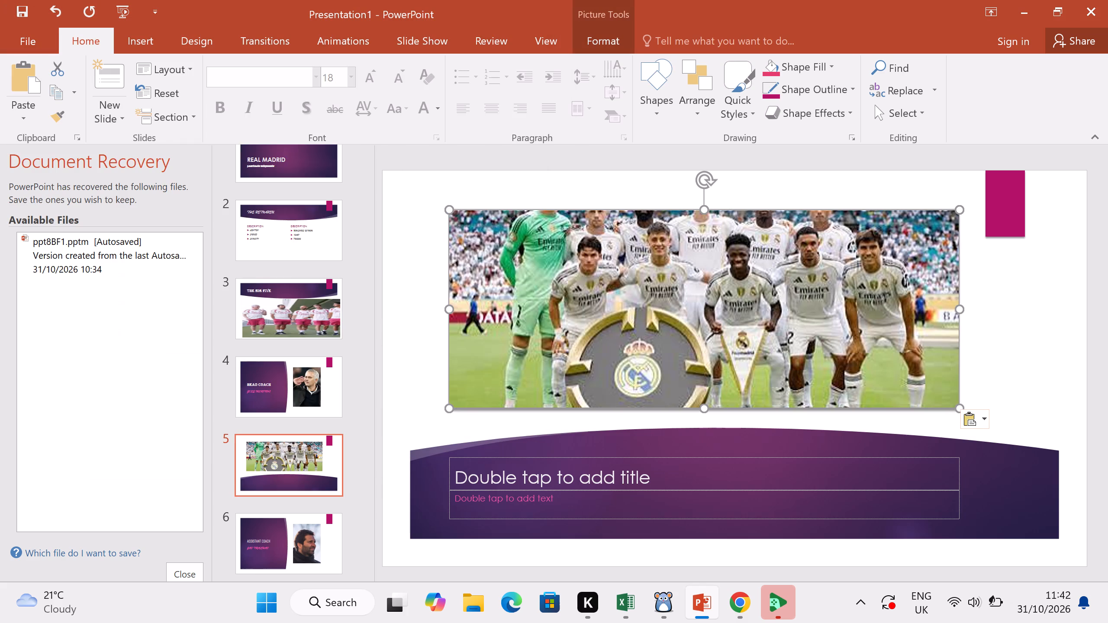
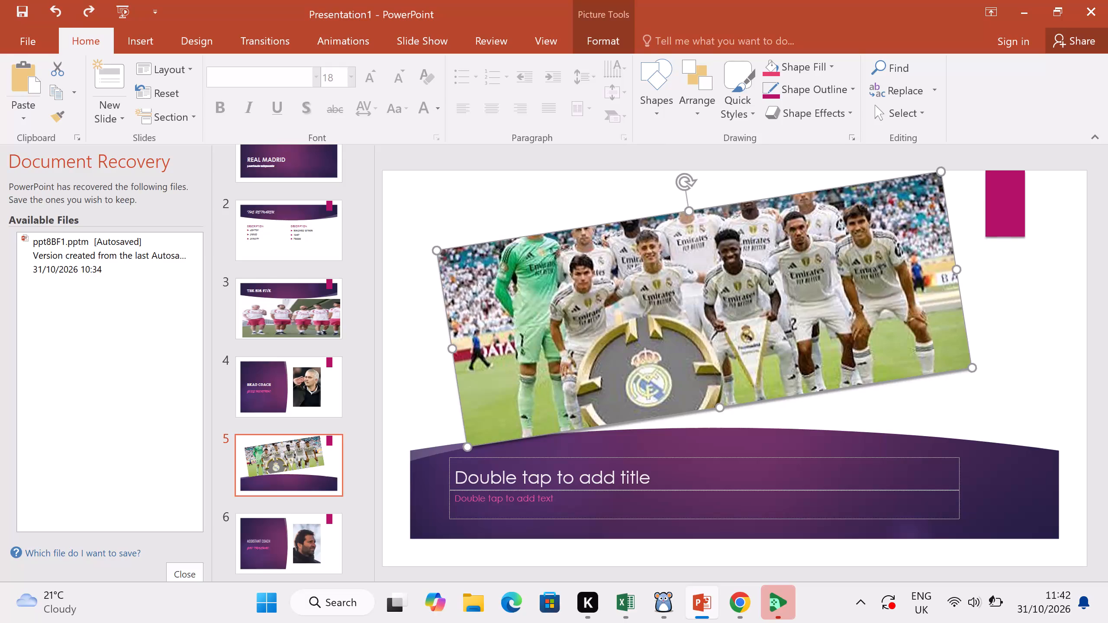
Undo the placement of the team photo with the large round crest in slide 5's picture placeholder.
key("ctrl+z")
key("ctrl+z")
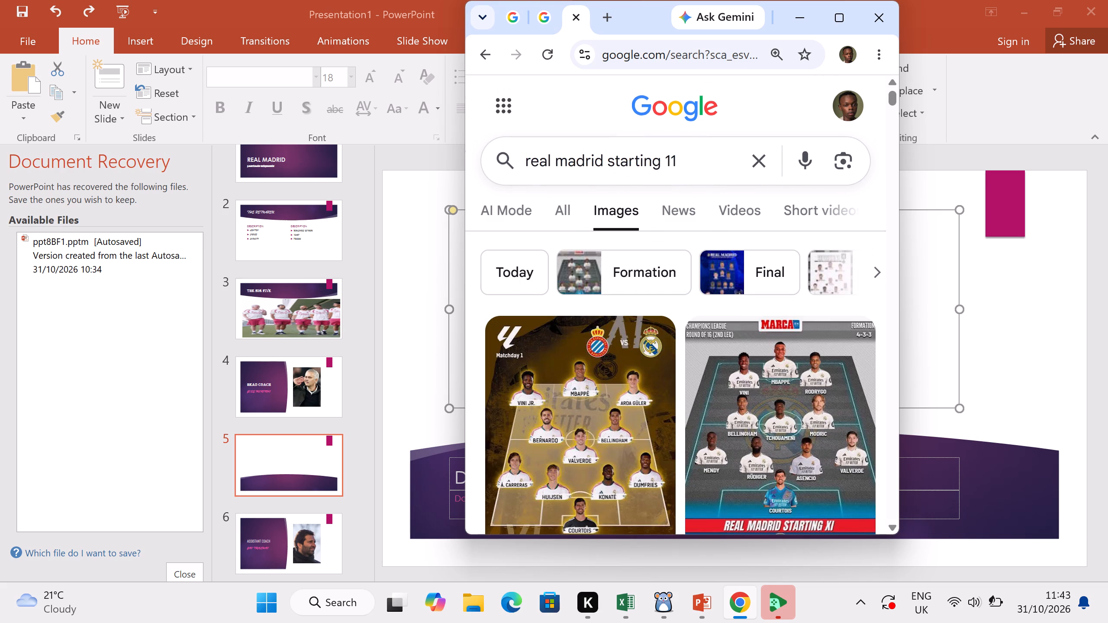
Search Google Images in Chrome for real madrid starting 11 PICTURE.
key("space")
type("PICTURE")
key("Return")
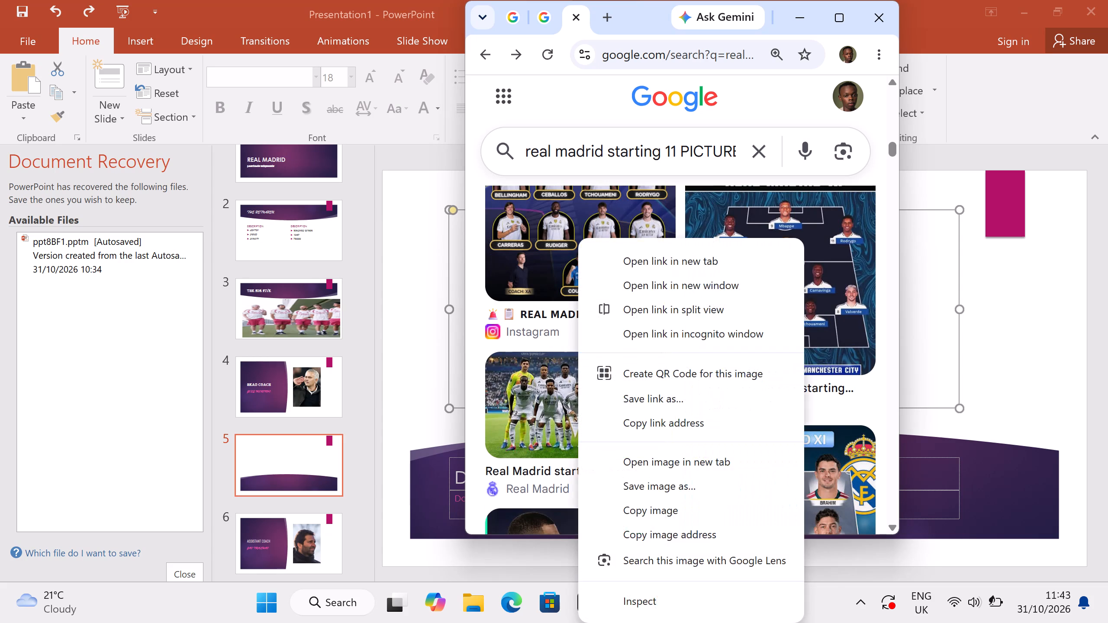
Copy the Real Madrid team photo with the goalkeeper in yellow from Chrome and paste it into slide 5's picture placeholder in PowerPoint.
left_click(627, 507)
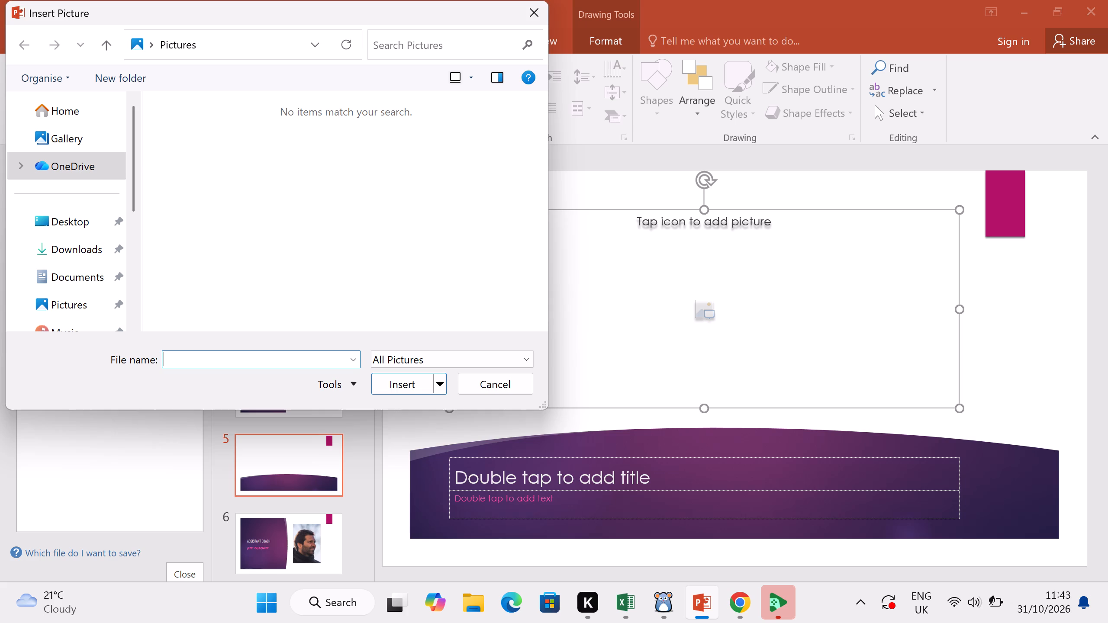
left_click_drag(776, 315, 787, 320)
left_click(537, 0)
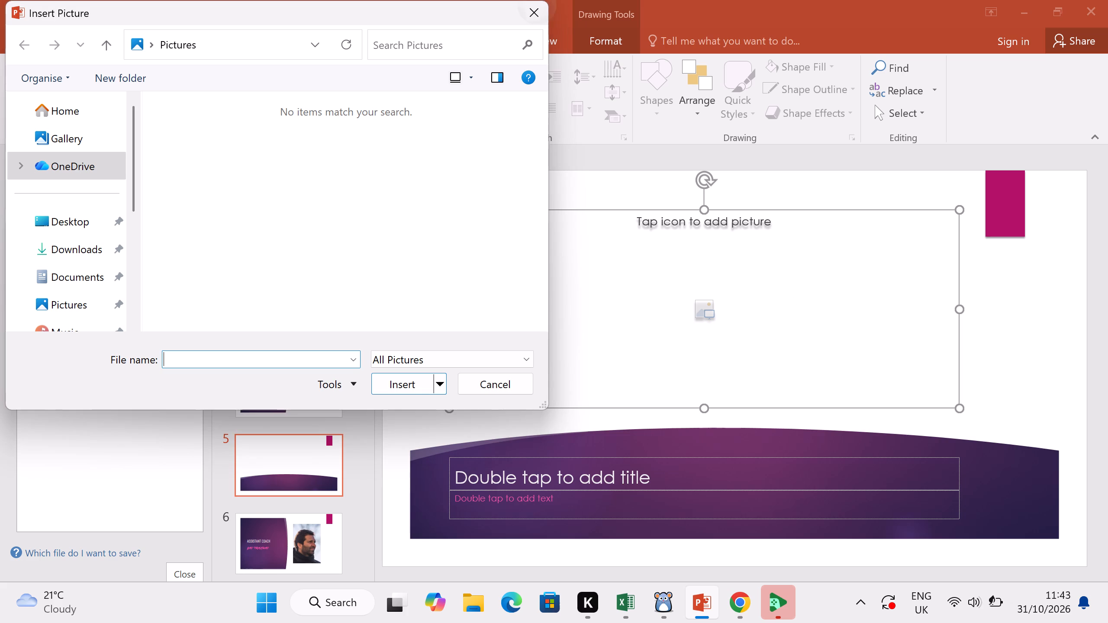
left_click(531, 8)
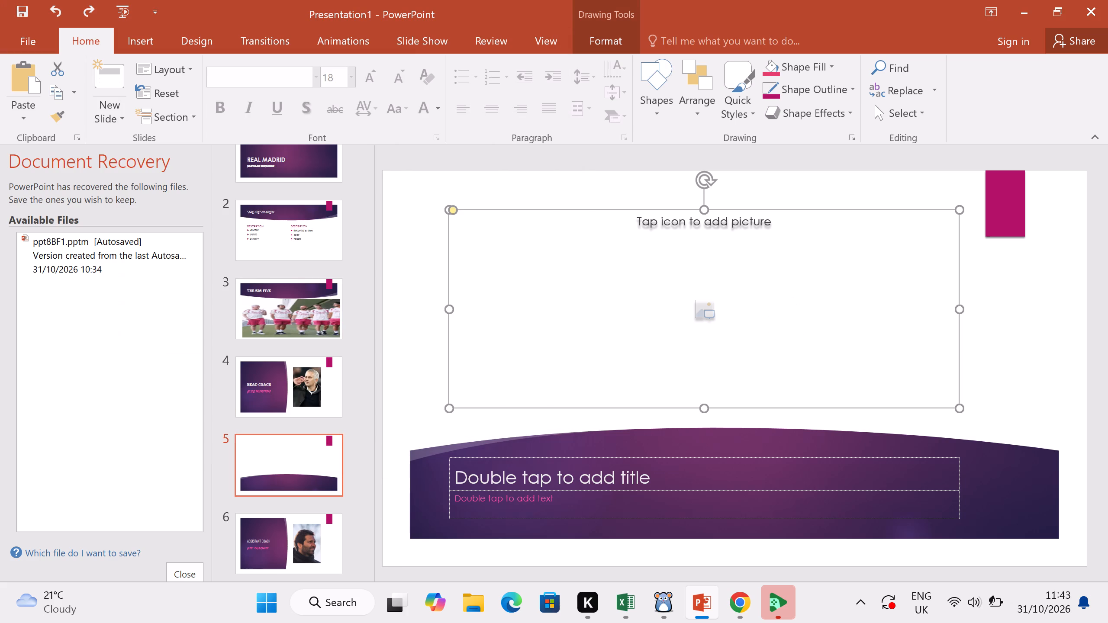
key("ctrl+v")
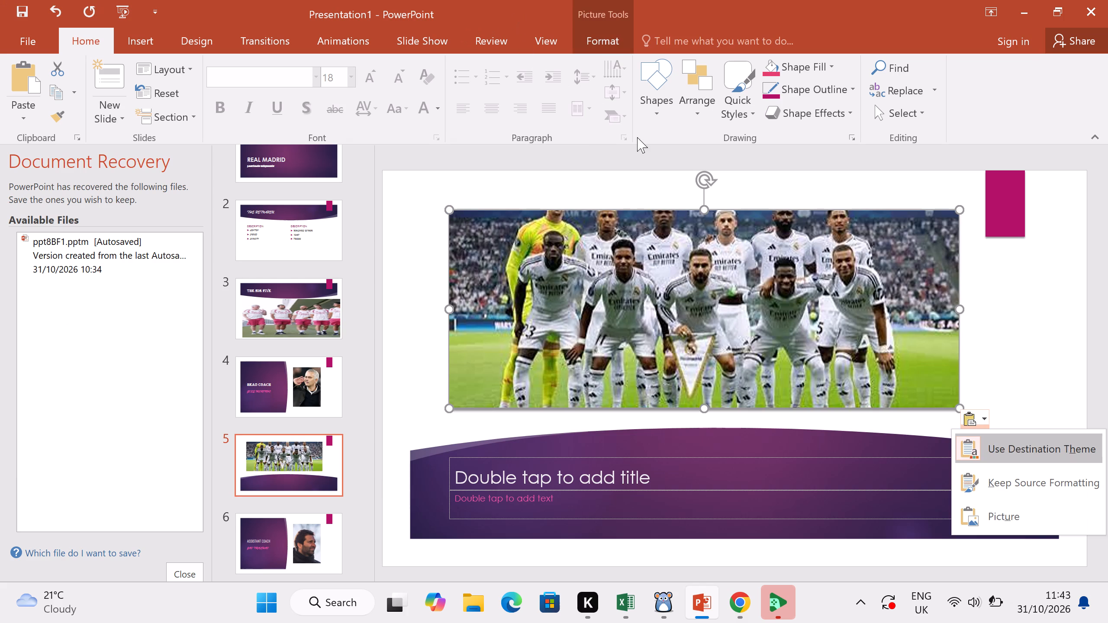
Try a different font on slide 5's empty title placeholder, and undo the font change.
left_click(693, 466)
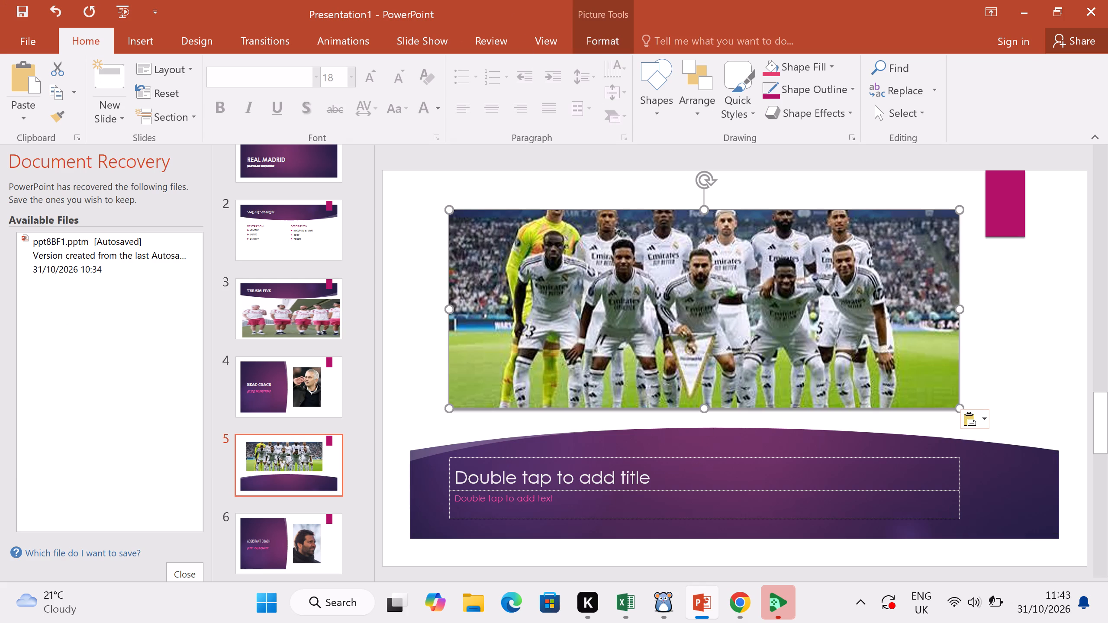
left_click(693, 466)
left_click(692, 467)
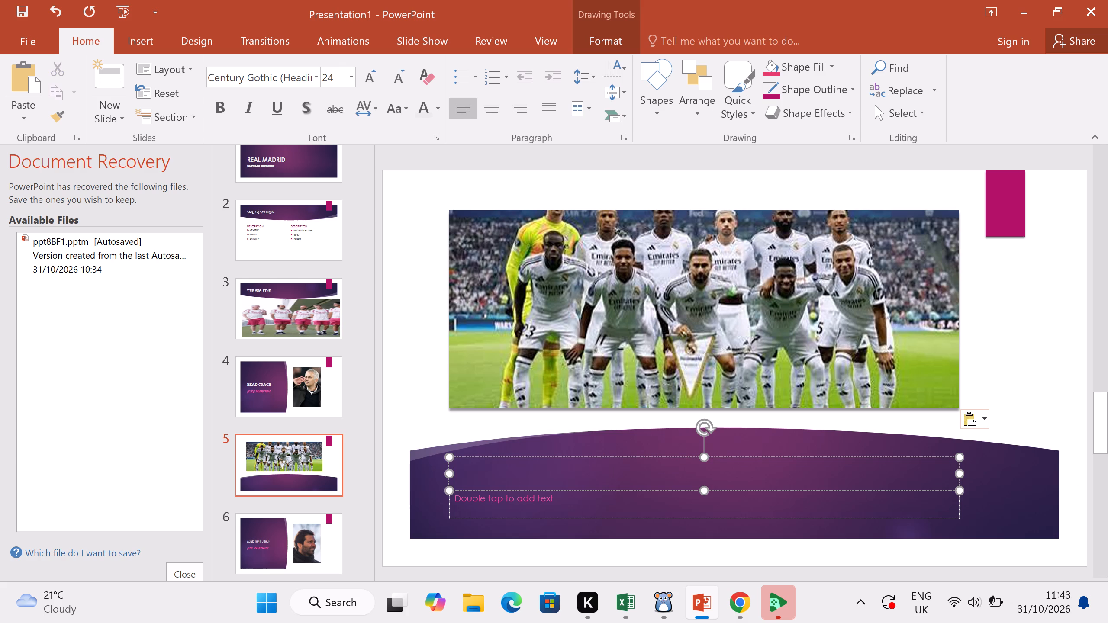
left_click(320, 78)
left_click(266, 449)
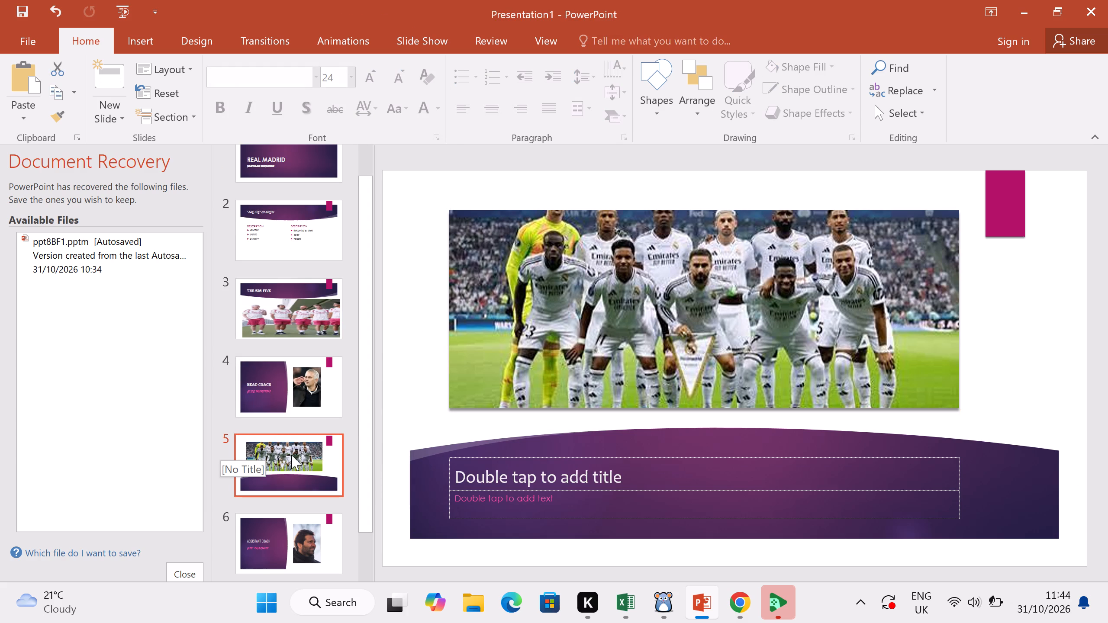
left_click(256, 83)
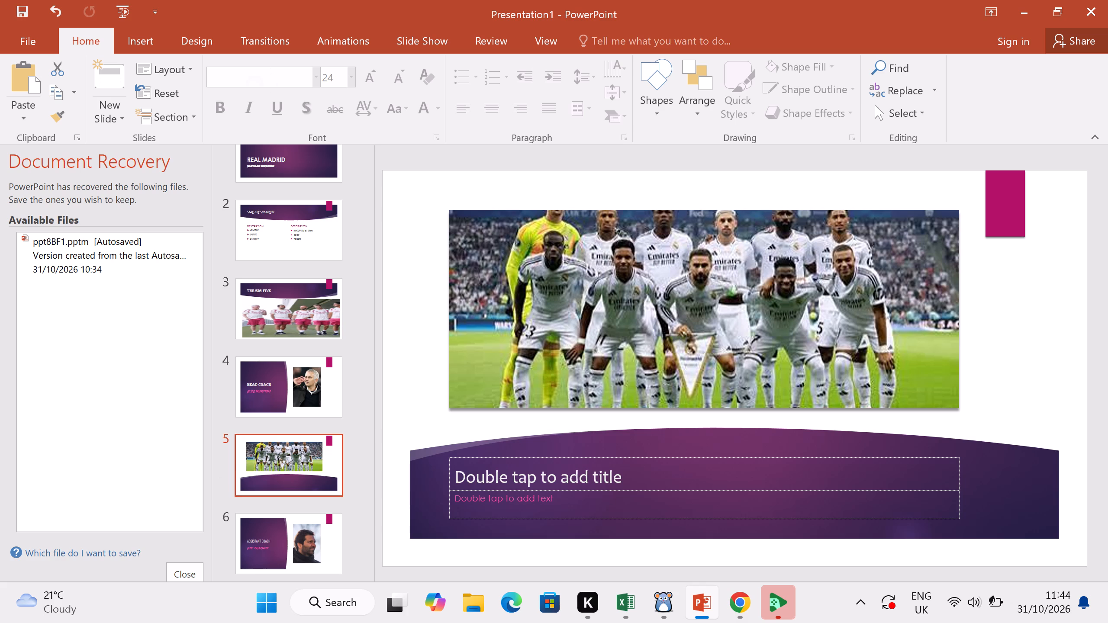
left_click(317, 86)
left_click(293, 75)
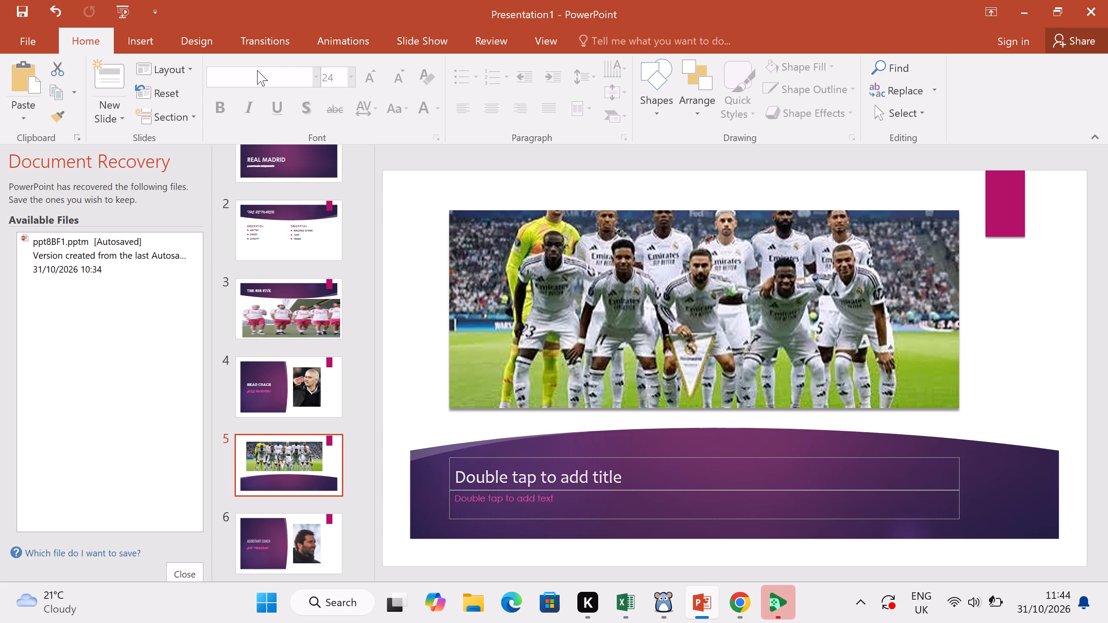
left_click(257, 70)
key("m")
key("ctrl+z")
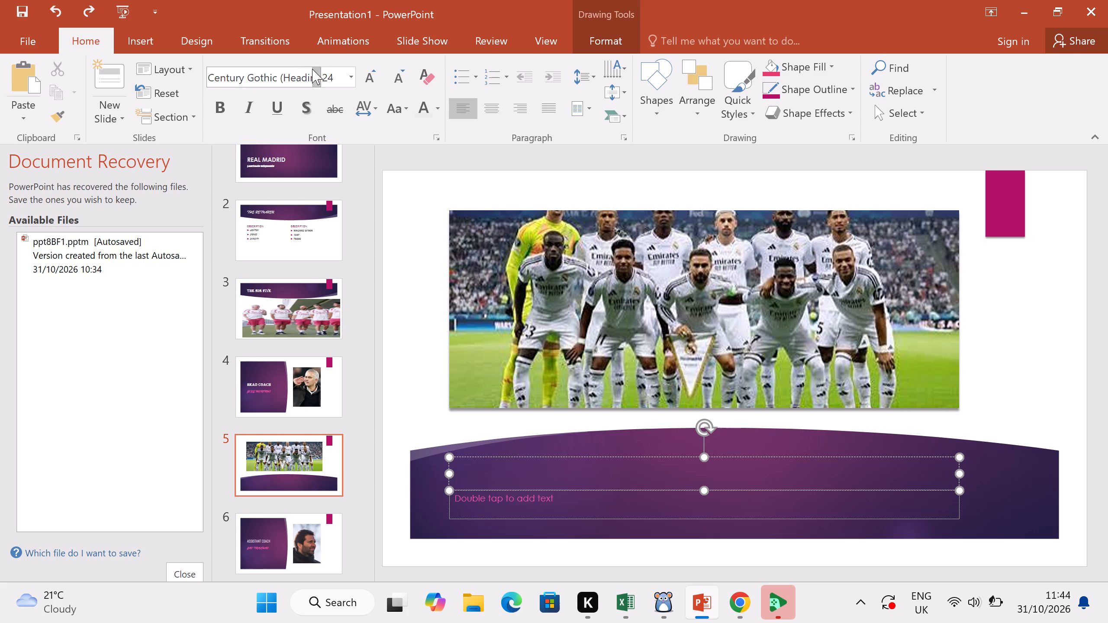
Set slide 5's title font to Bernard MT Condensed and enter the title HALA MADRID STARTING XI.
left_click(315, 74)
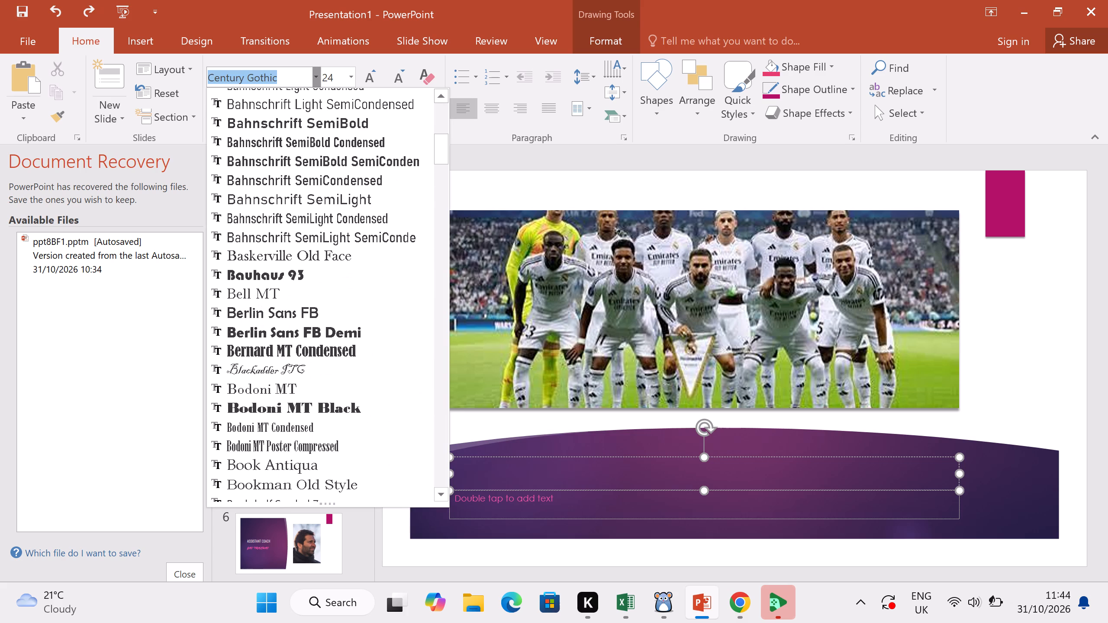
left_click(277, 347)
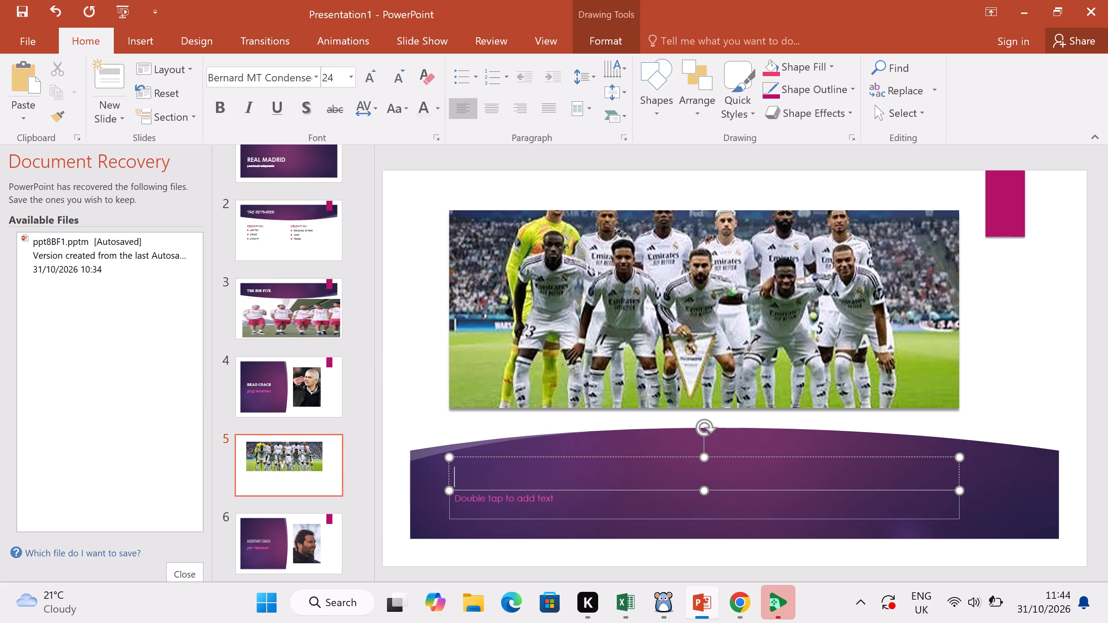
type("HALA")
key("space")
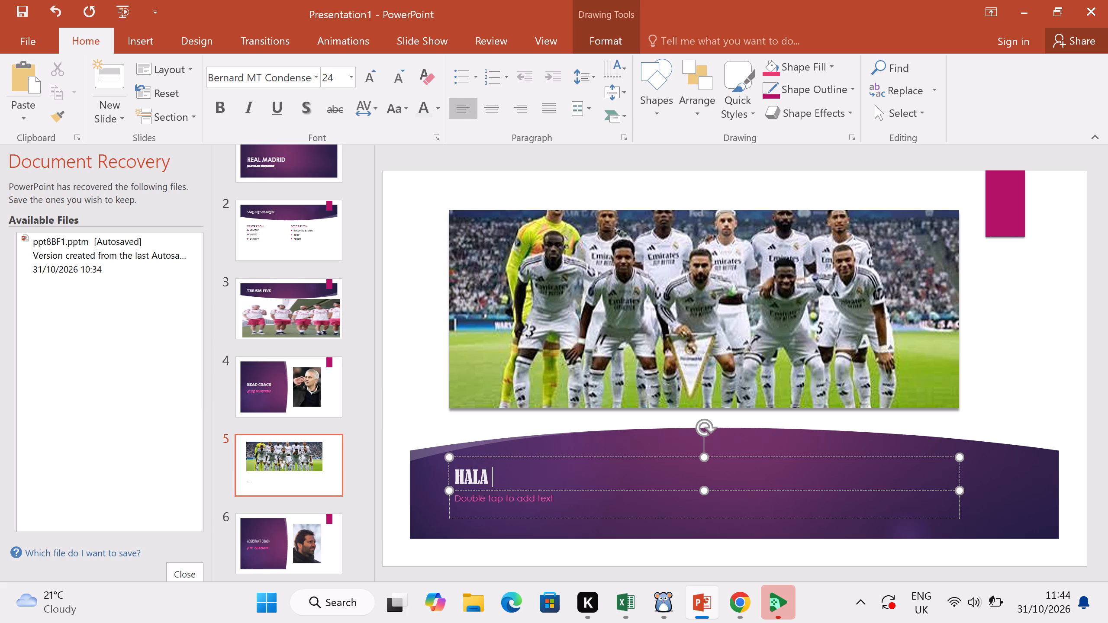
type("MADRID")
key("space")
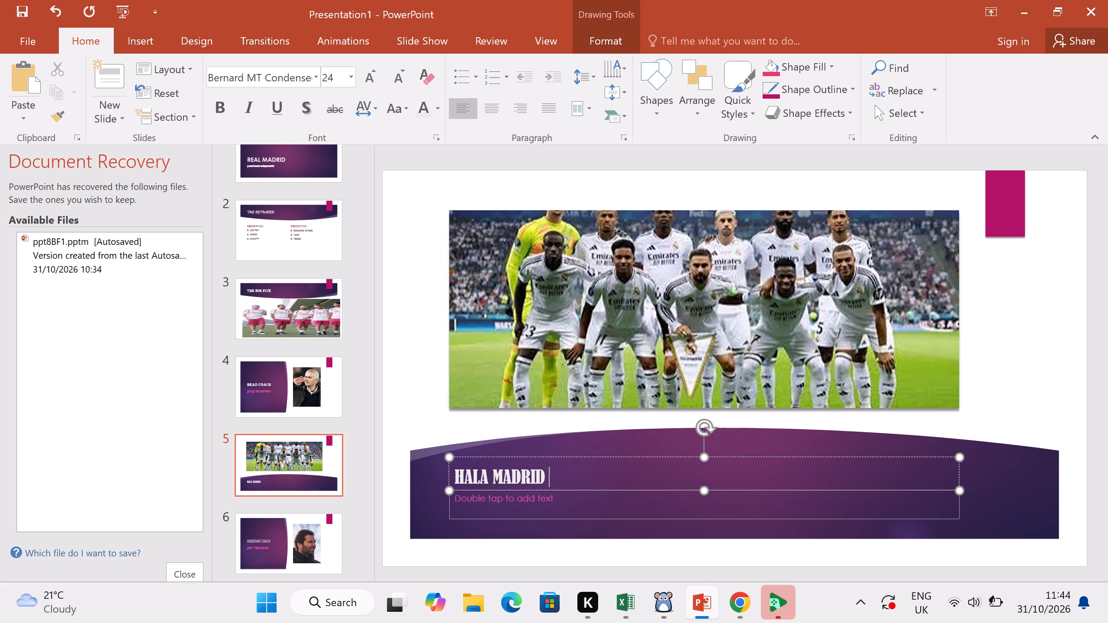
type("STA")
type("RTING")
key("space")
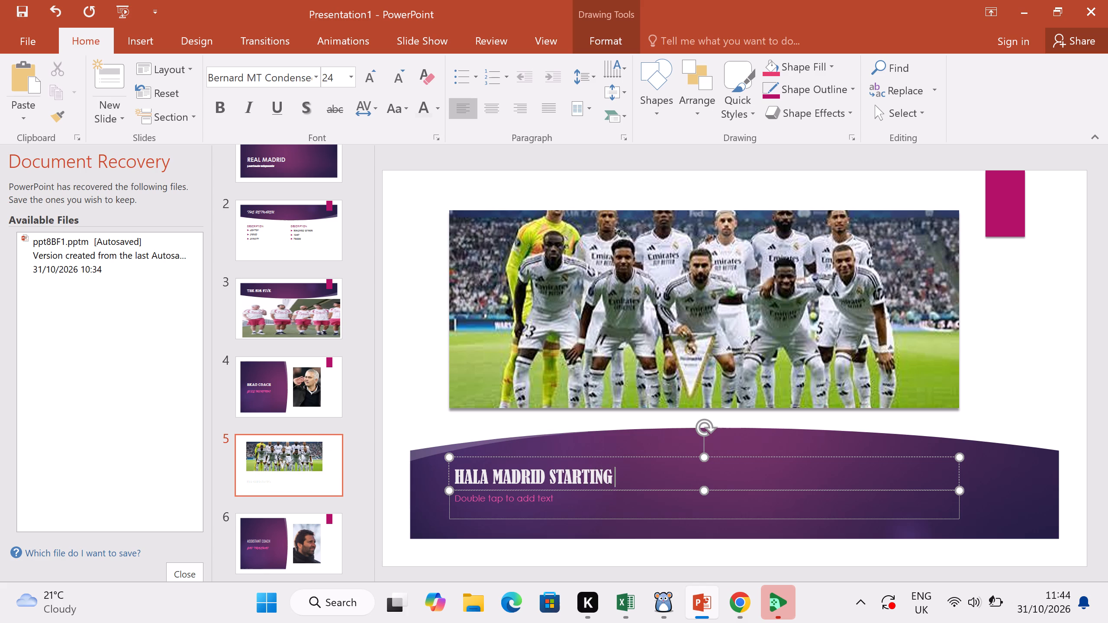
type("IX")
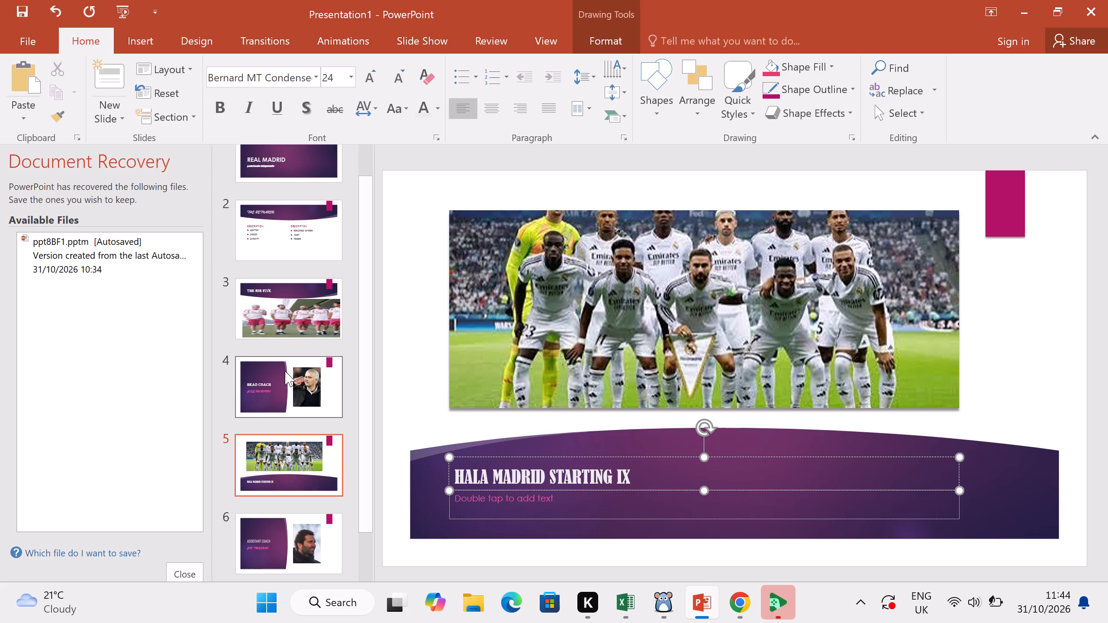
key("BackSpace")
key("BackSpace")
type("XI")
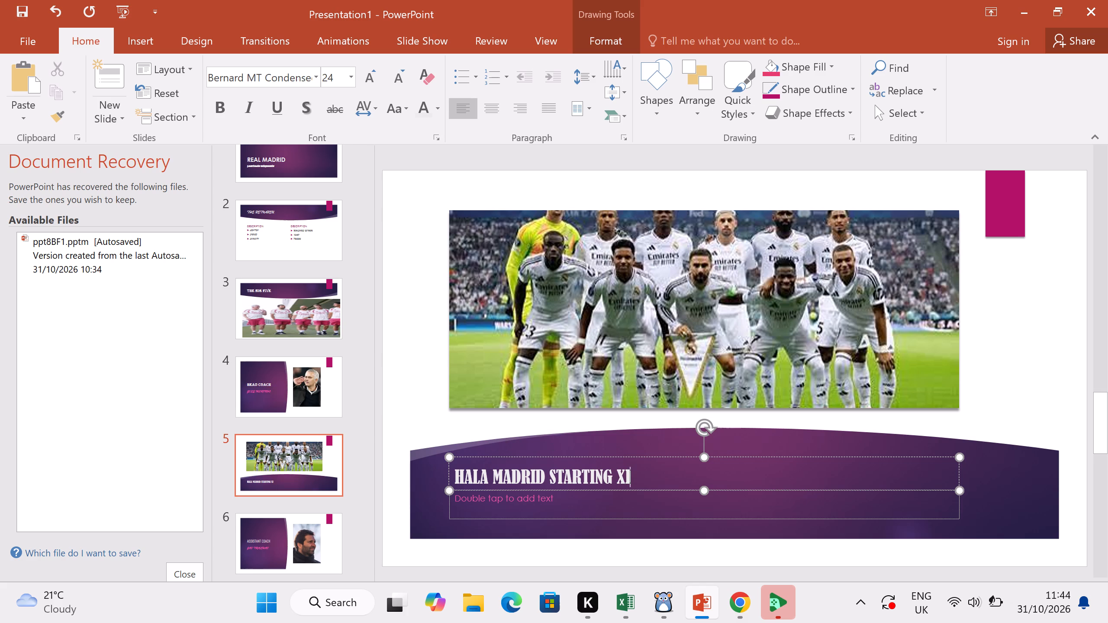
Move the HALA MADRID STARTING XI slide to the end of the presentation, after the OTHER STAFF slide.
scroll(579, 391, "up", 2)
scroll(579, 391, "down", 4)
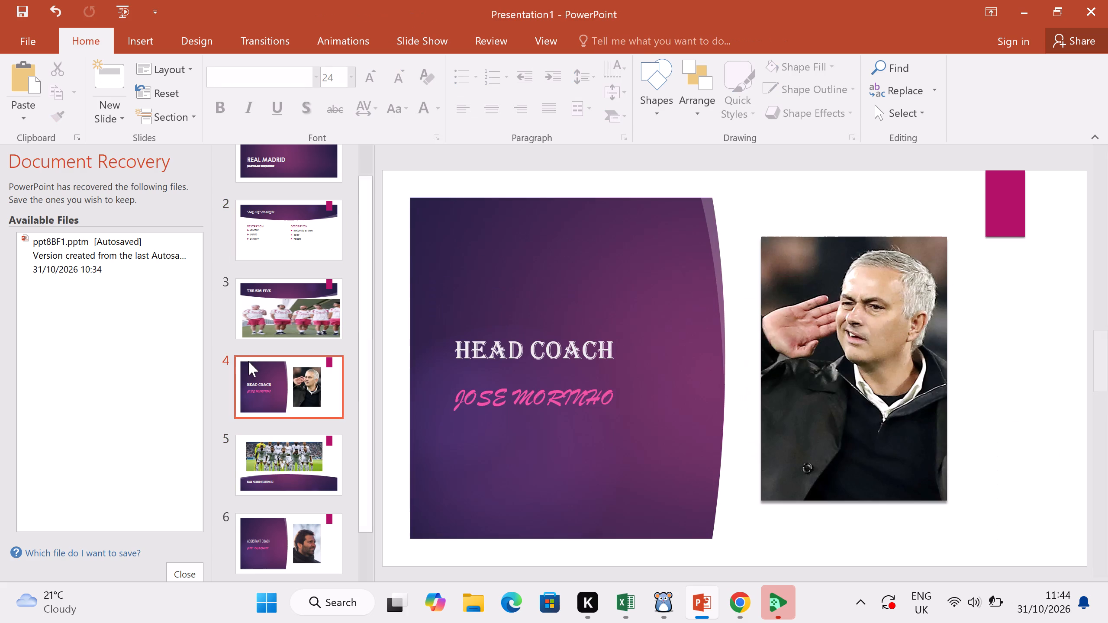
left_click(293, 430)
left_click(296, 445)
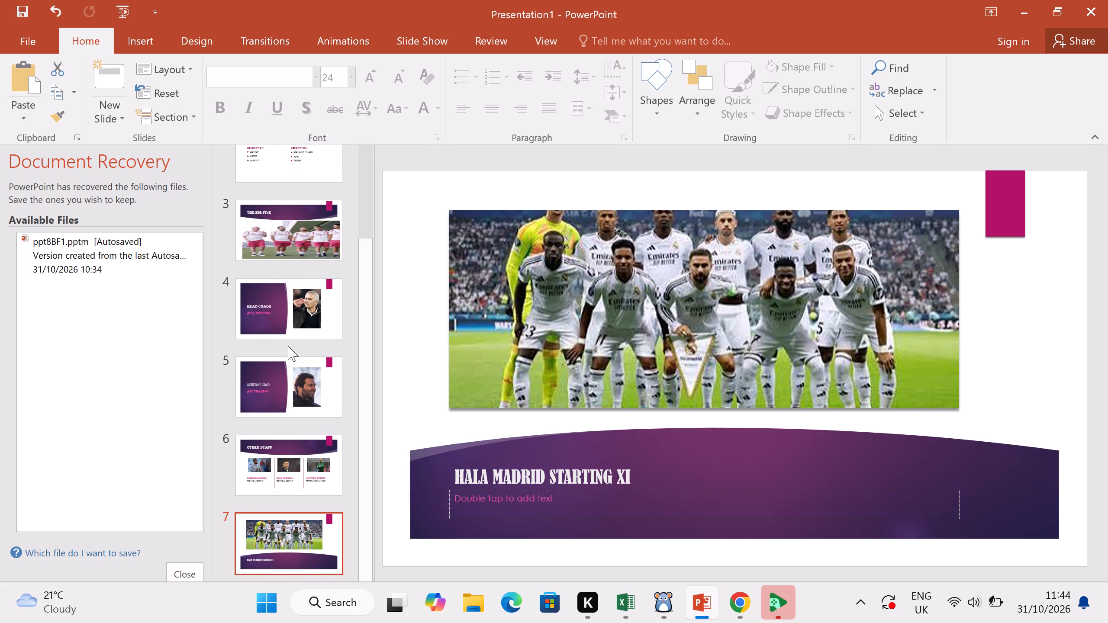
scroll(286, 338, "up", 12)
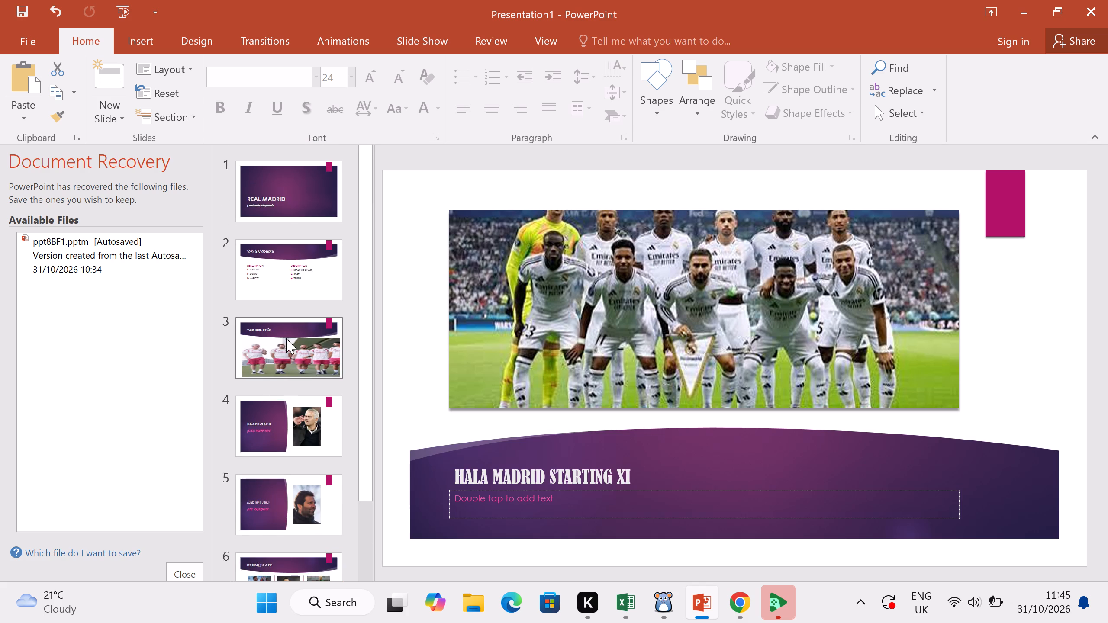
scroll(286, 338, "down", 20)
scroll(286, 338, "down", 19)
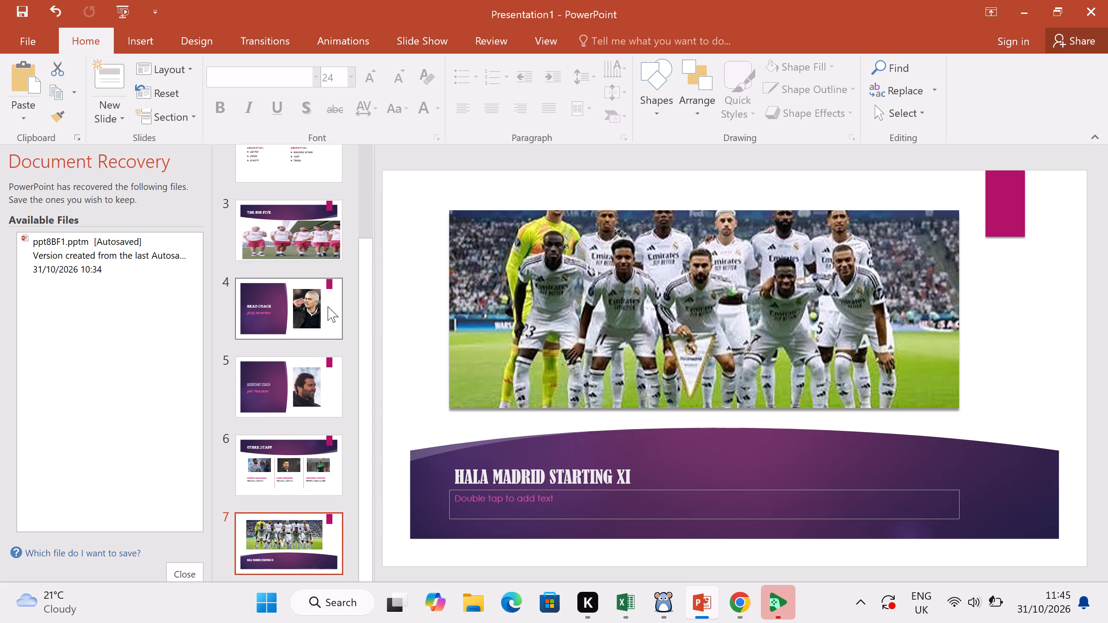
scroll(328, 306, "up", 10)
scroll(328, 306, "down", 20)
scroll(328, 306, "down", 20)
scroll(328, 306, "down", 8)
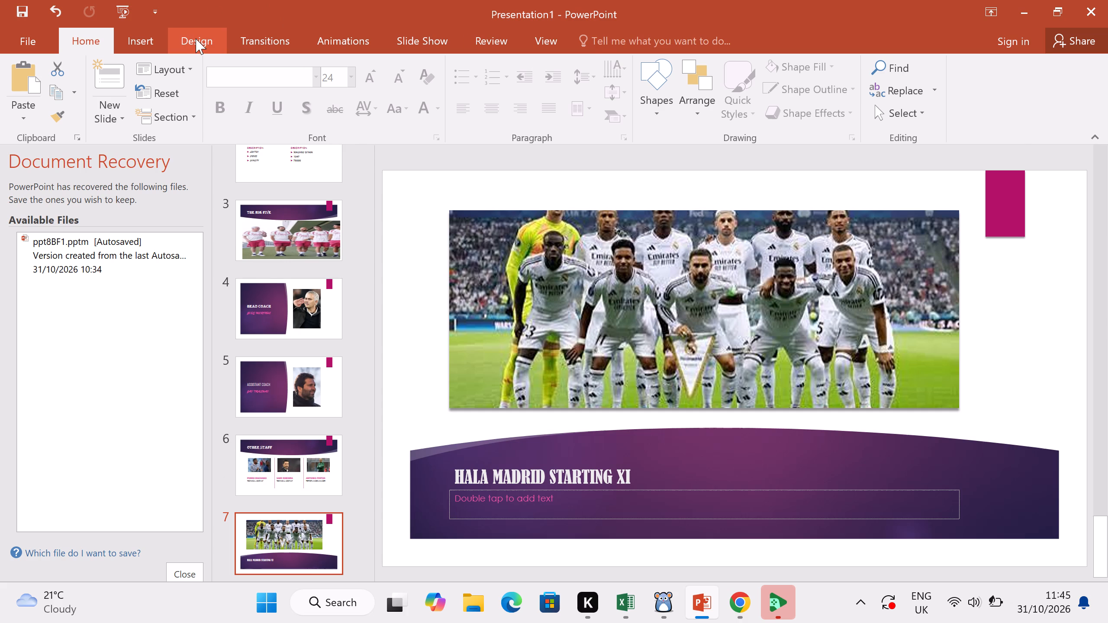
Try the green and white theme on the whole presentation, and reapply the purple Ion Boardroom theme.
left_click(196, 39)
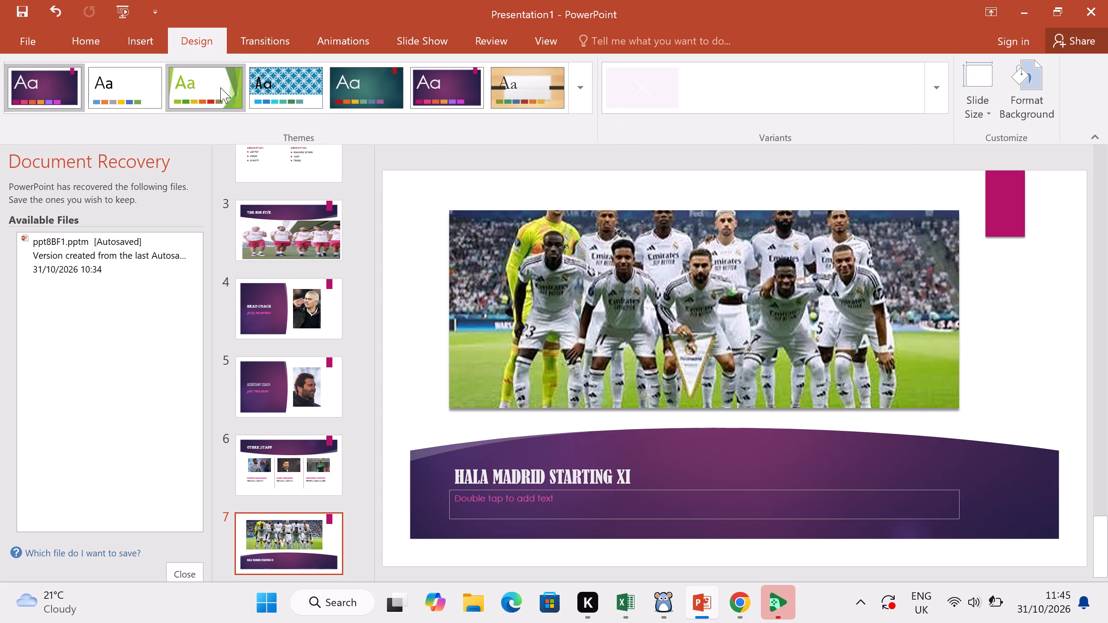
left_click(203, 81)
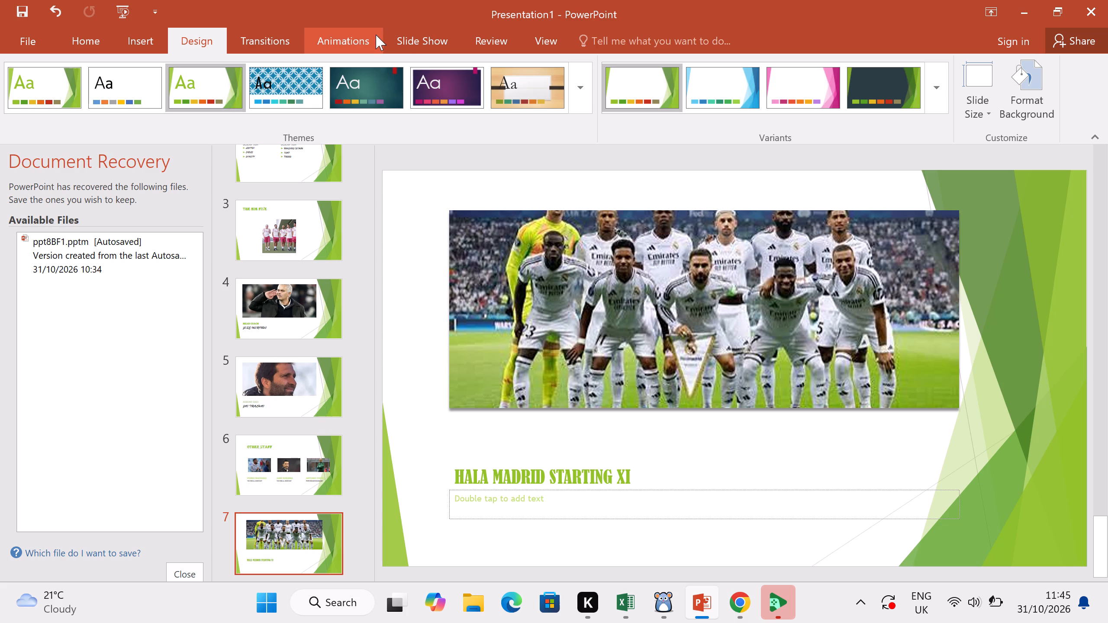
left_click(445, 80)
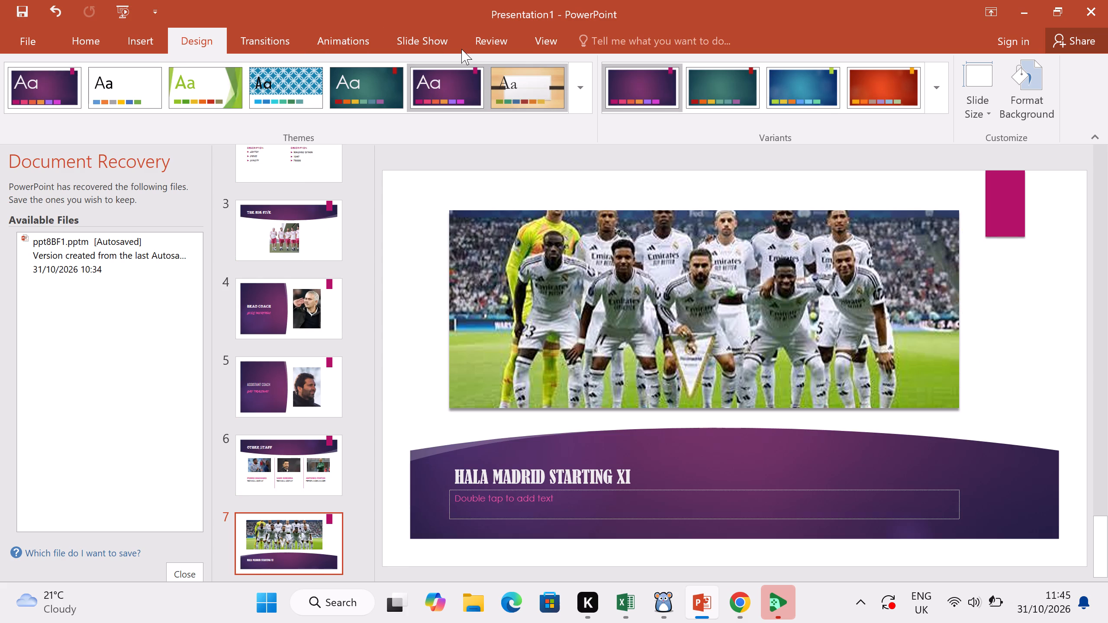
Apply the Random Bars transition to slide 1, REAL MADRID, and open its transition sound choices.
left_click(271, 35)
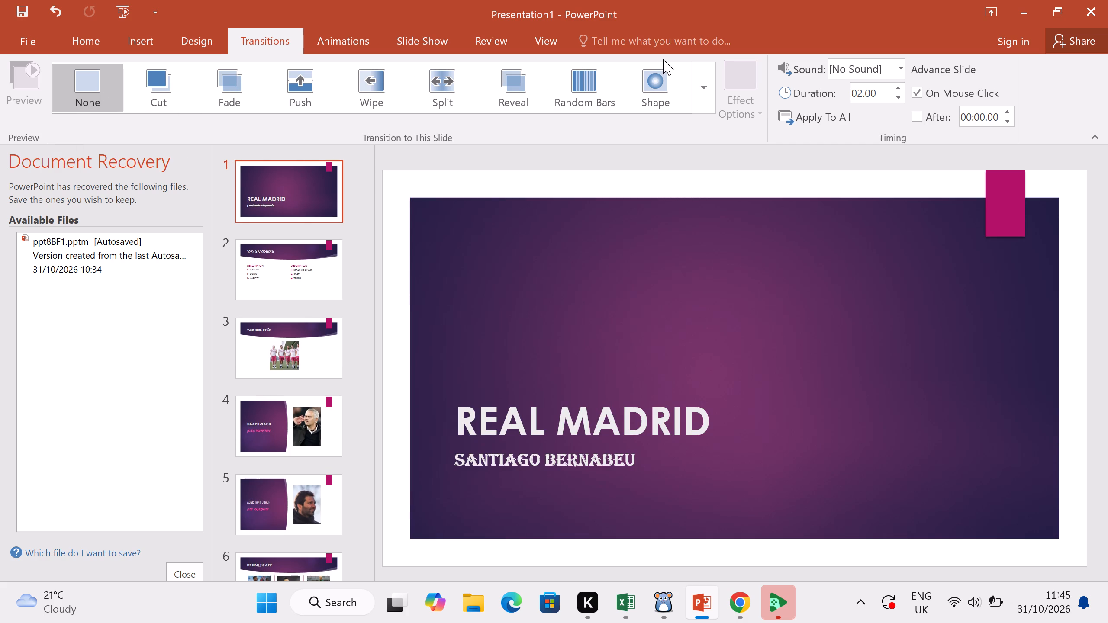
left_click(609, 90)
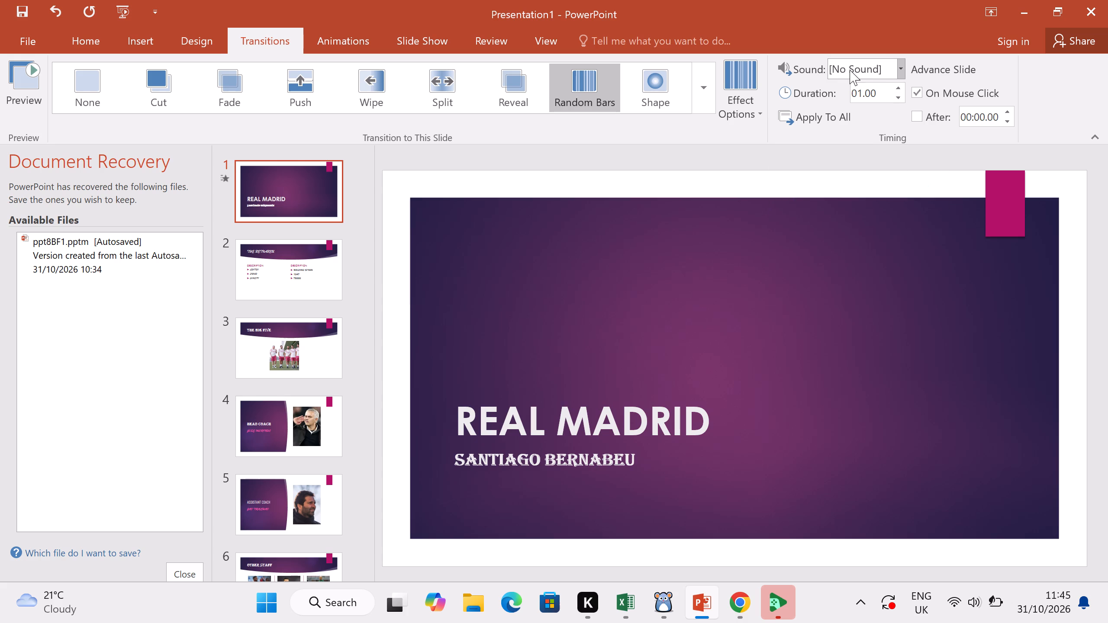
left_click(899, 63)
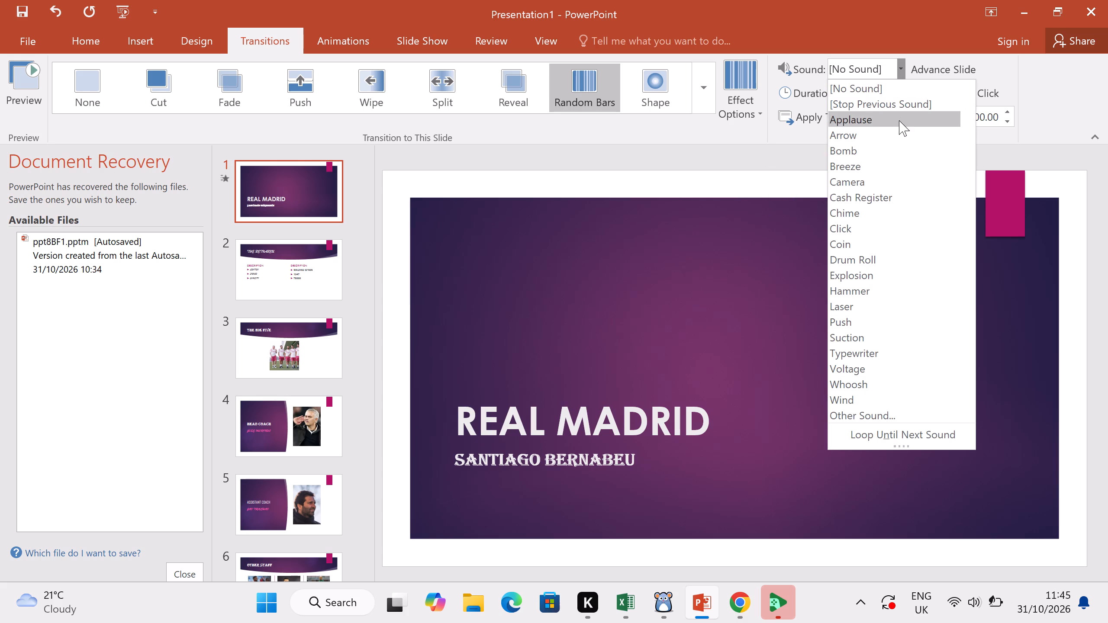
Set the transition sound of slide 1, REAL MADRID, to Breeze.
left_click(891, 164)
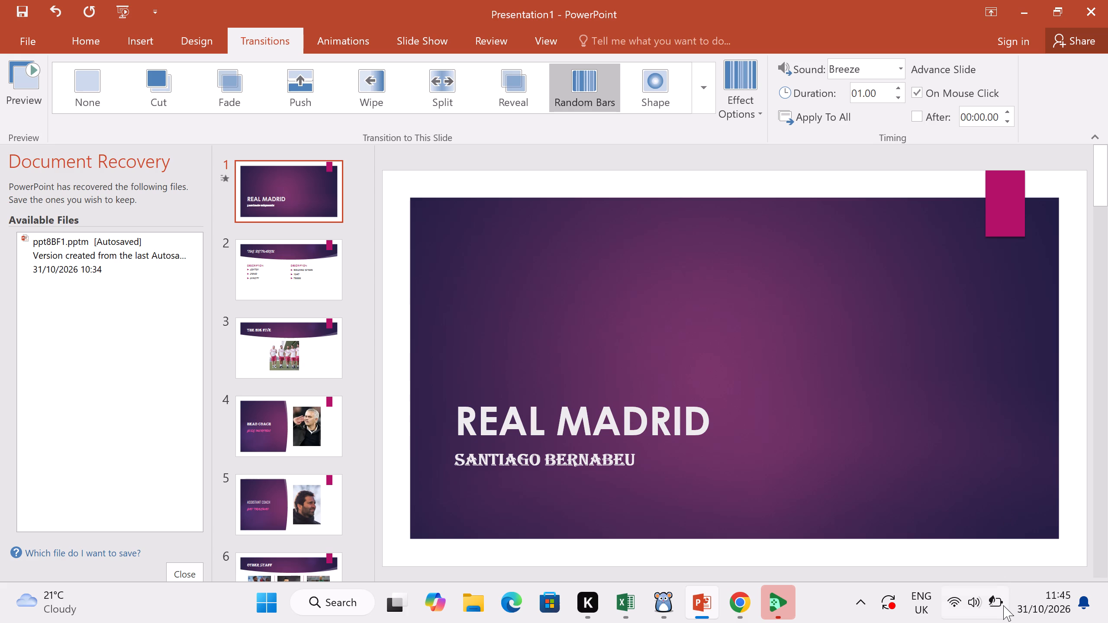
Raise the computer's sound volume to nearly the maximum in the system quick settings, and return to the presentation.
left_click(979, 605)
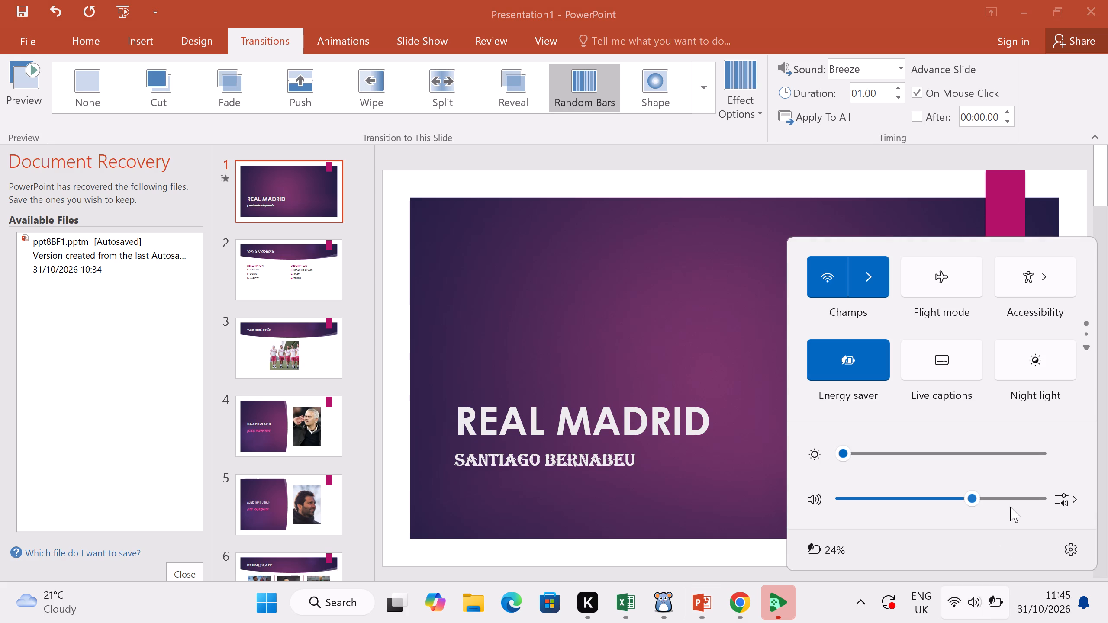
left_click(1016, 498)
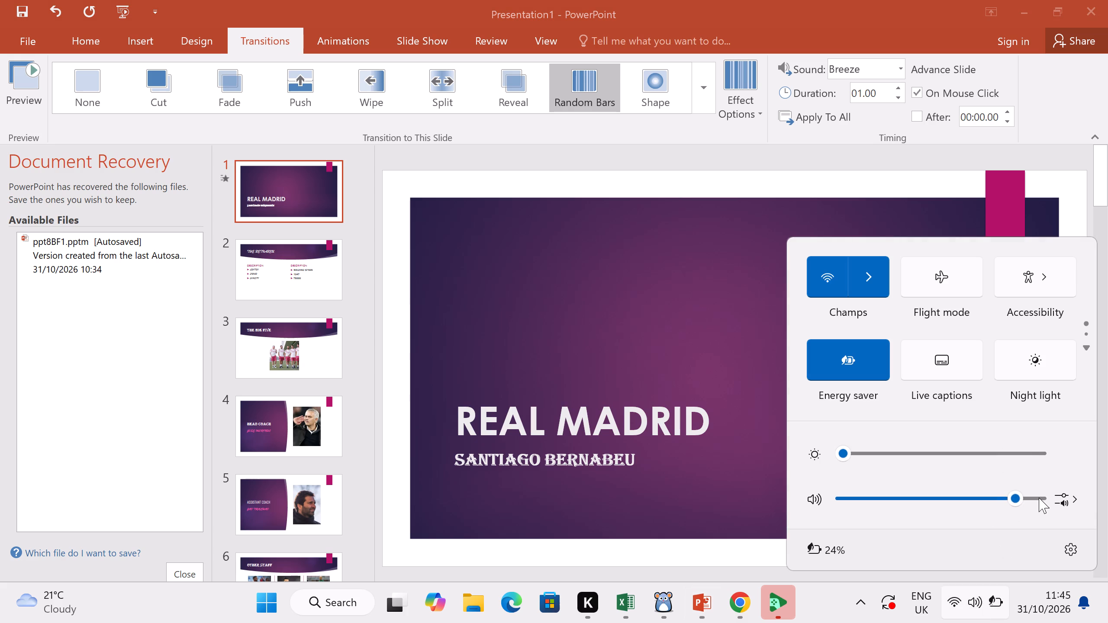
left_click(1039, 498)
left_click(986, 612)
left_click(986, 612)
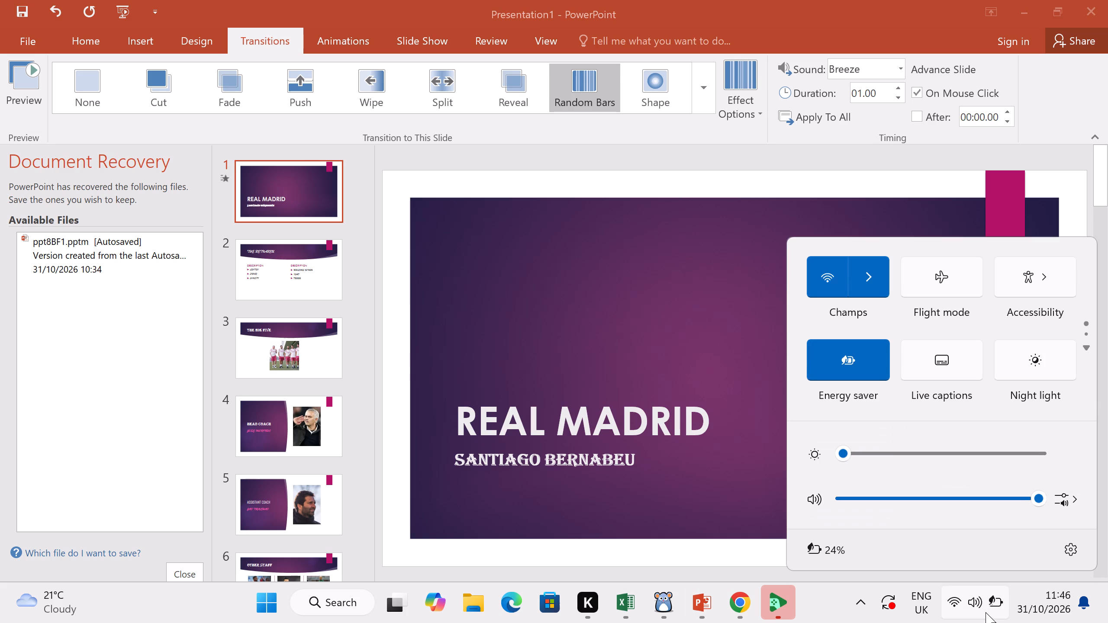
left_click(986, 612)
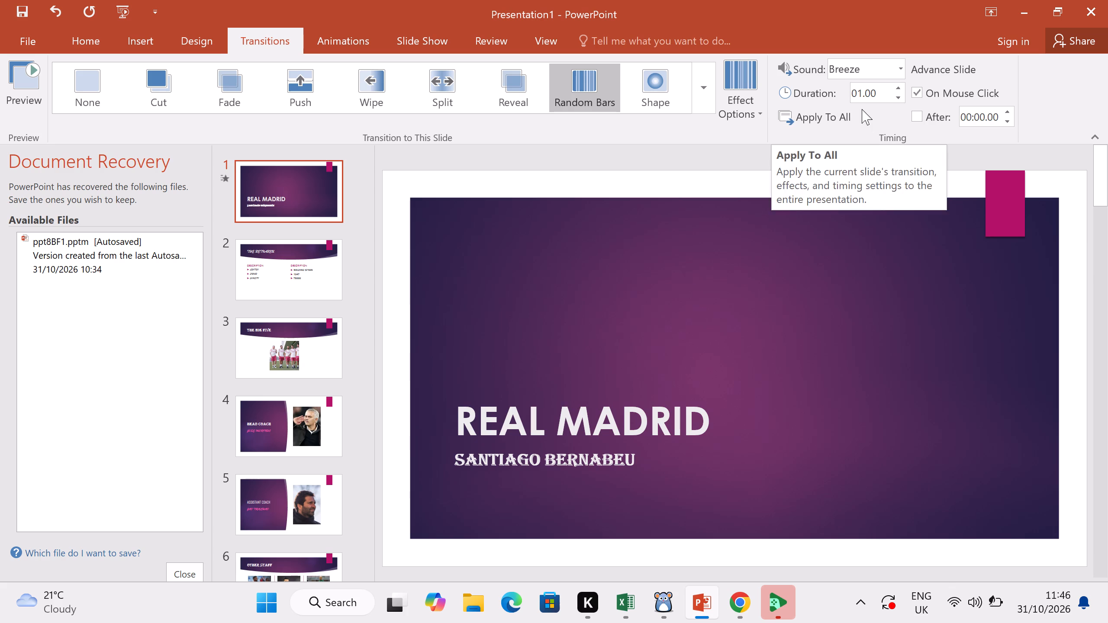
Select slide 2, THE BETNABEU, for its transition settings.
left_click(298, 282)
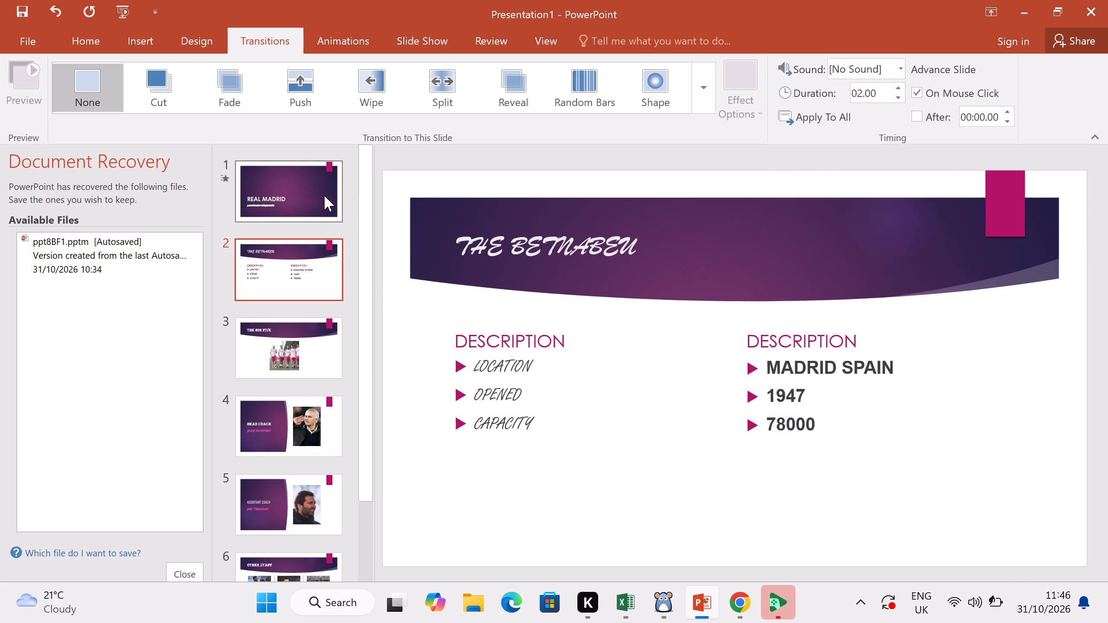
Apply the Reveal transition with the Camera sound to slide 2, THE BETNABEU.
left_click(324, 196)
left_click(289, 281)
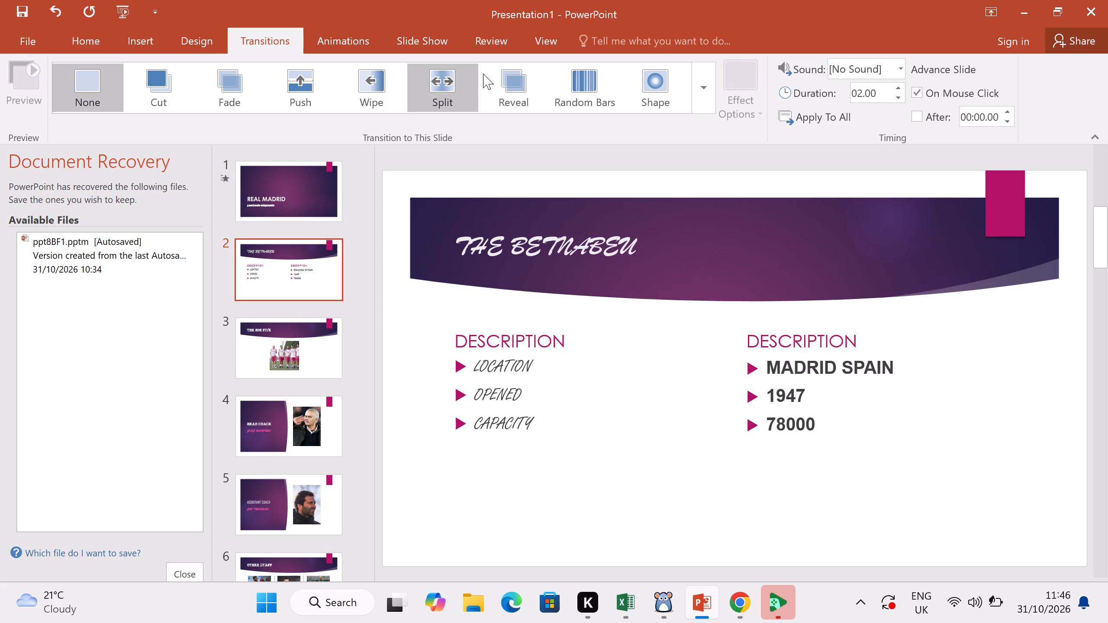
left_click(521, 81)
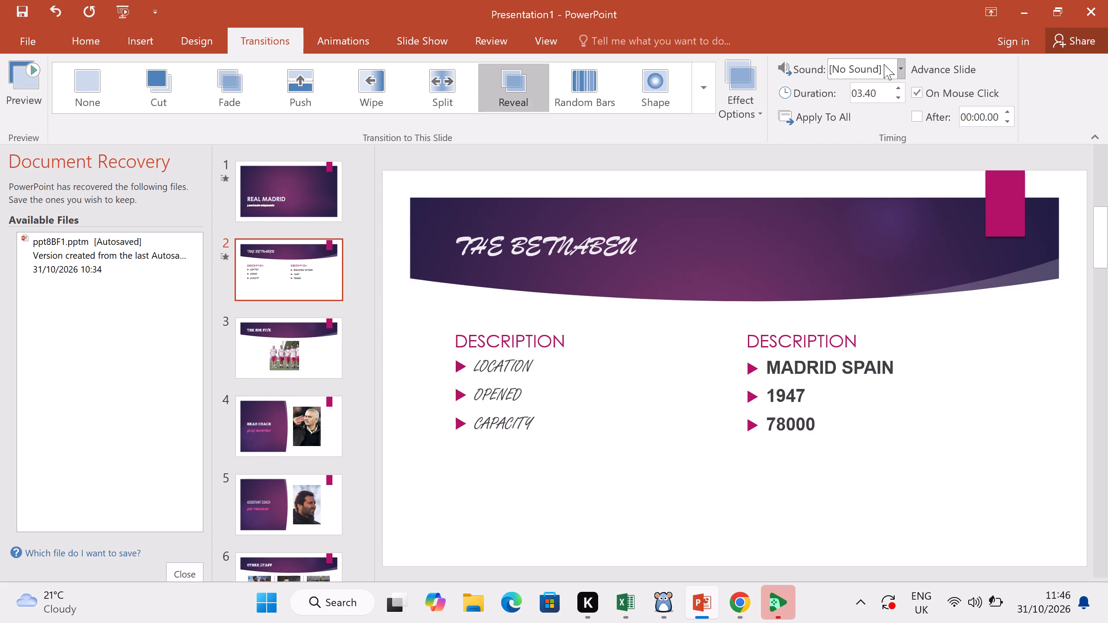
left_click(900, 67)
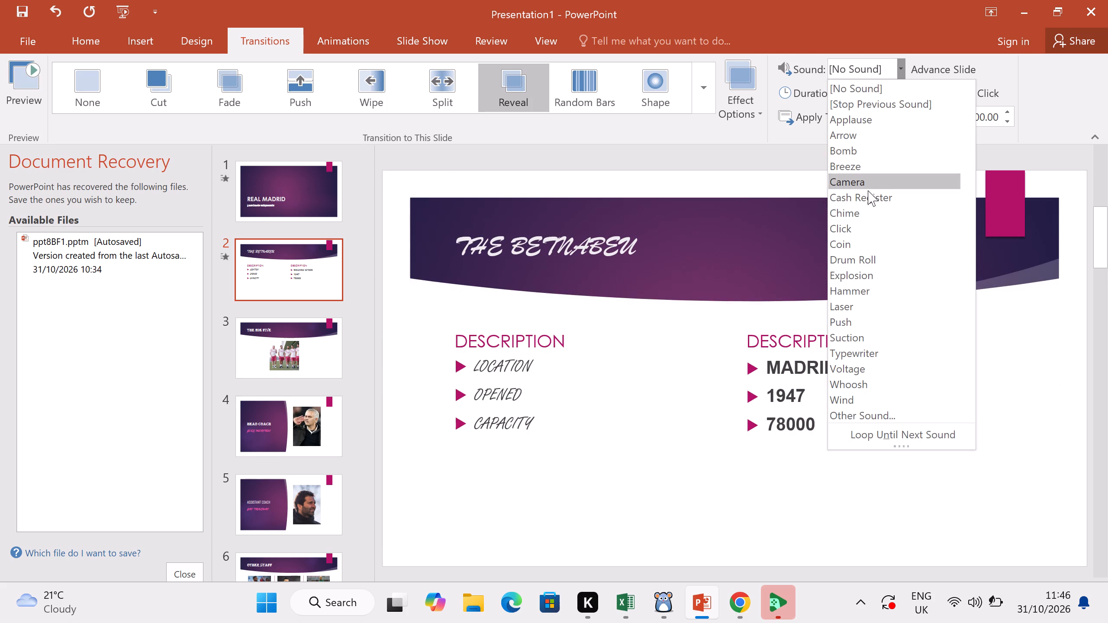
left_click(873, 182)
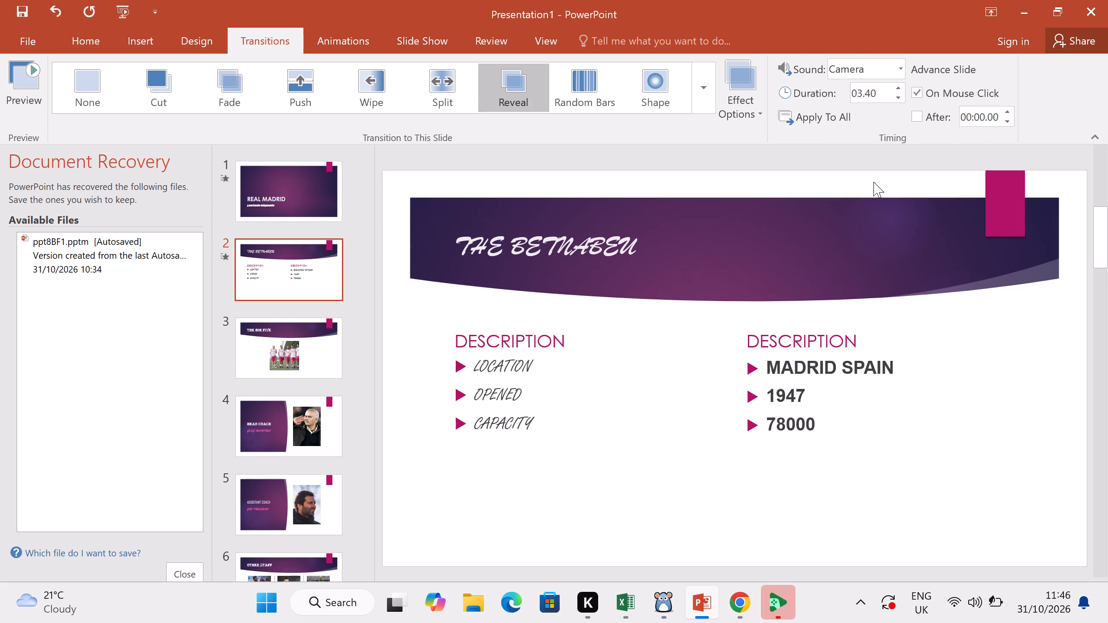
Give slide 3, THE BIG FIVE, the Typewriter transition sound, try the Shape transition, and settle on Comb.
left_click(274, 345)
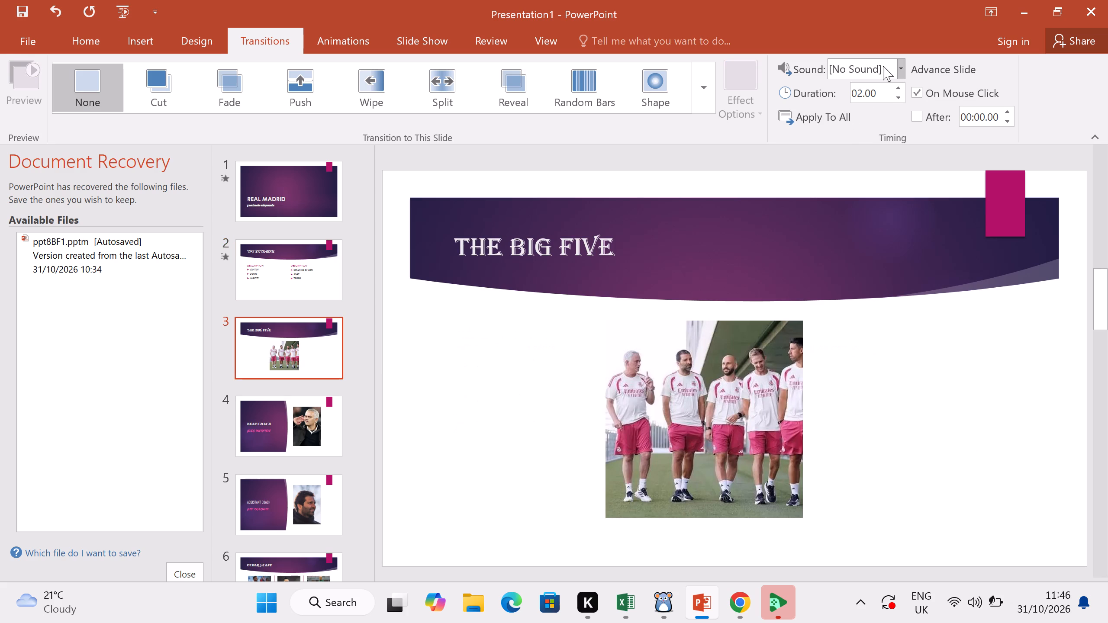
left_click(895, 66)
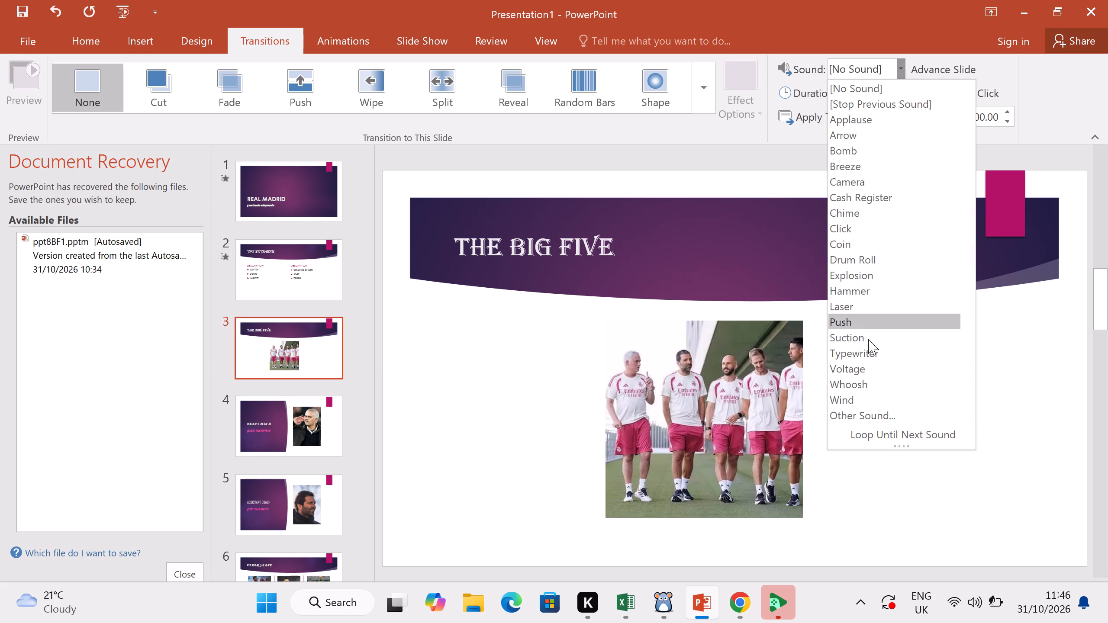
left_click(877, 351)
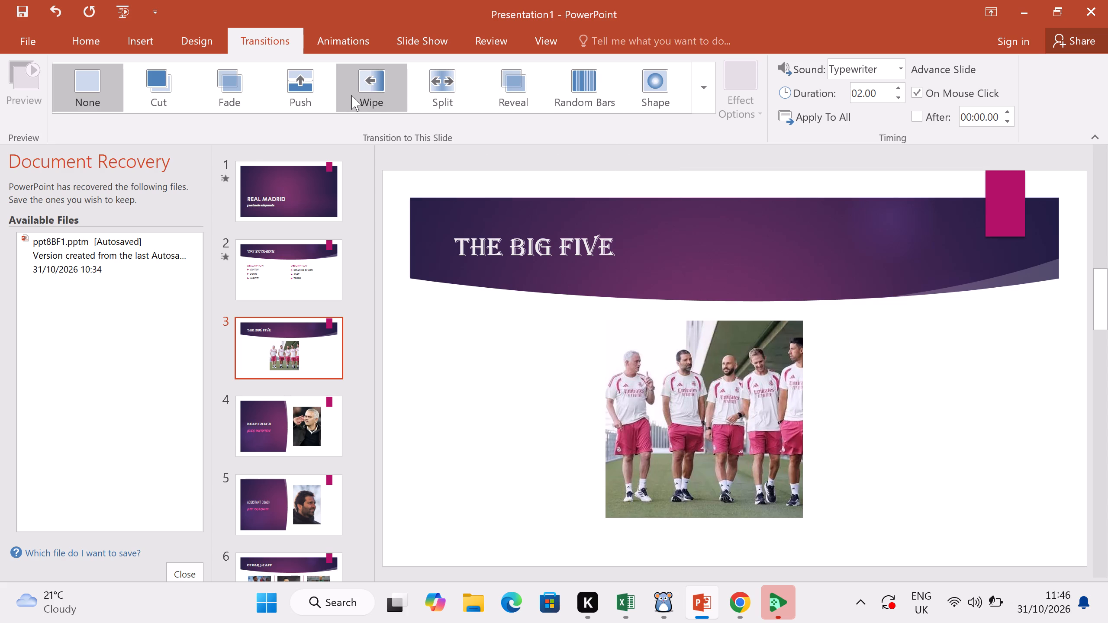
left_click(662, 86)
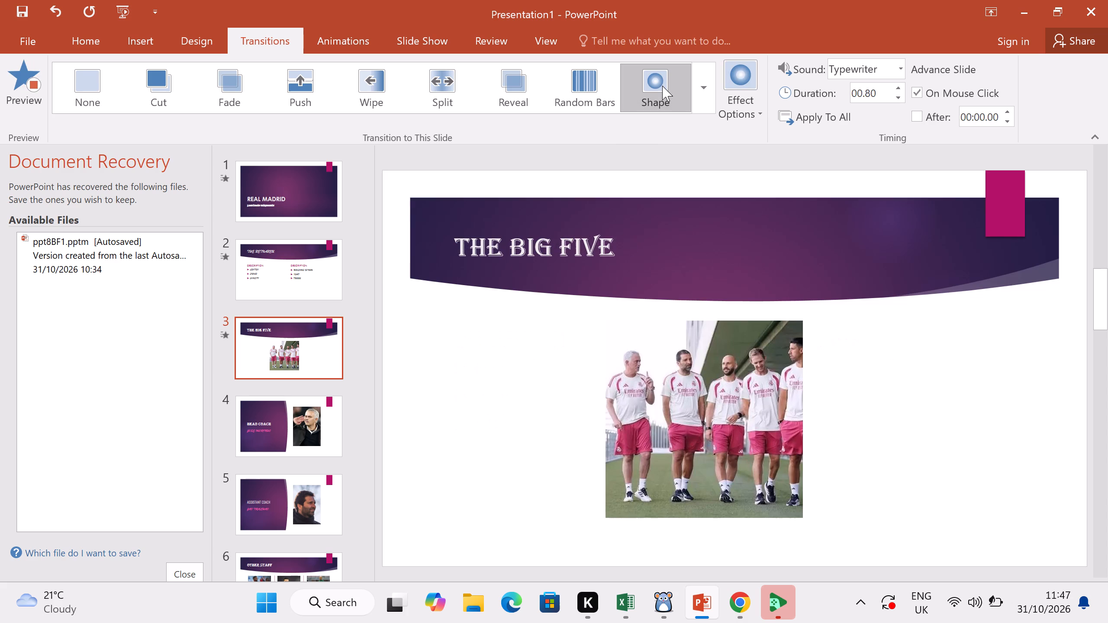
left_click(699, 88)
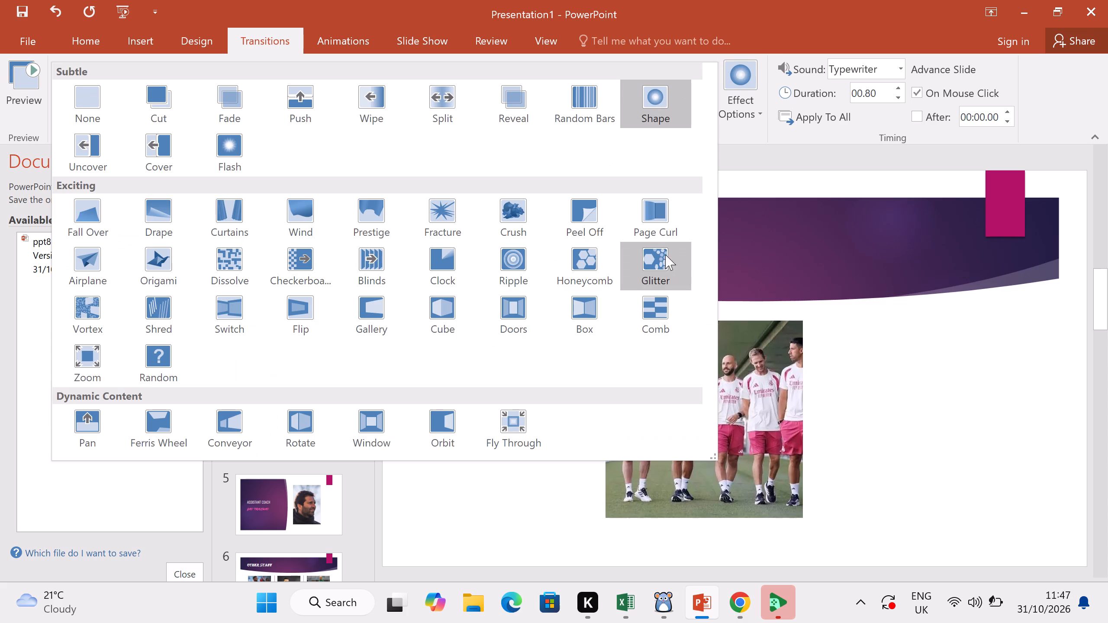
left_click(662, 308)
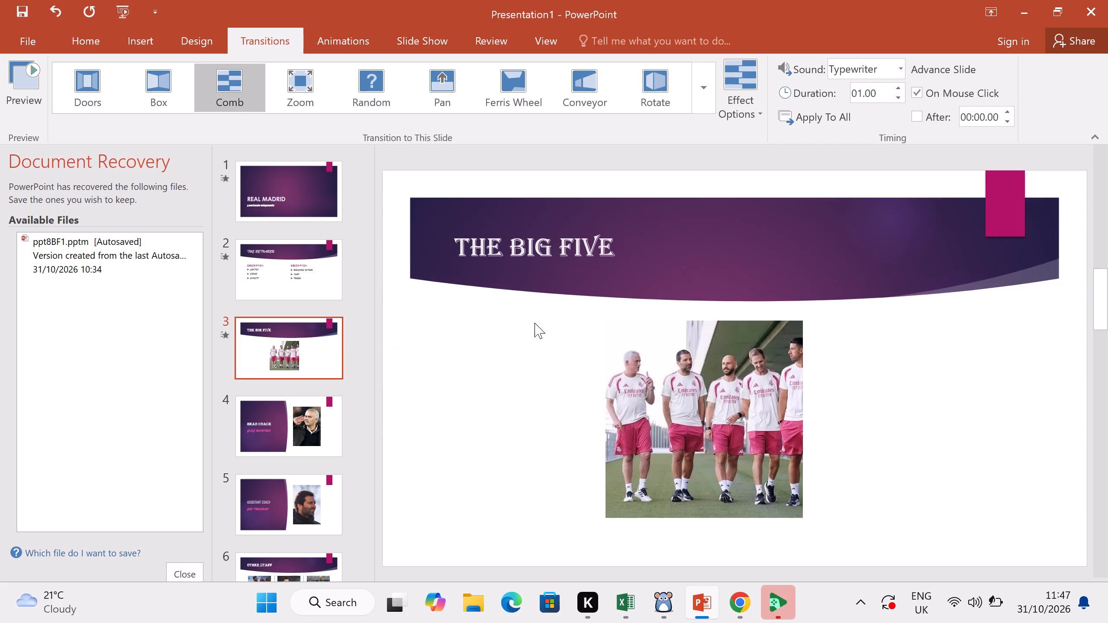
Apply the Curtains transition with the Whoosh sound to slide 4, HEAD COACH.
left_click(293, 443)
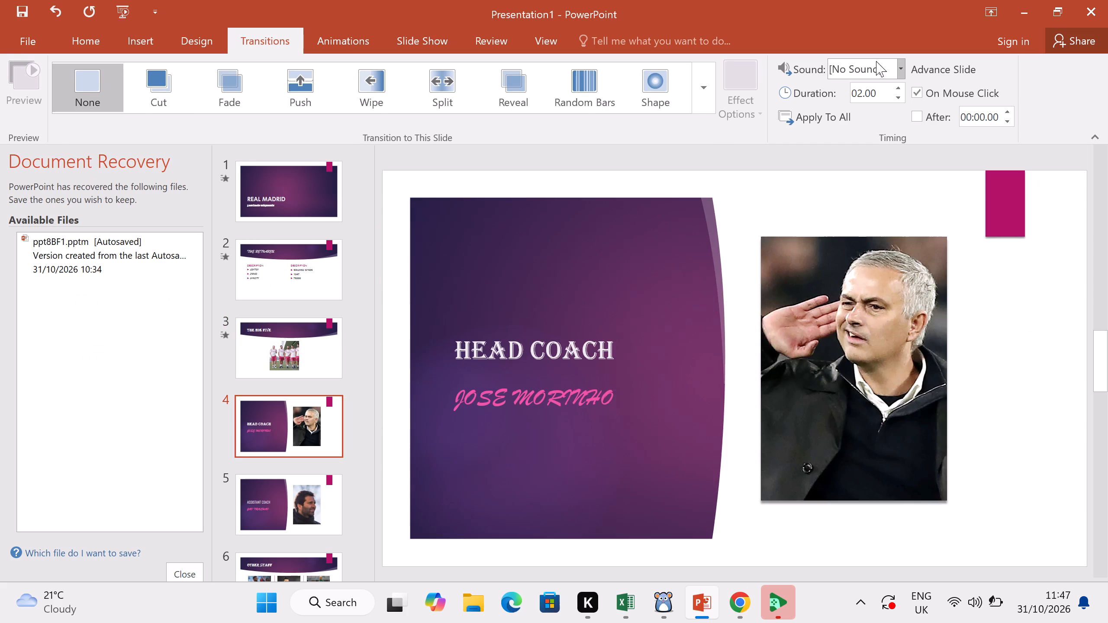
left_click(903, 65)
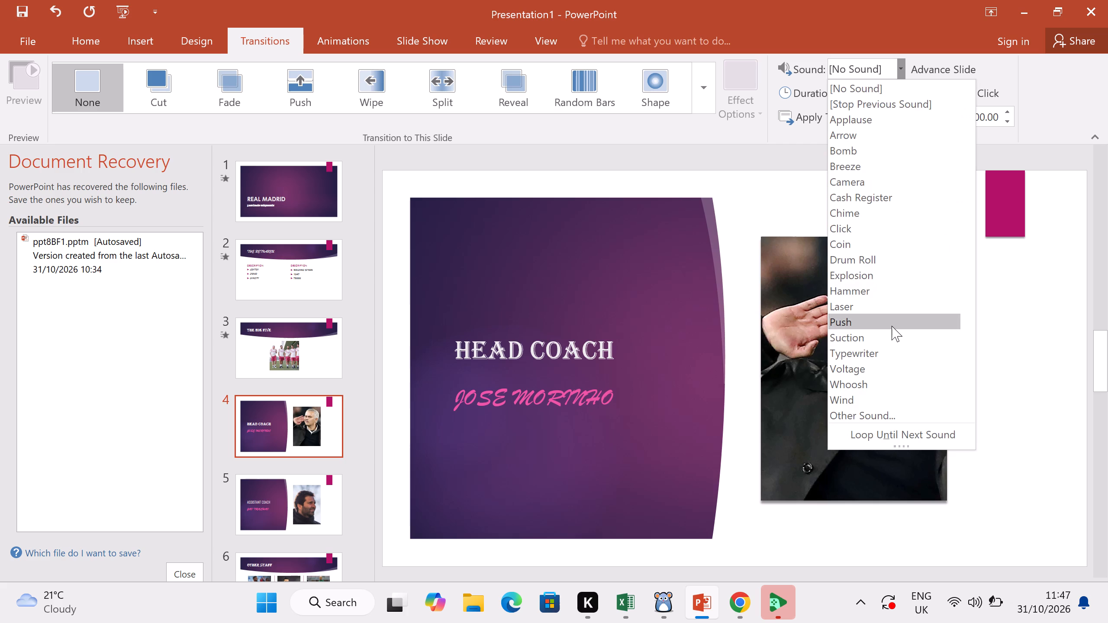
left_click(865, 386)
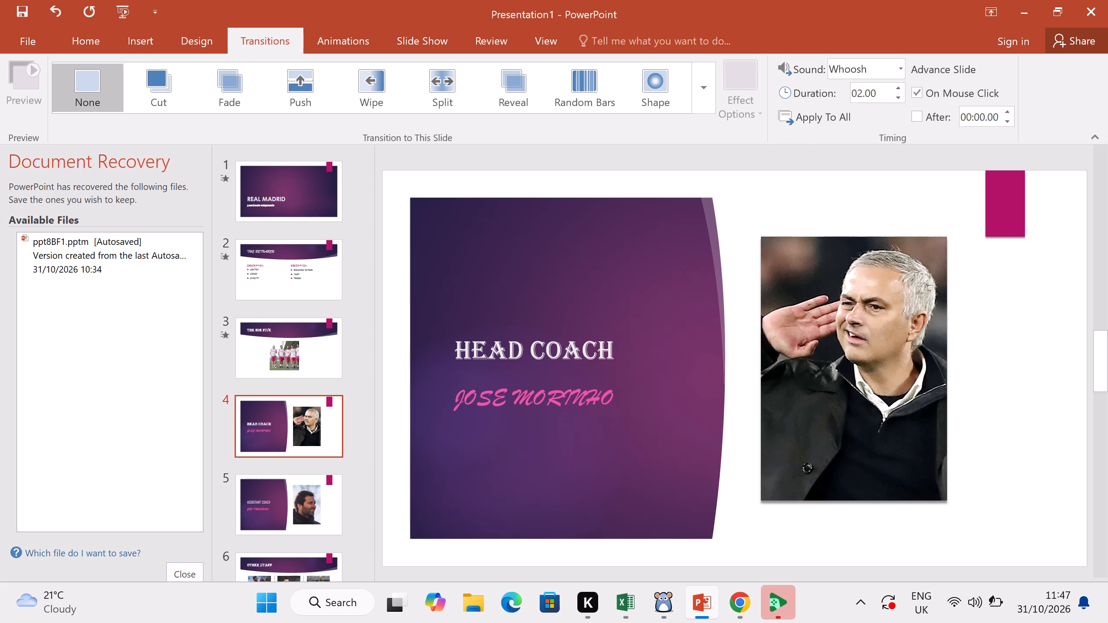
left_click(703, 90)
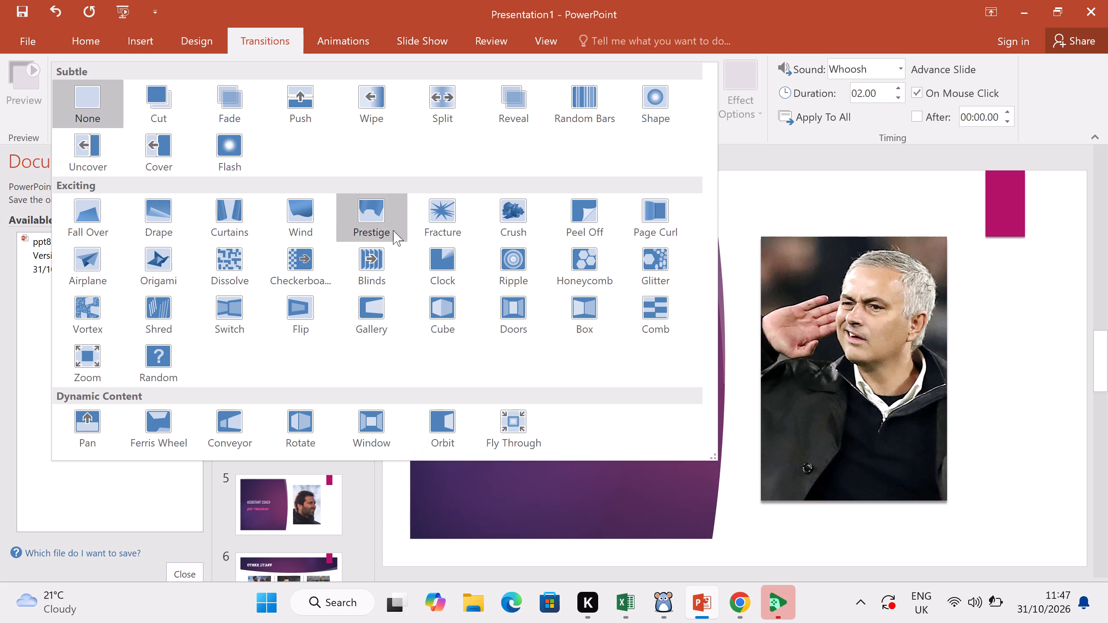
left_click(242, 218)
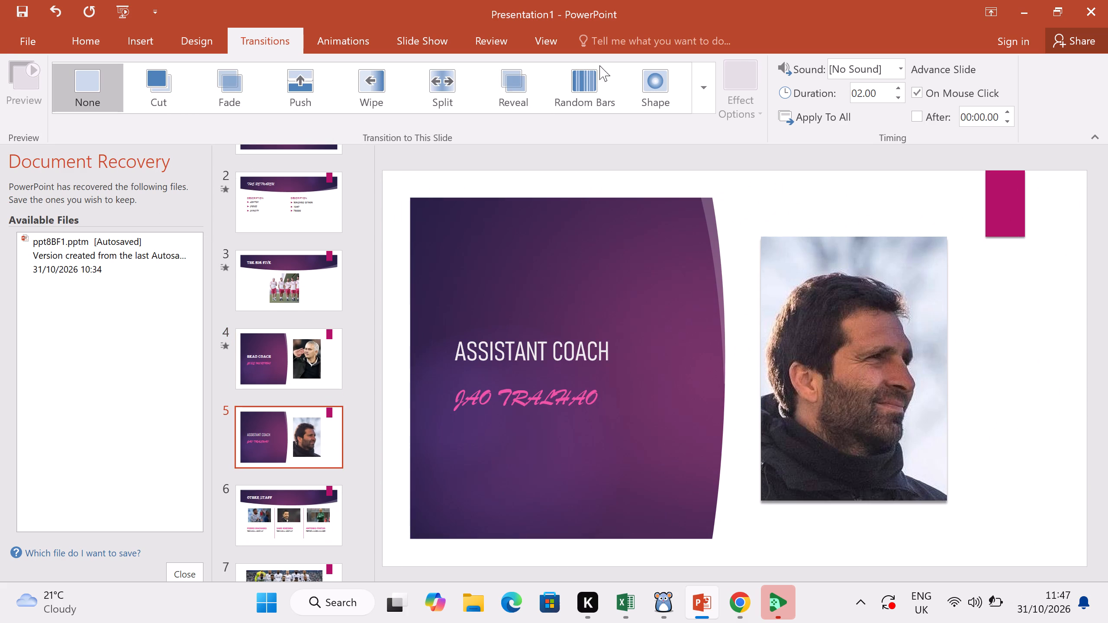
Apply the Reveal transition with the Arrow sound to slide 5, ASSISTANT COACH.
left_click(522, 86)
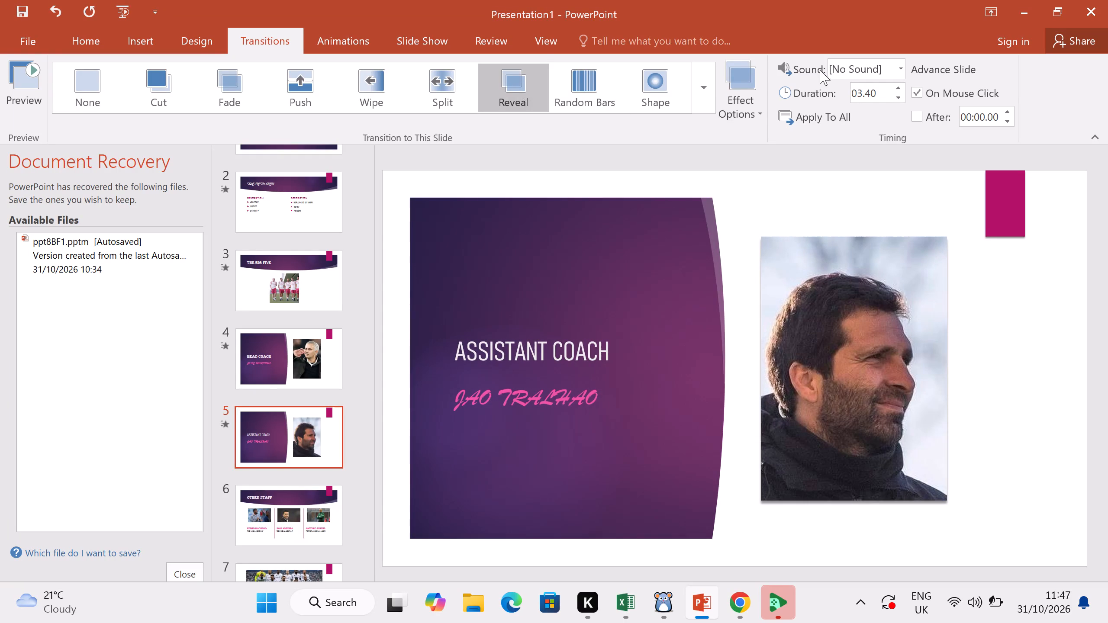
left_click(905, 66)
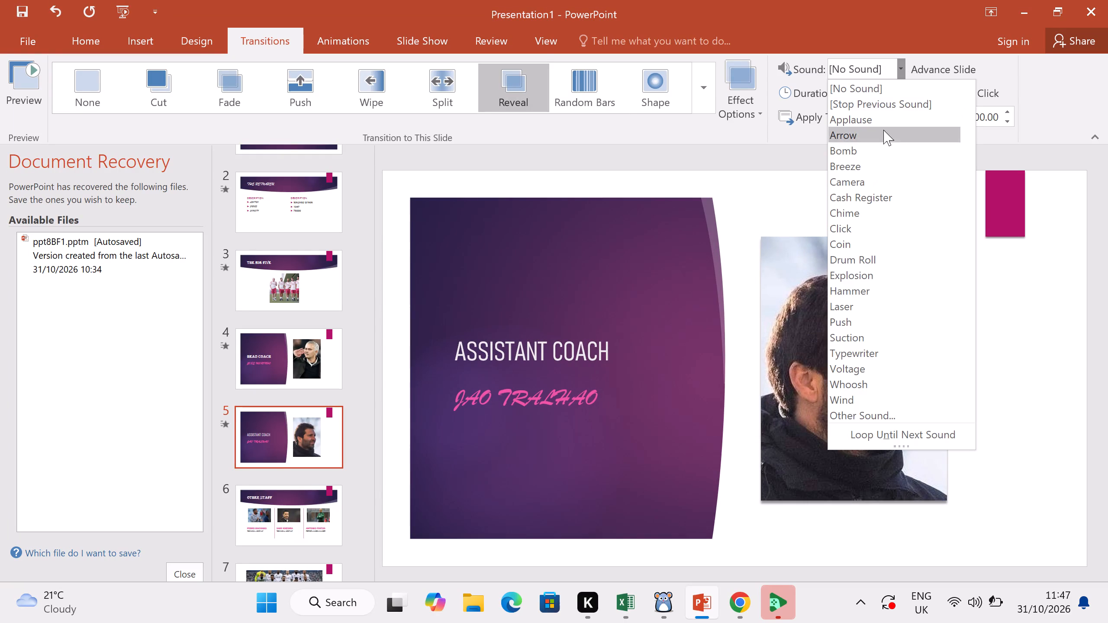
left_click(876, 137)
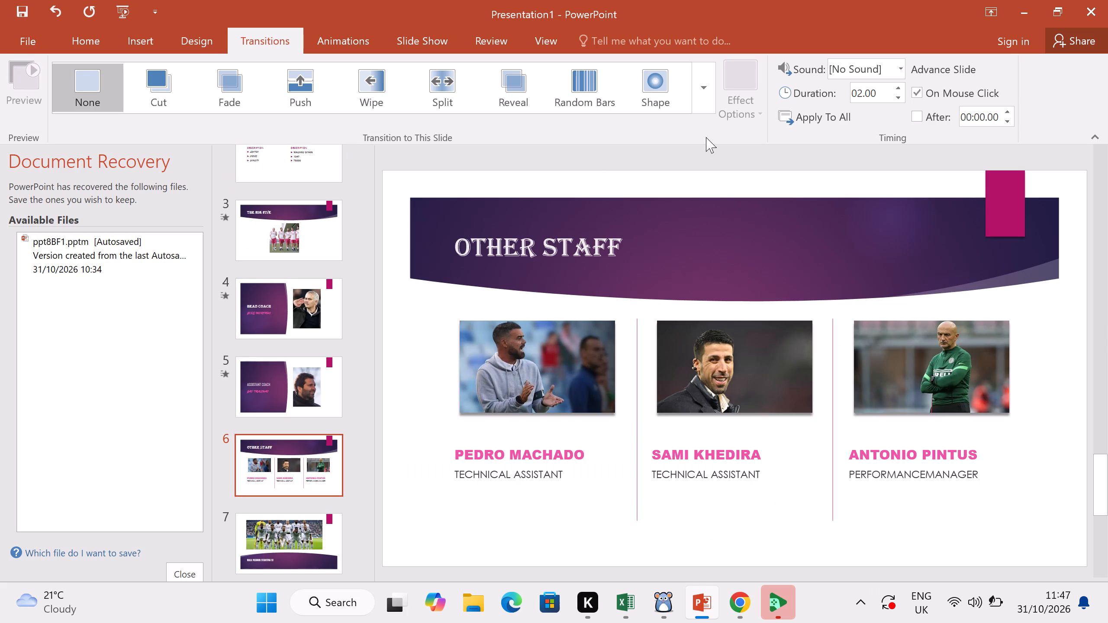
Apply the Fracture transition with the Hammer sound to slide 6, OTHER STAFF.
left_click(713, 91)
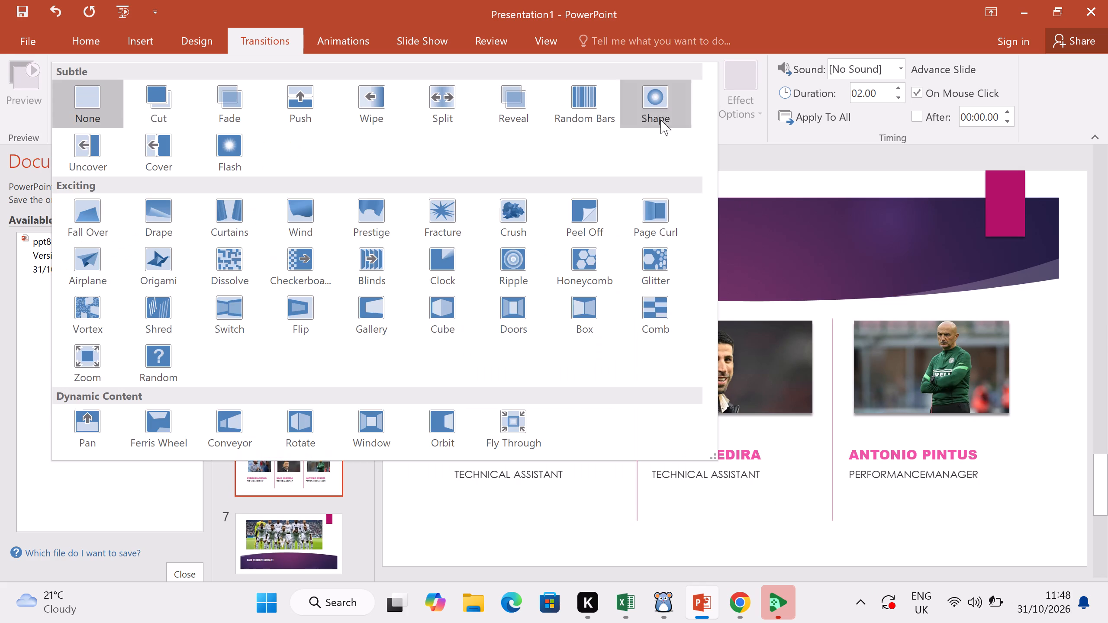
left_click(453, 221)
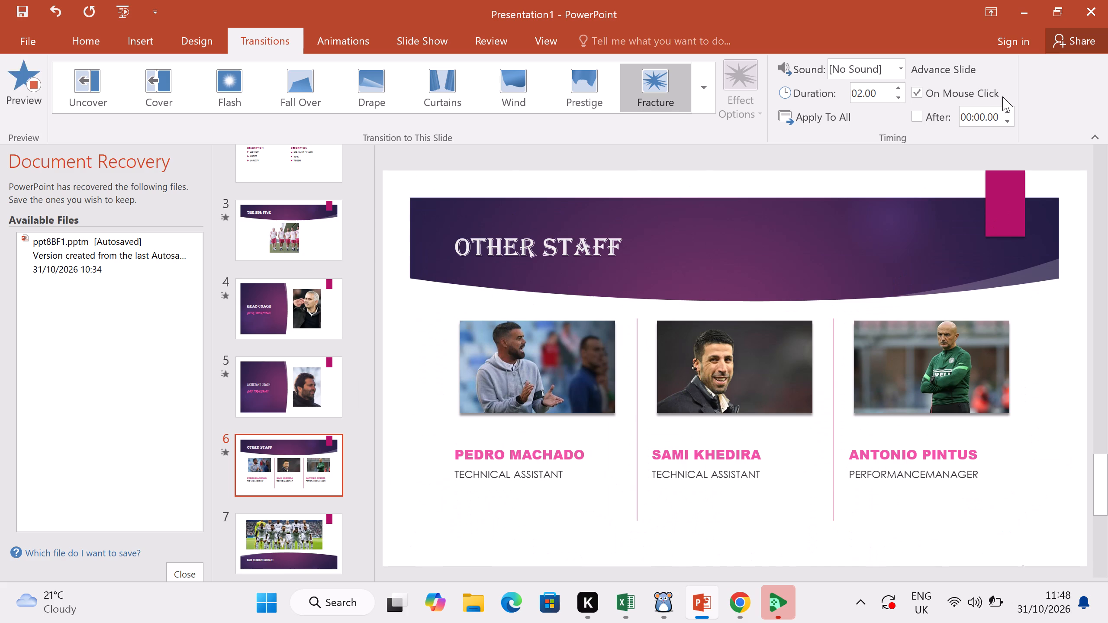
left_click(898, 66)
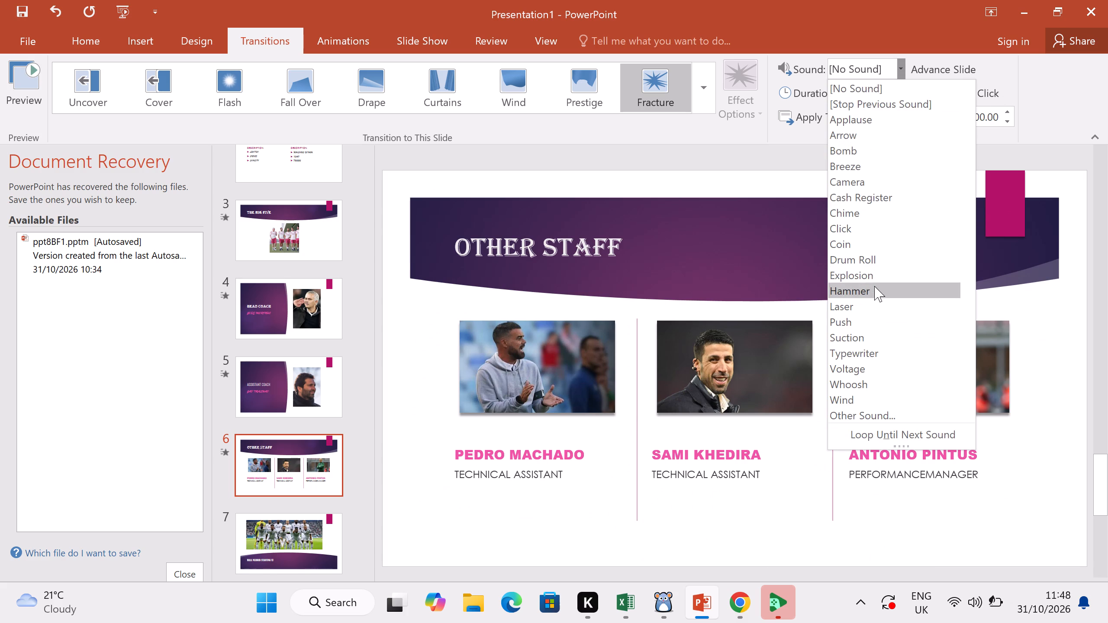
left_click(874, 288)
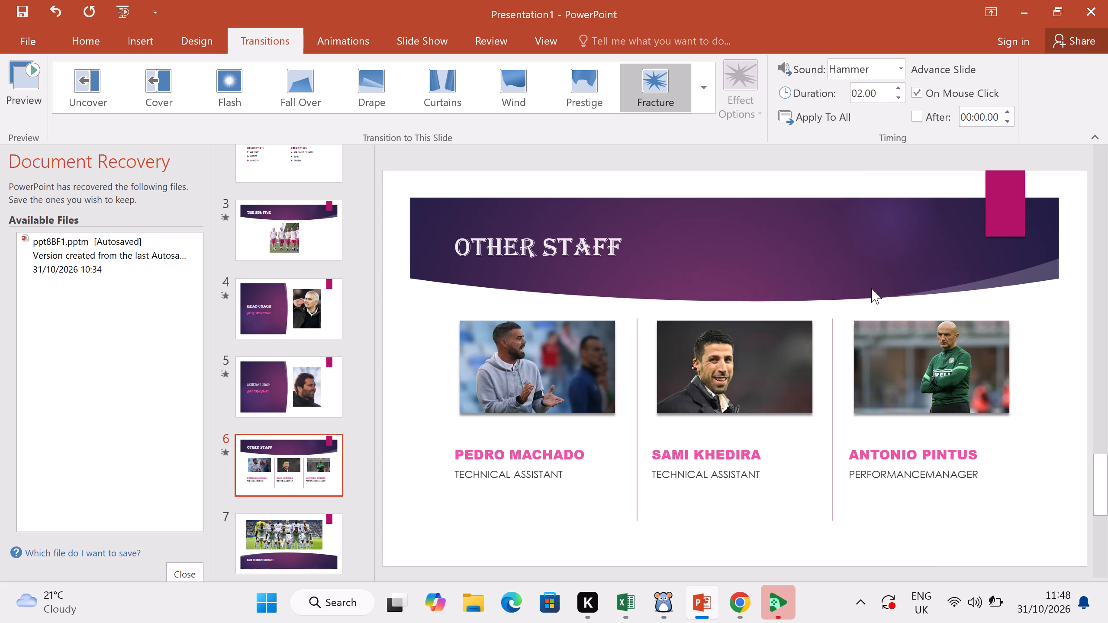
left_click(654, 87)
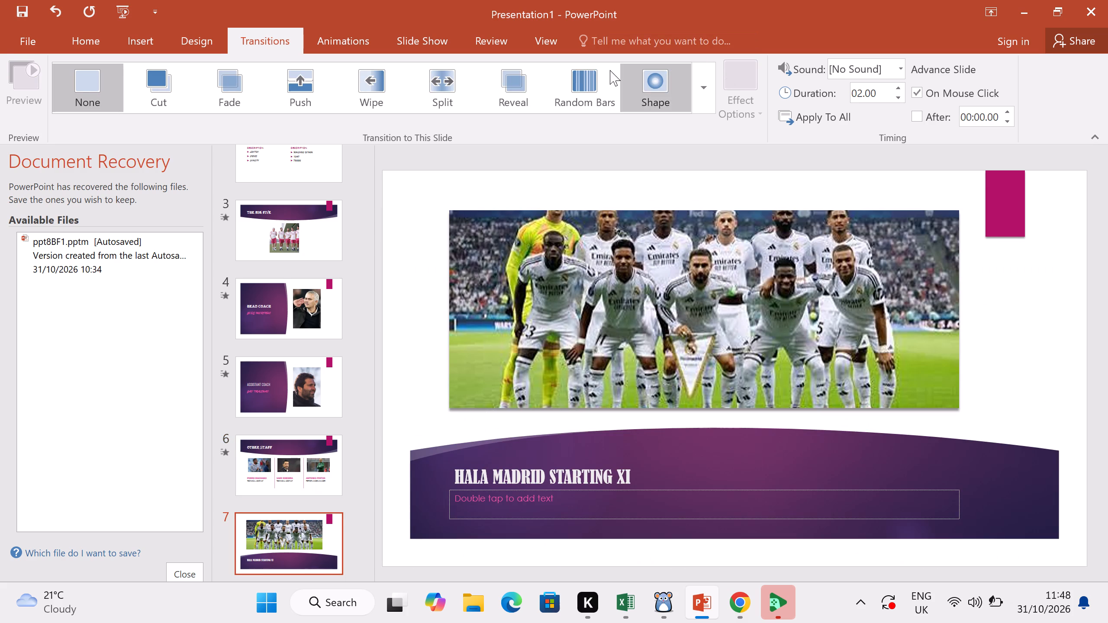
Apply the Random Bars transition with the Chime sound to slide 7, HALA MADRID STARTING XI.
left_click(586, 73)
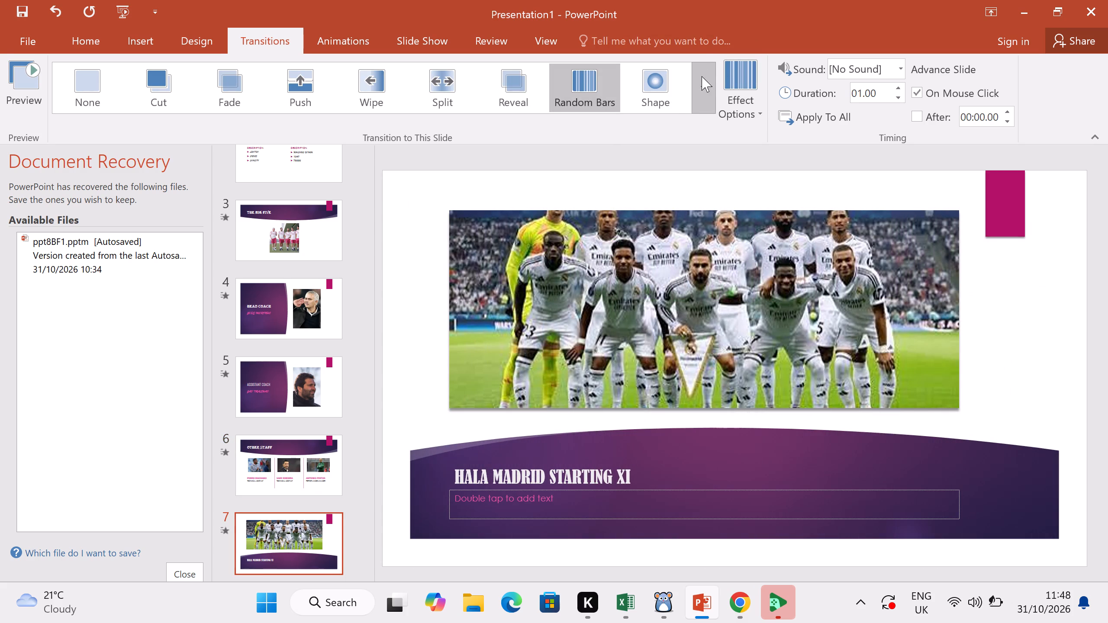
left_click(905, 70)
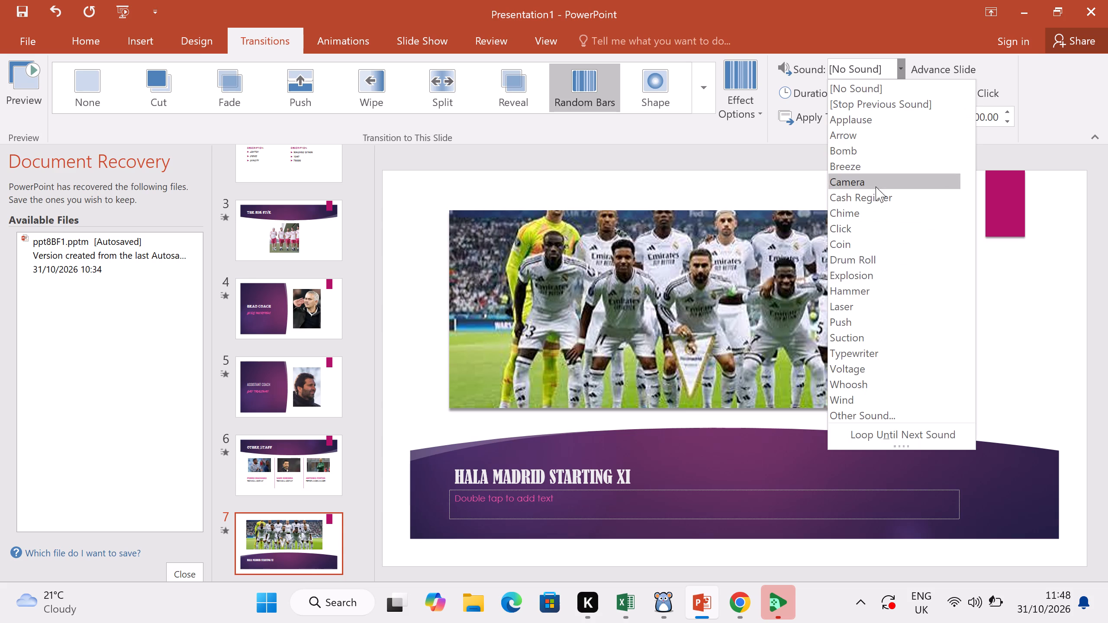
left_click(877, 207)
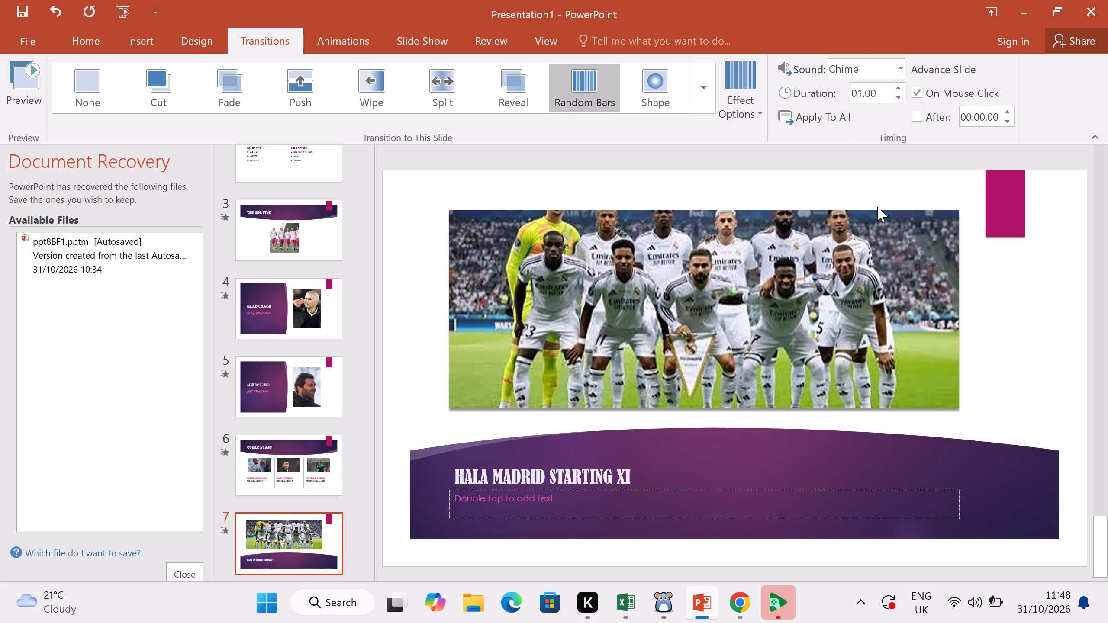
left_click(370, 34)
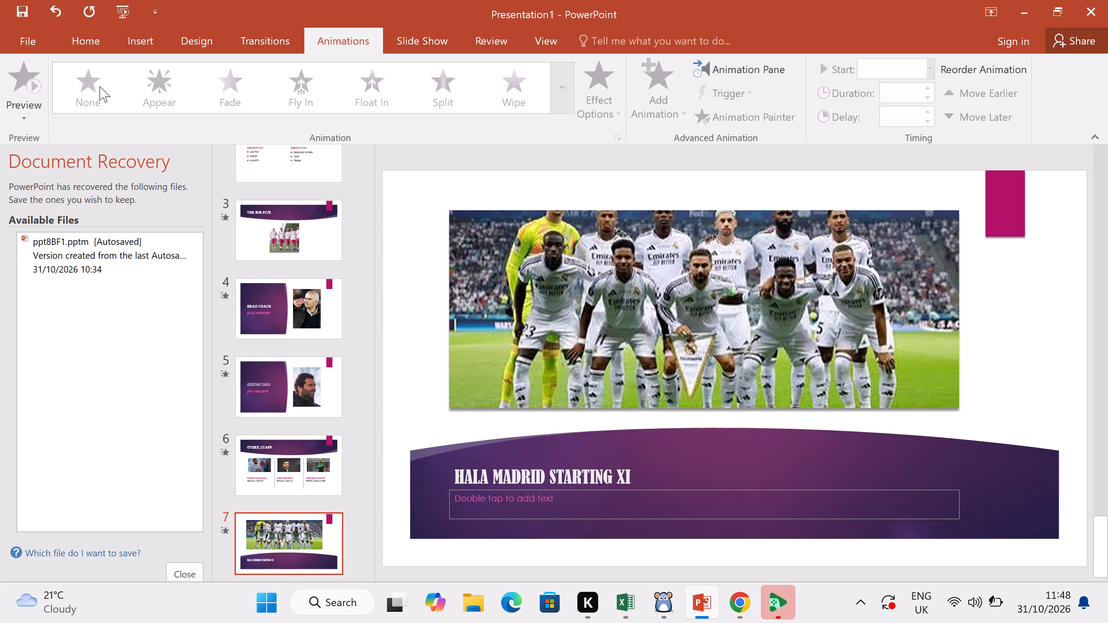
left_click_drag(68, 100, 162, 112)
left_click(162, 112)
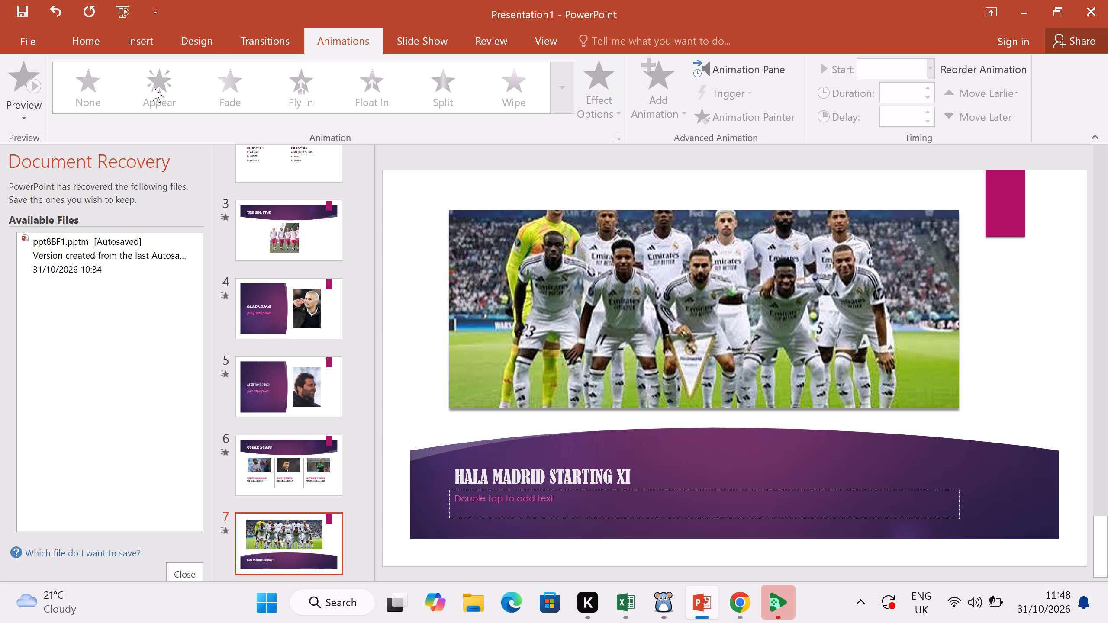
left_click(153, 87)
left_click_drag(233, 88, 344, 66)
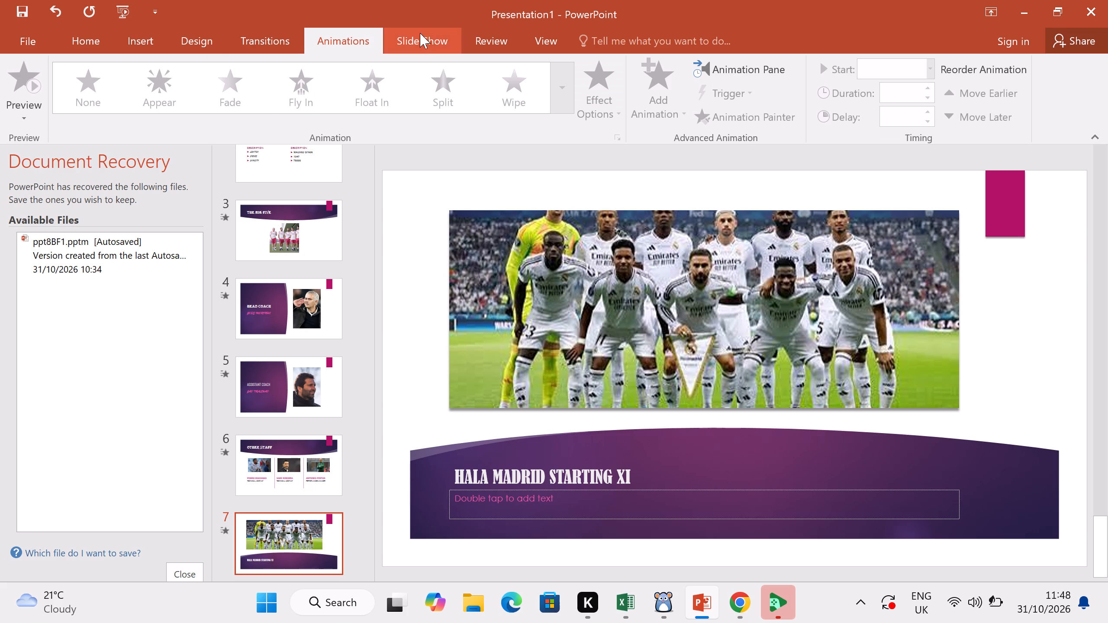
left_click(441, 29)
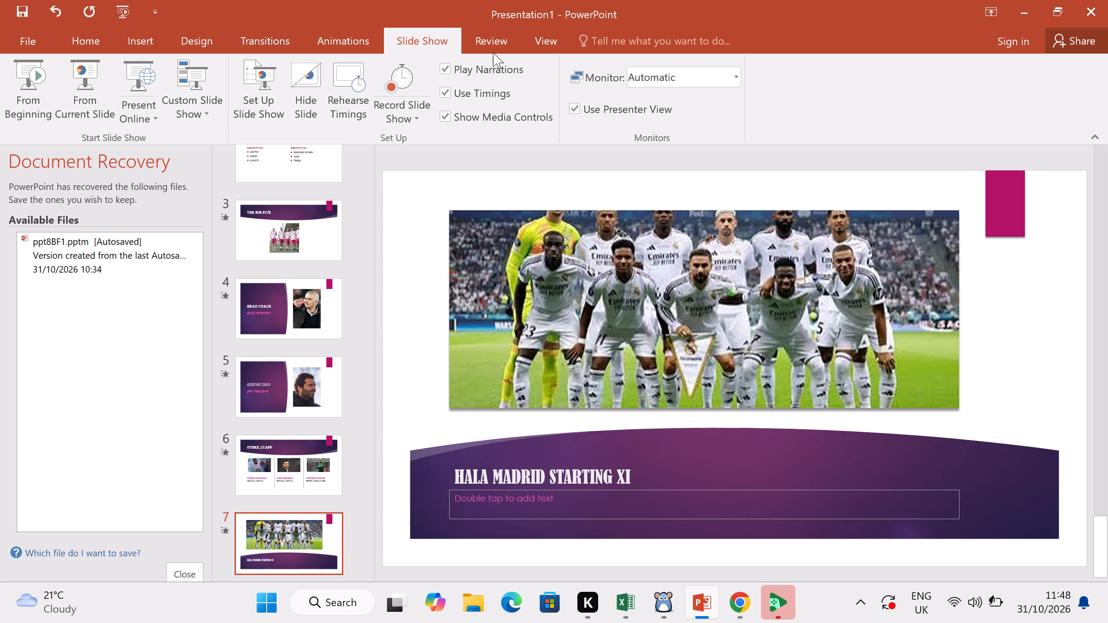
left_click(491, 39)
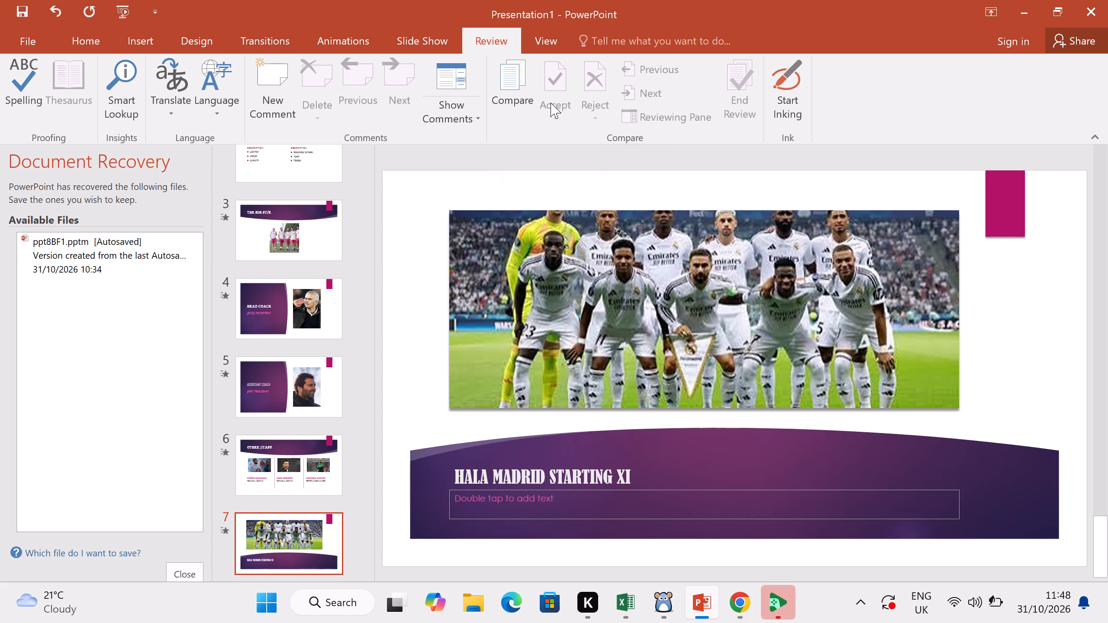
Play the slide show from the first slide, advance through all seven slides to the end, and exit to the editing view.
left_click(424, 35)
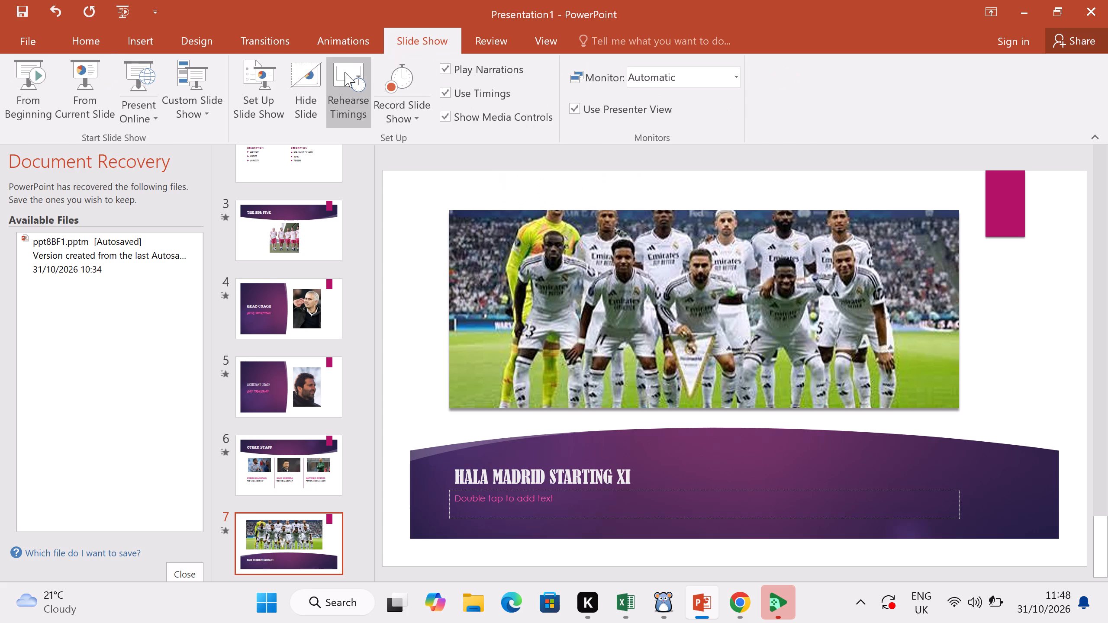
left_click(40, 85)
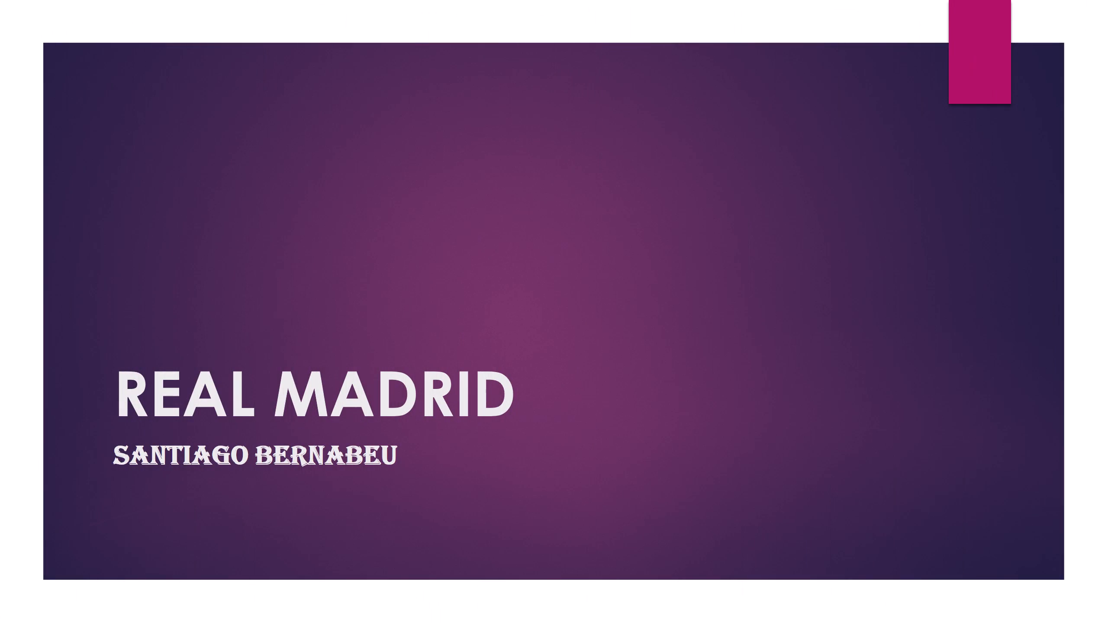
left_click(180, 145)
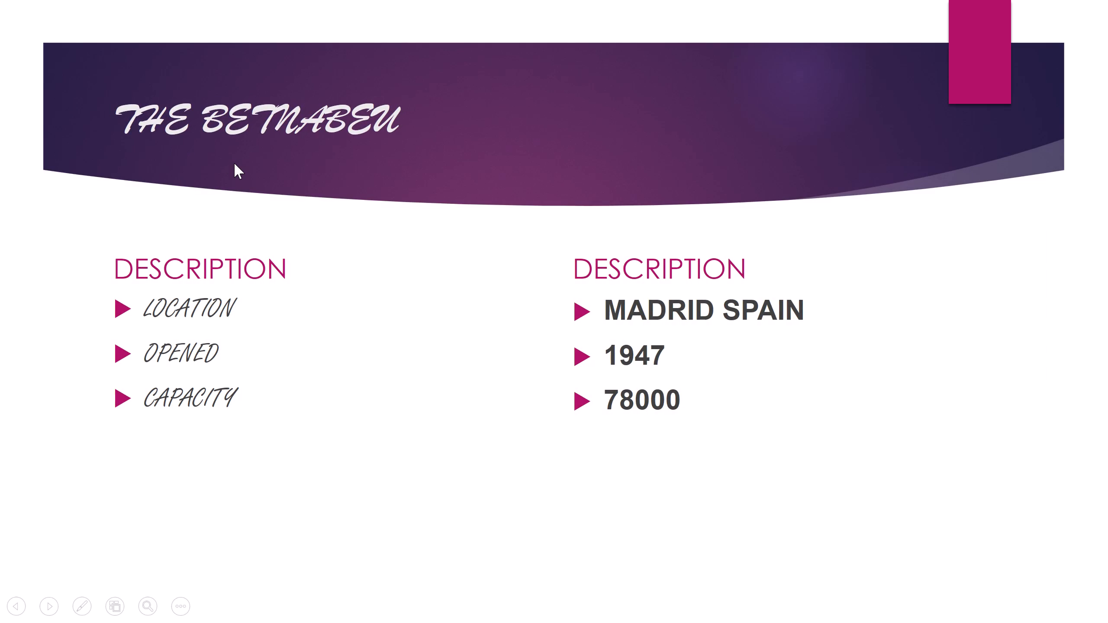
left_click(234, 163)
left_click(234, 163)
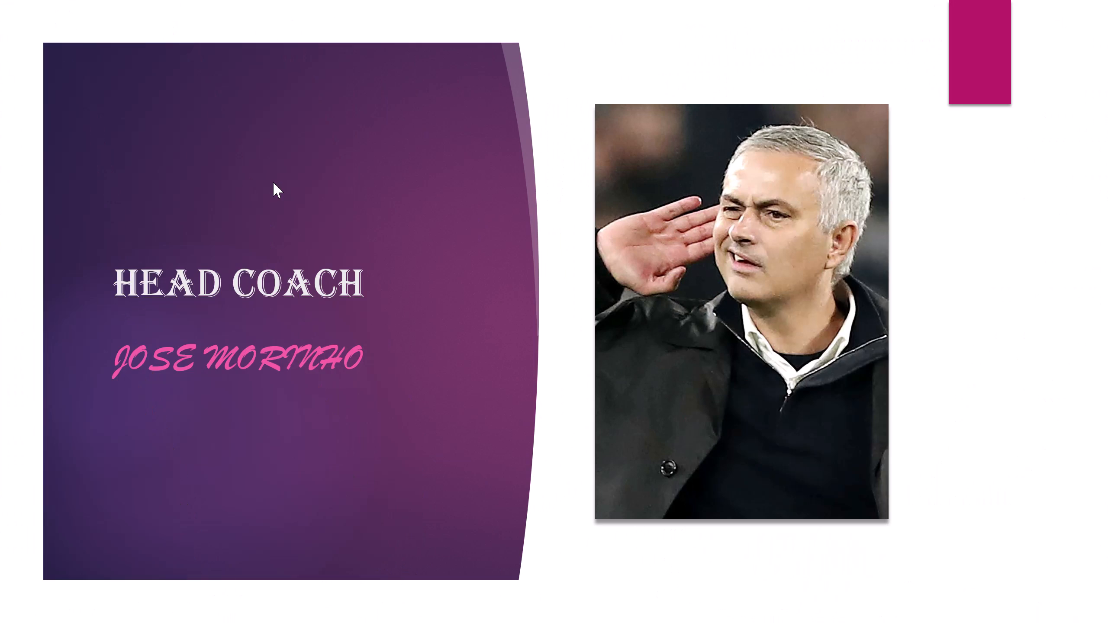
left_click(273, 182)
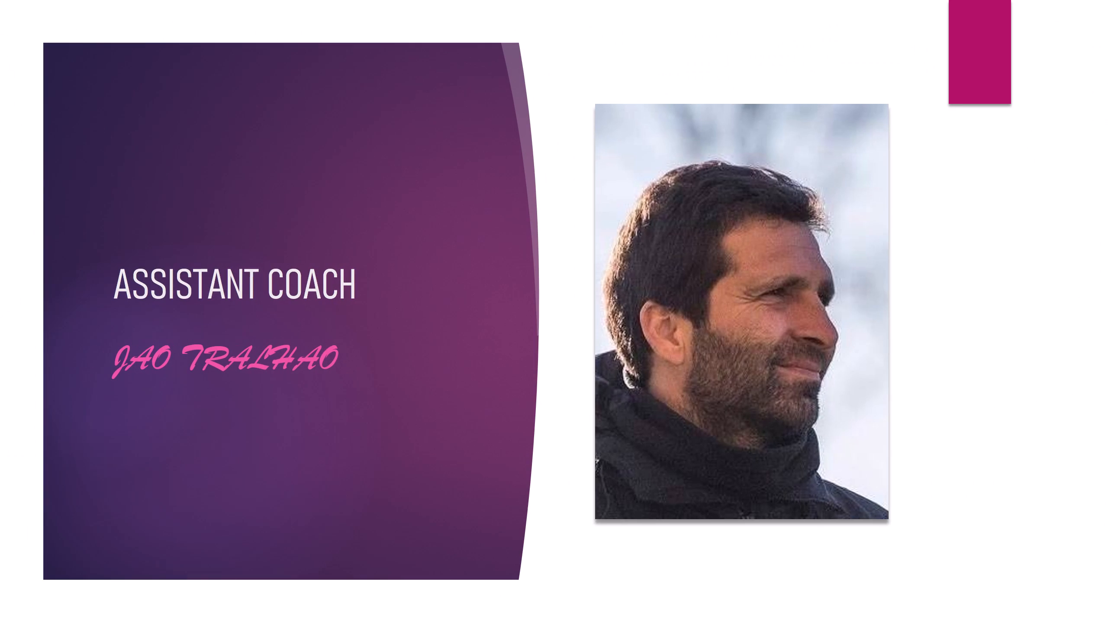
left_click(273, 182)
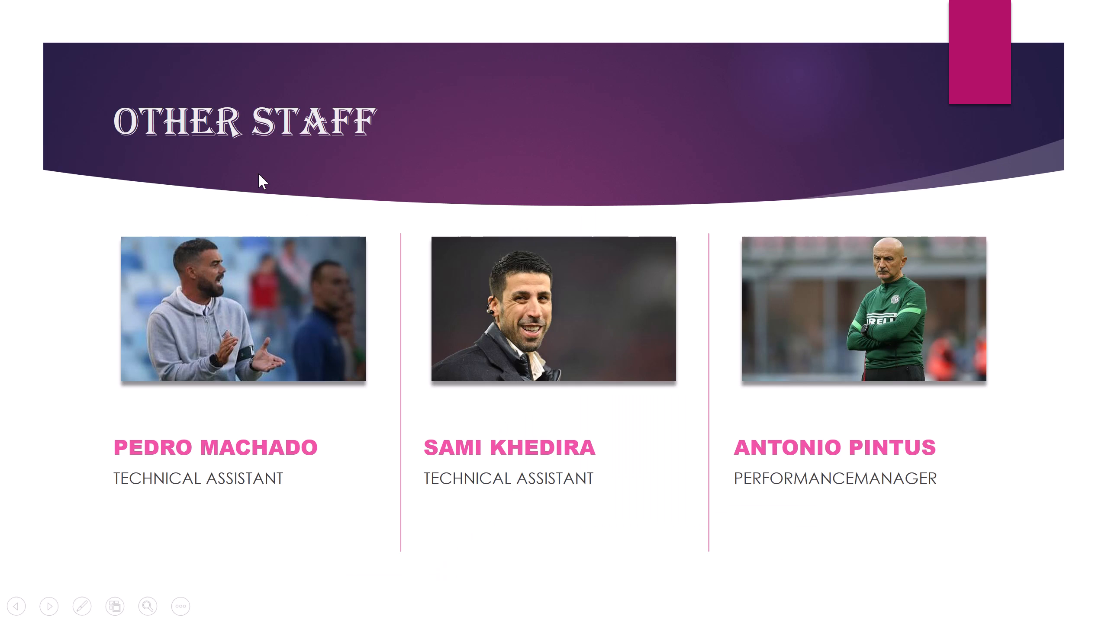
left_click(258, 173)
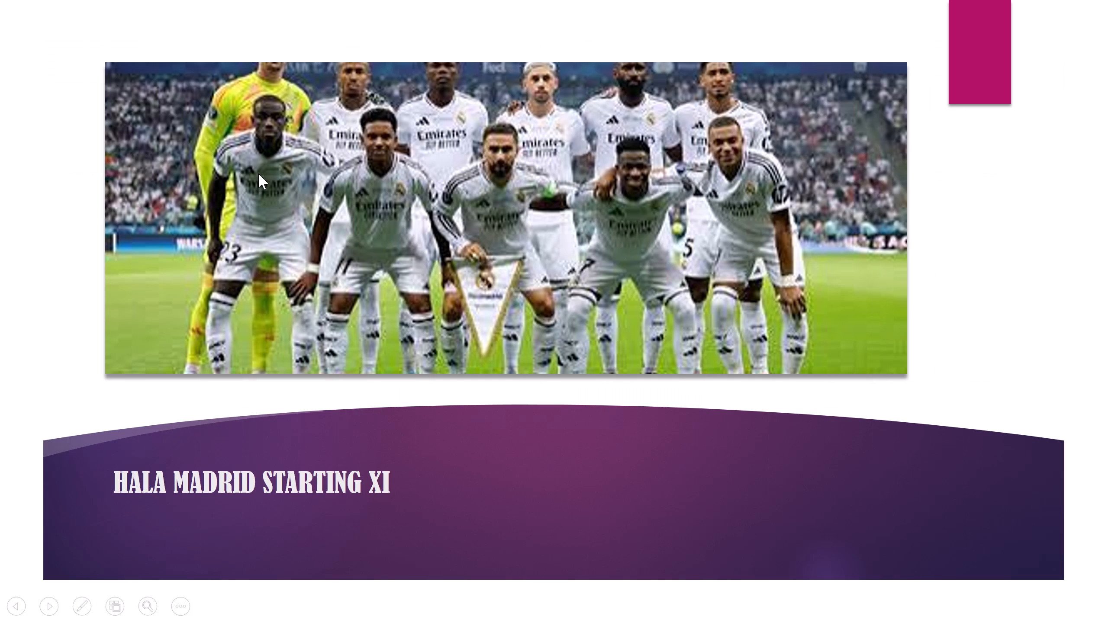
left_click(301, 192)
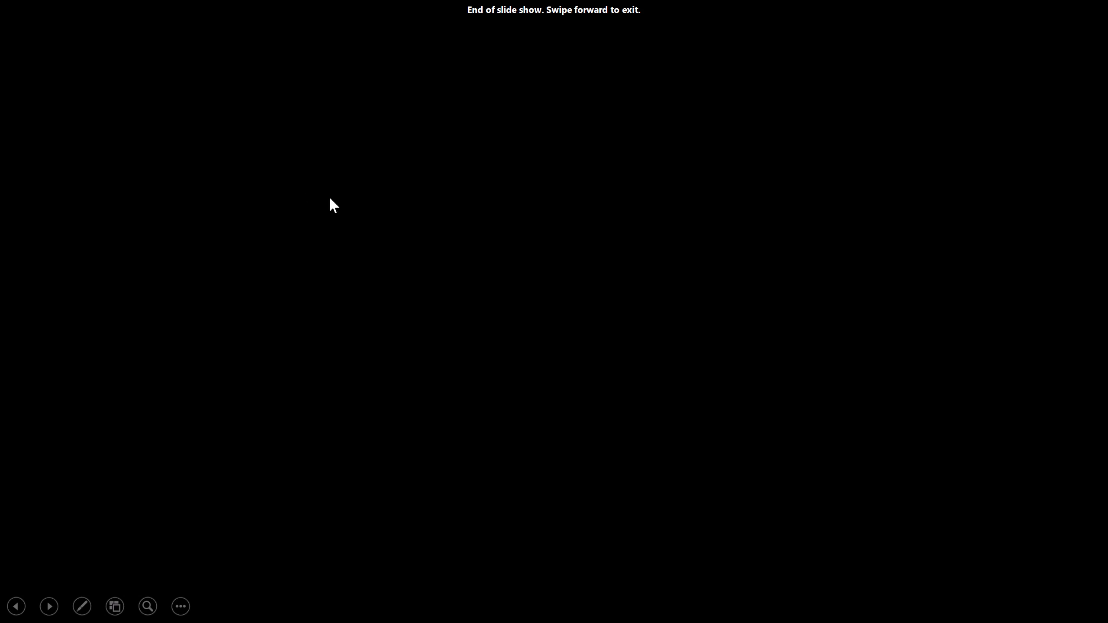
left_click(343, 202)
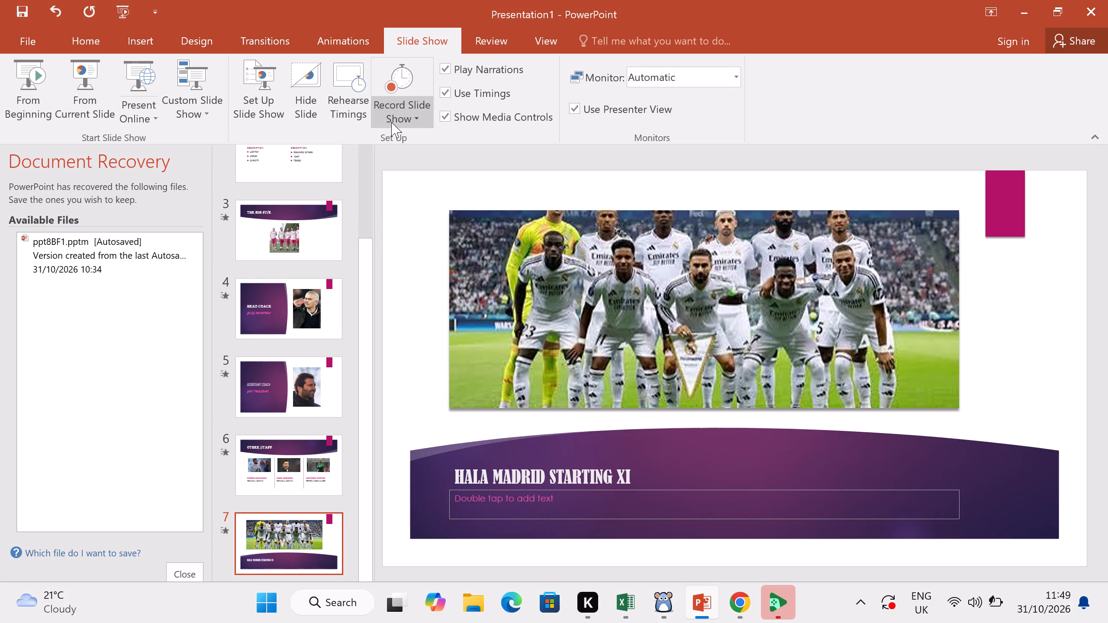
Open the sharing options for the presentation.
left_click(1078, 40)
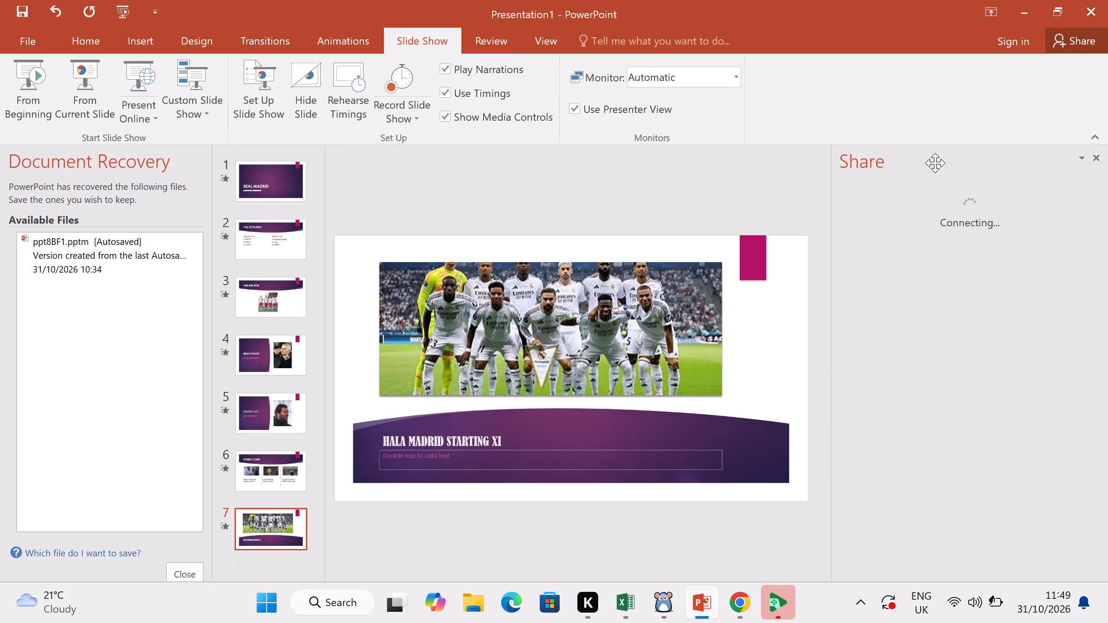
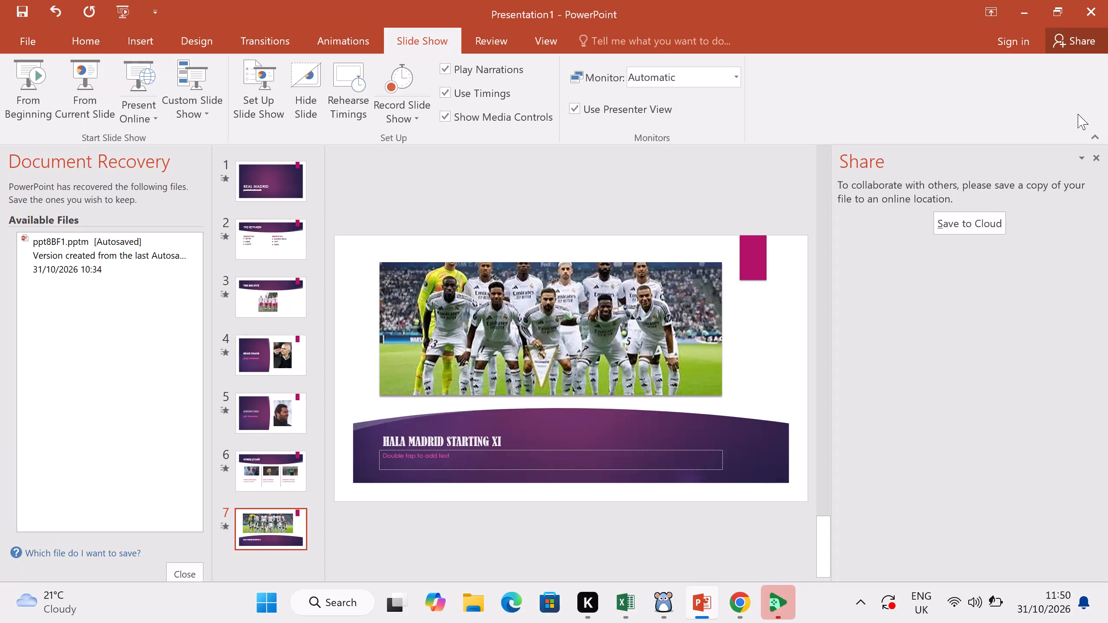
Close the sharing options and review the slide thumbnails, starting from the REAL MADRID title slide.
left_click(1056, 32)
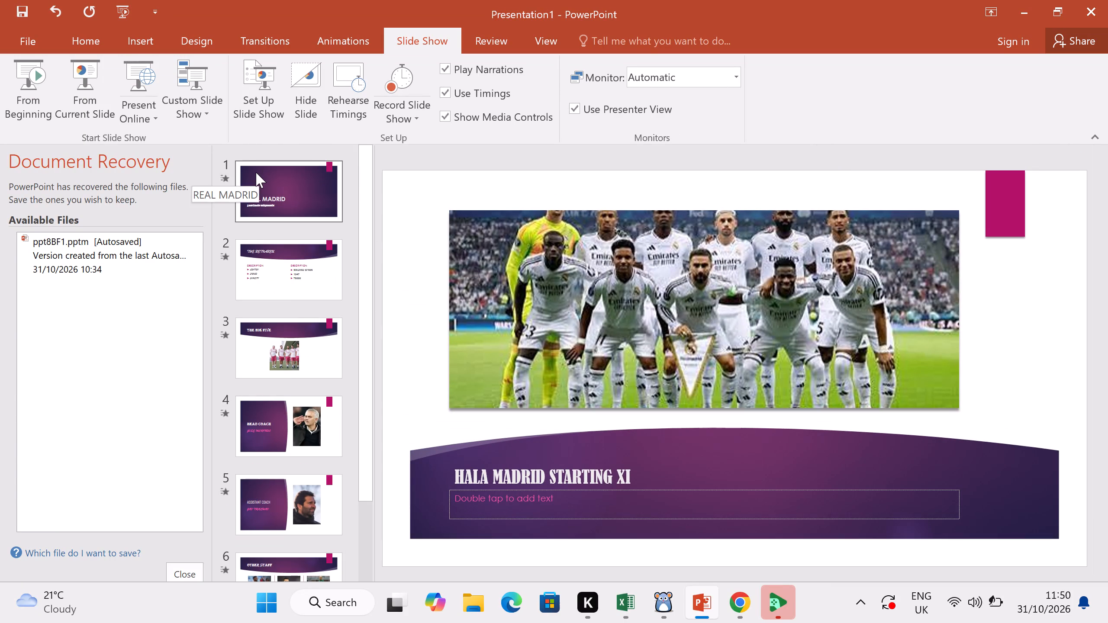
left_click(217, 181)
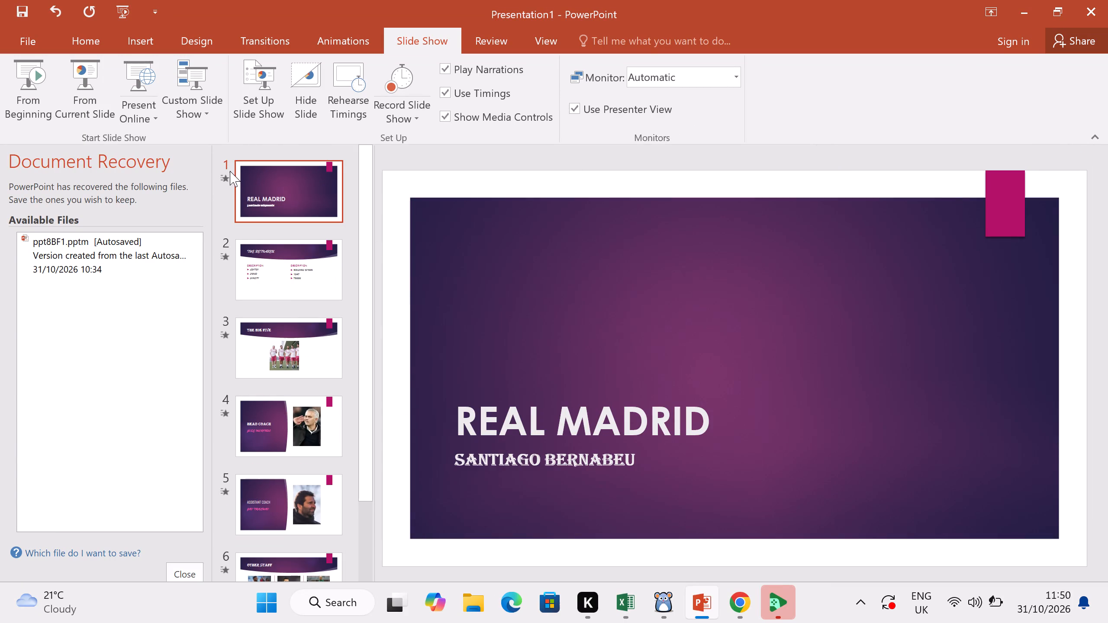
left_click(230, 170)
scroll(241, 231, "up", 12)
scroll(241, 231, "down", 15)
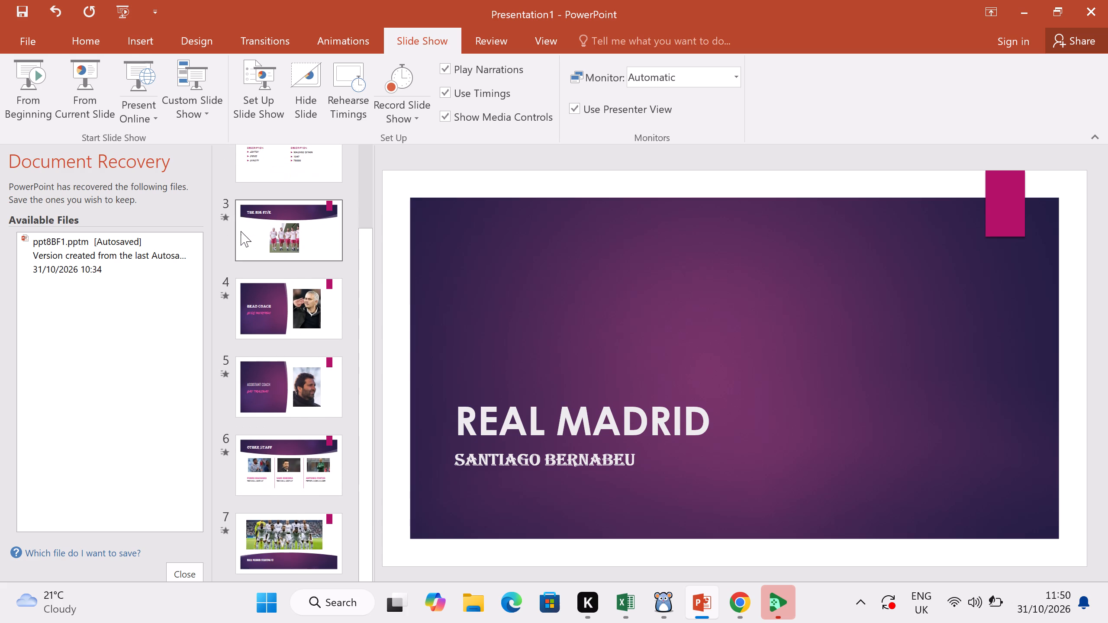
scroll(241, 231, "down", 17)
scroll(241, 231, "up", 20)
scroll(241, 231, "up", 6)
scroll(241, 231, "down", 6)
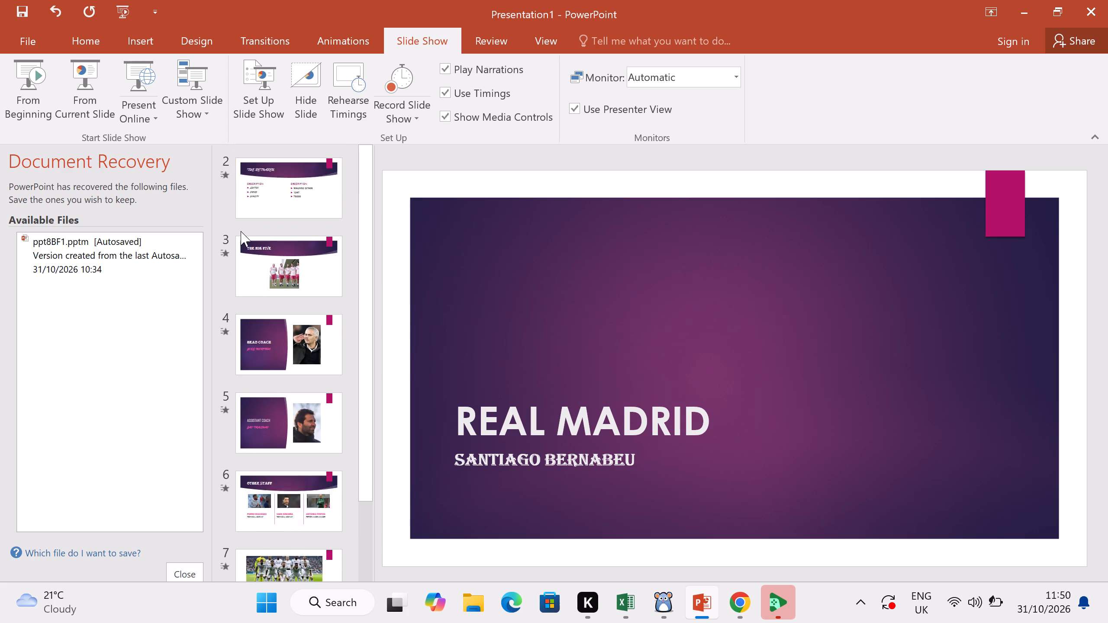
scroll(241, 231, "down", 20)
scroll(241, 231, "down", 12)
scroll(241, 231, "up", 10)
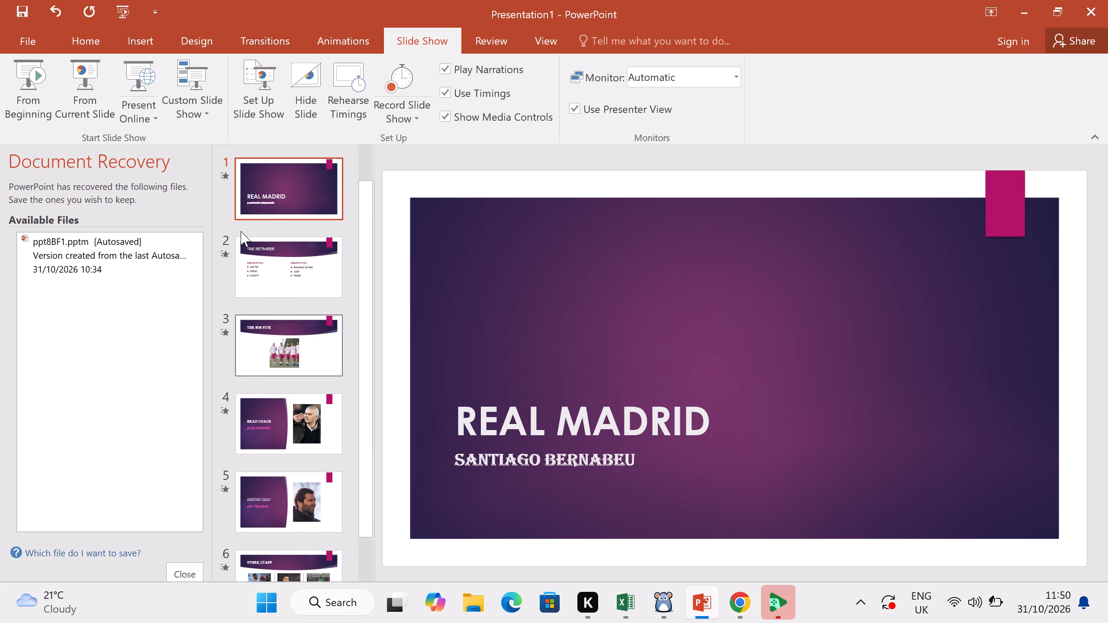
scroll(241, 231, "up", 20)
scroll(241, 231, "up", 10)
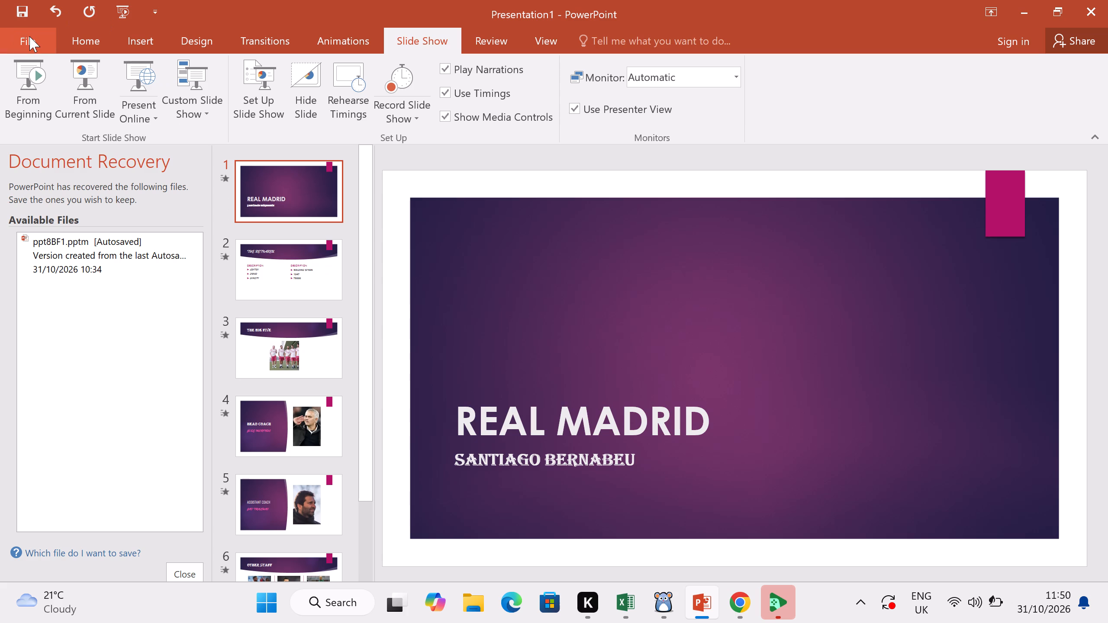
Save the file in the Documents folder as a PowerPoint Presentation named REAL MADRID.
left_click(29, 36)
left_click(40, 176)
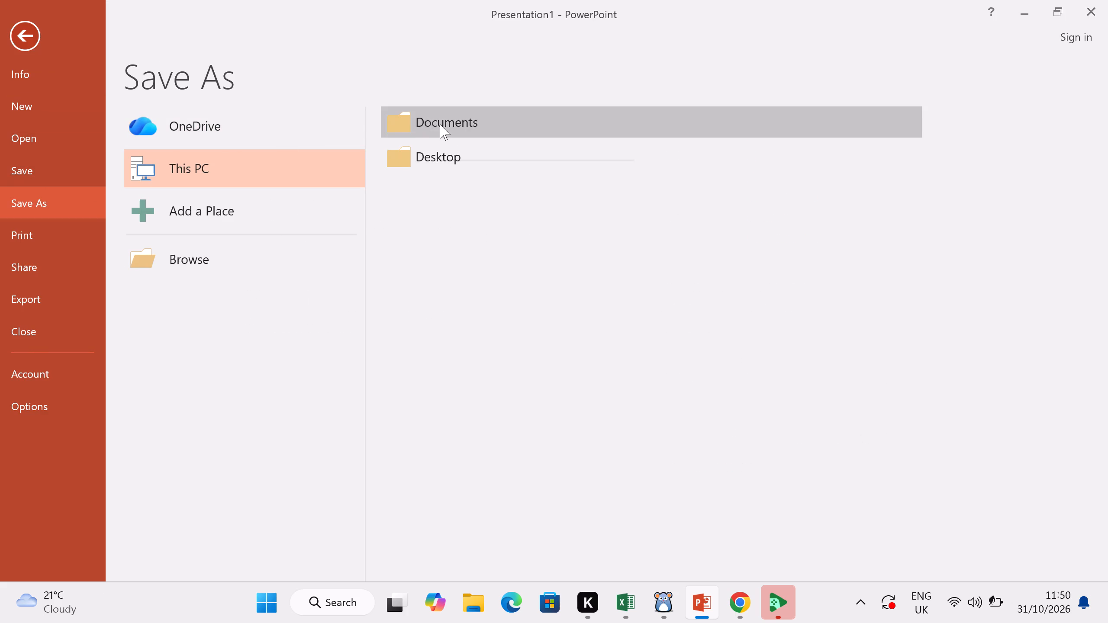
left_click(440, 124)
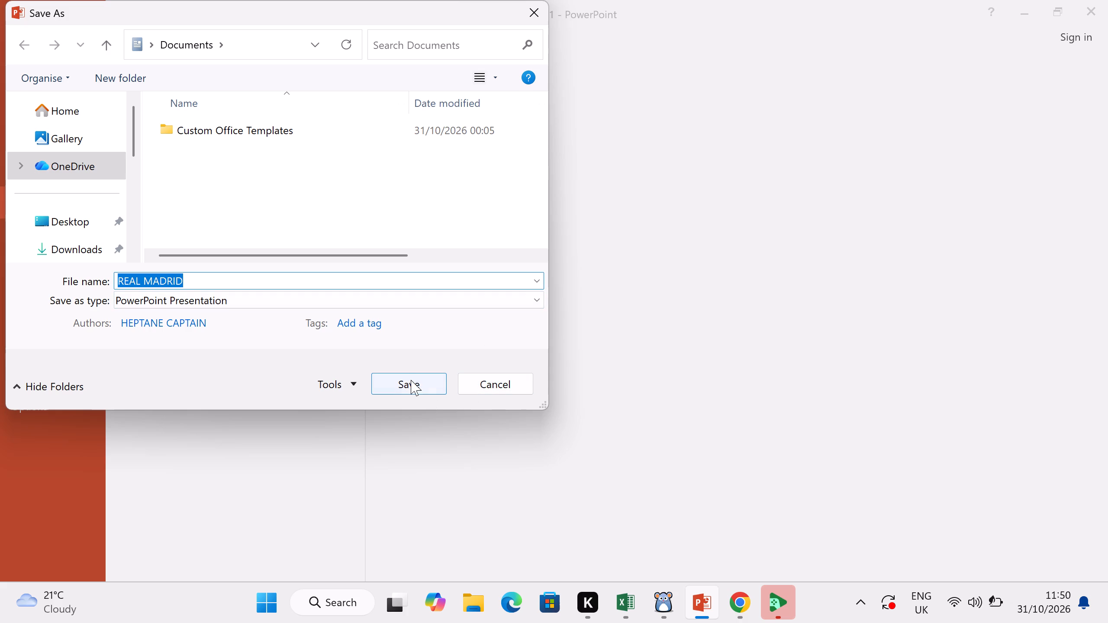
left_click(405, 373)
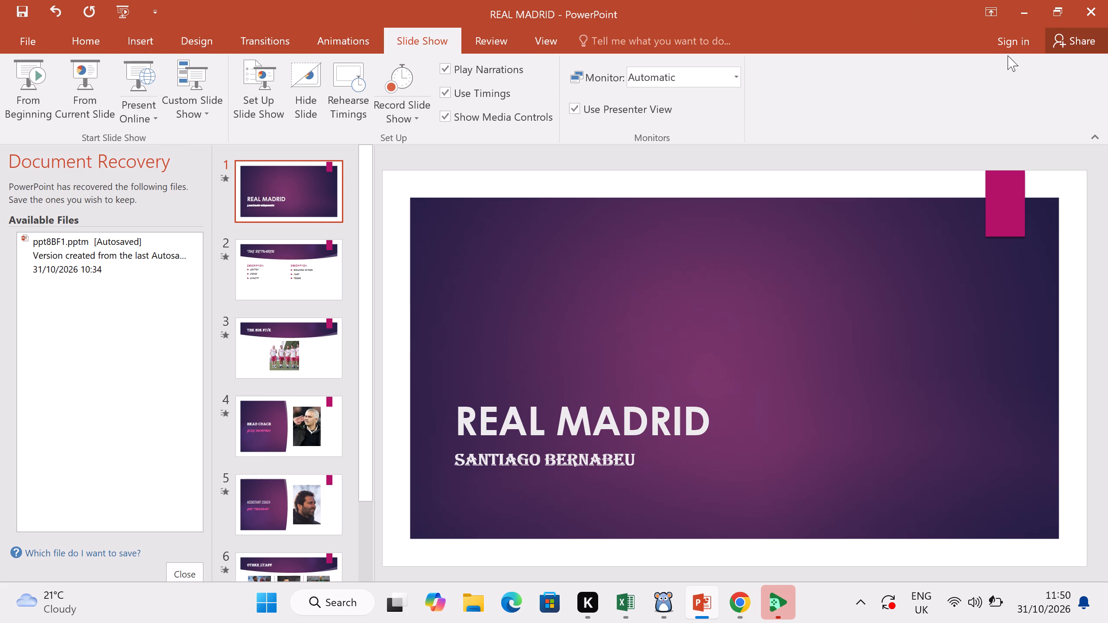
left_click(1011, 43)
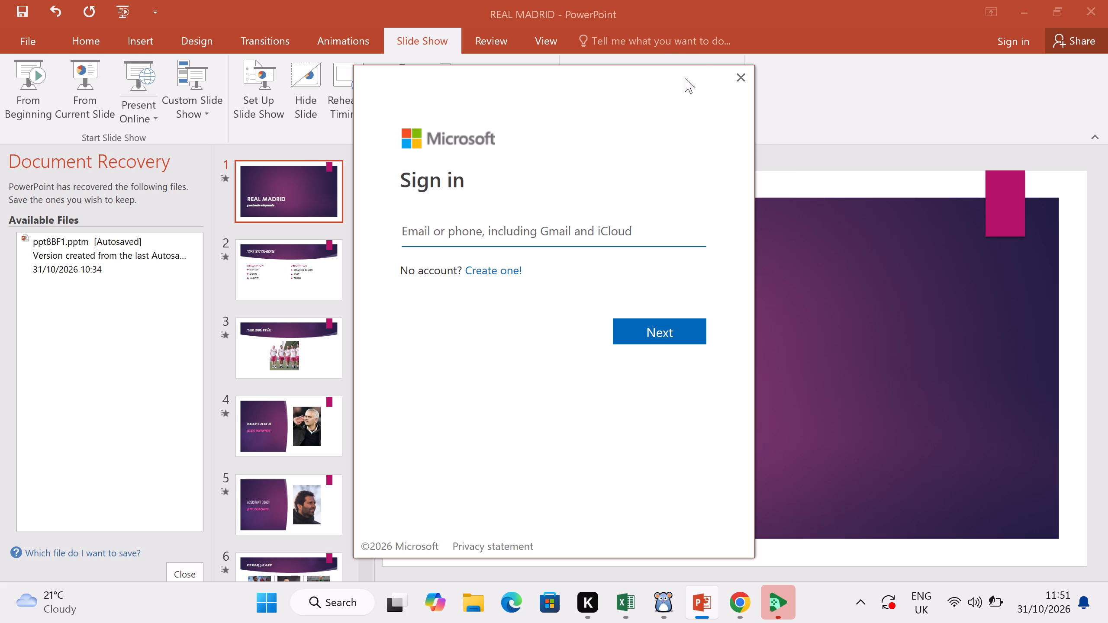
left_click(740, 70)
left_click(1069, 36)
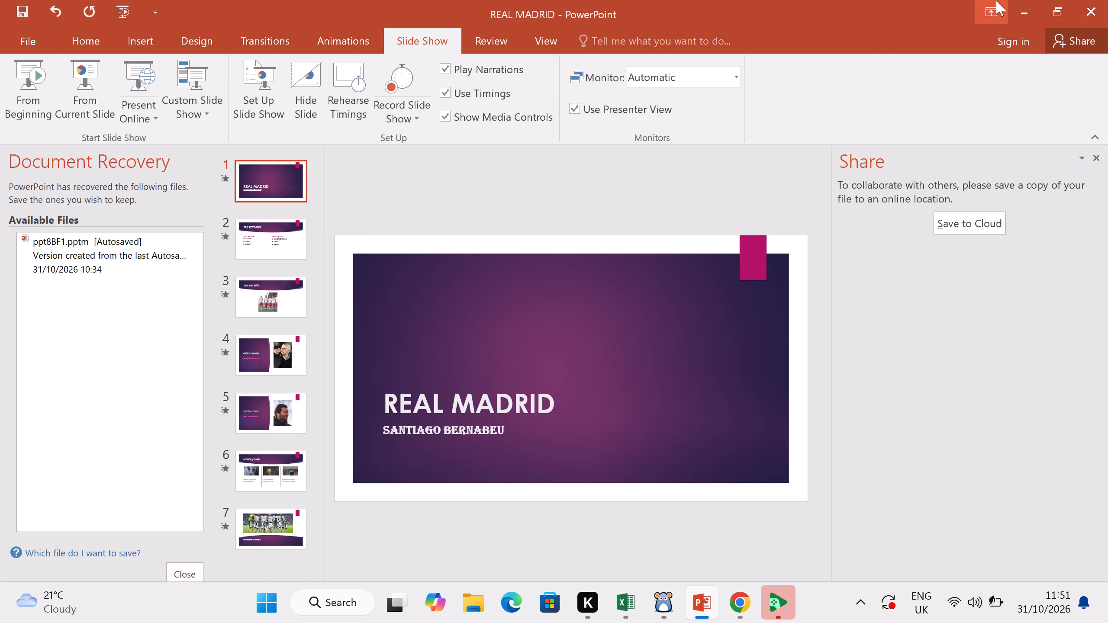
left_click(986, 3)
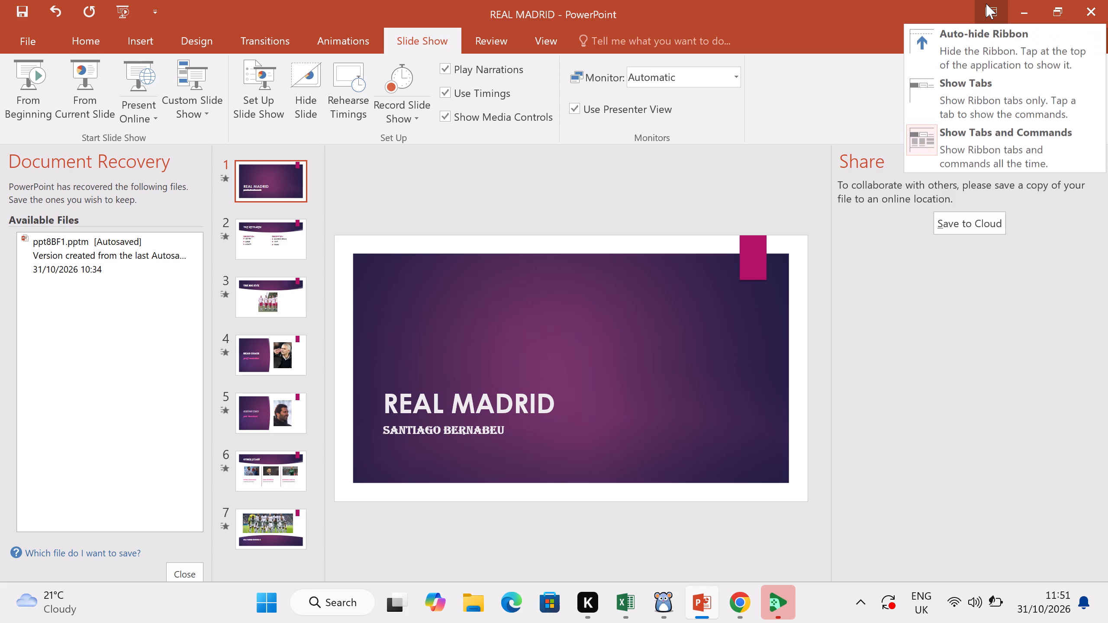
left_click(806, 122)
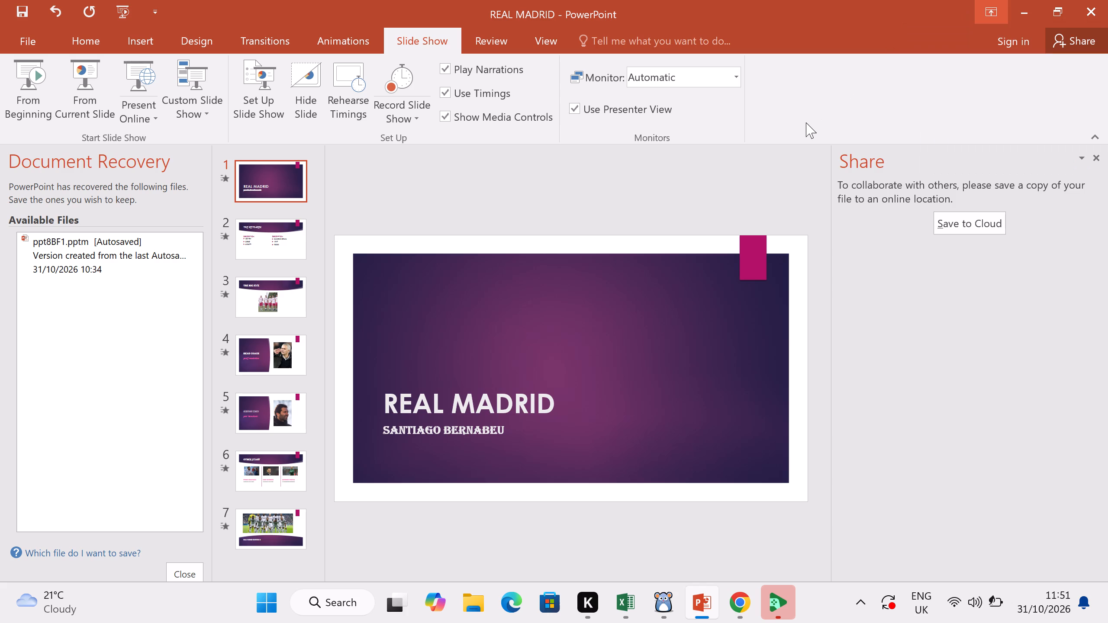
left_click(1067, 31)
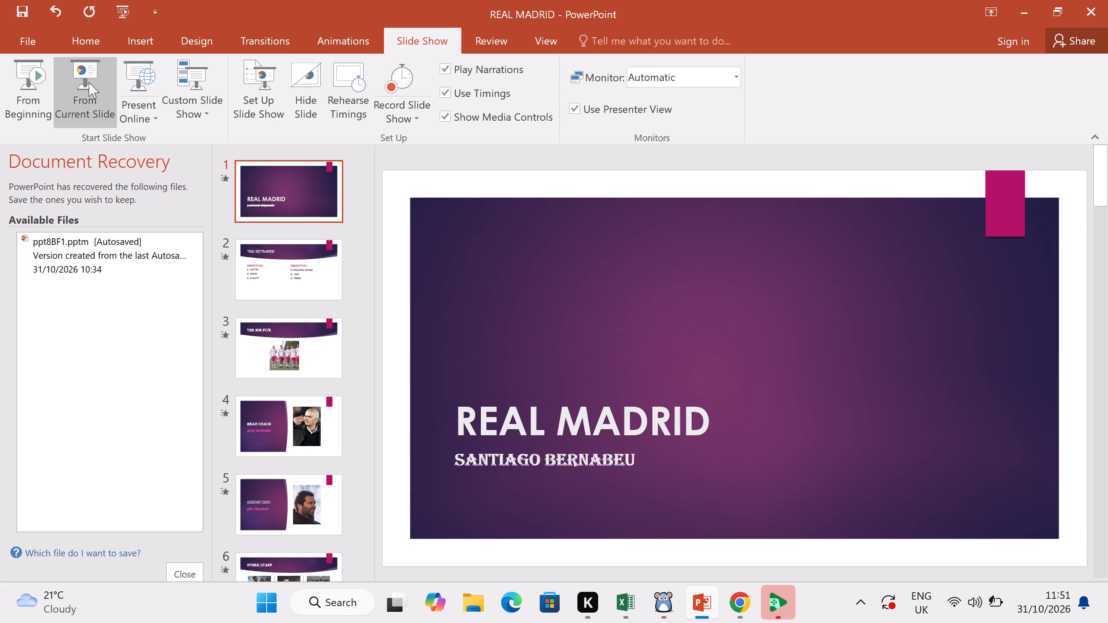
Play the slide show from the first slide, advance through all seven slides to the end, and exit to the editing view.
left_click(44, 76)
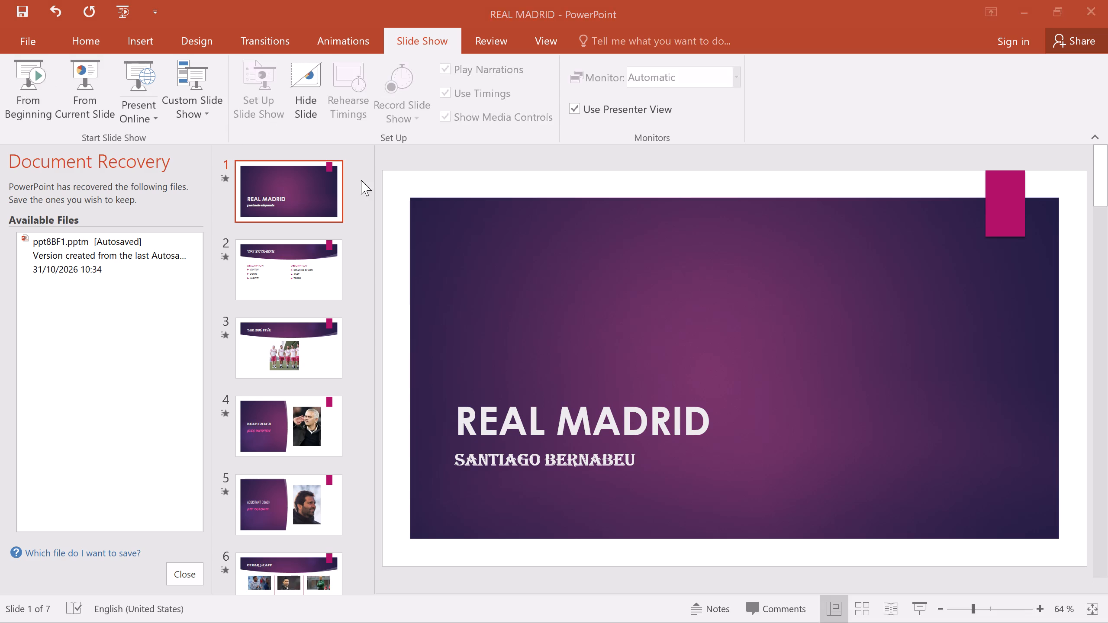
left_click(460, 225)
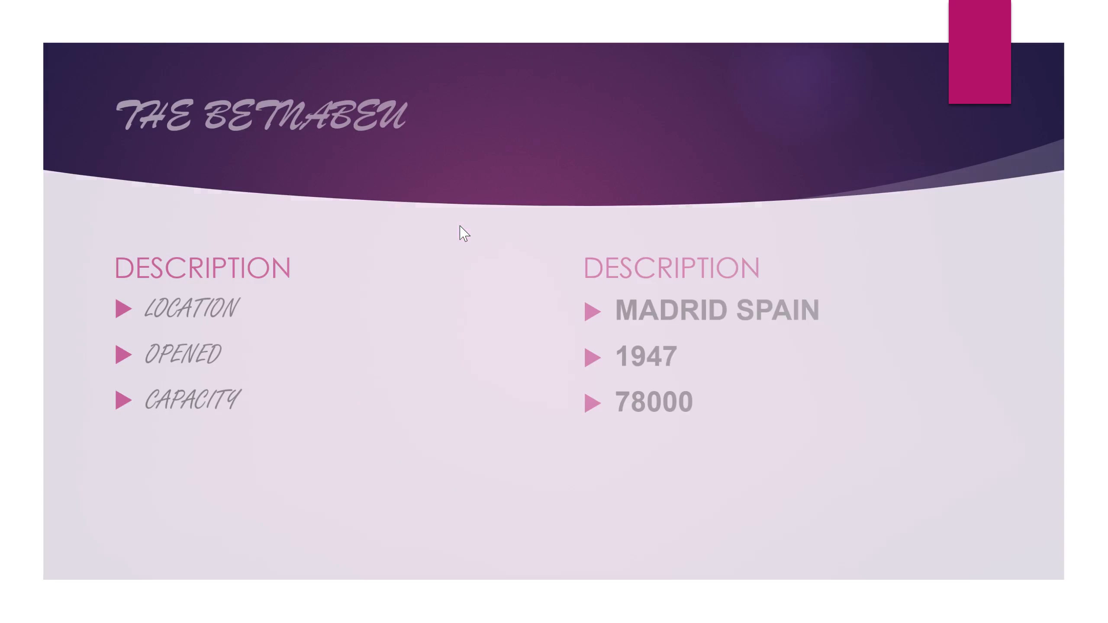
left_click(460, 225)
left_click(460, 225)
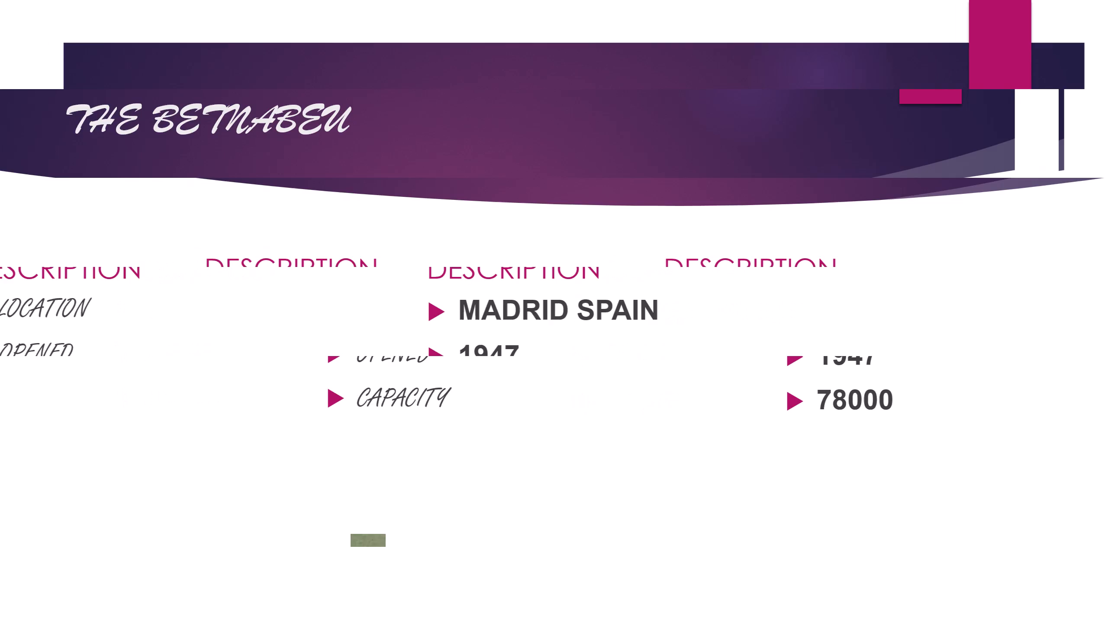
left_click(460, 225)
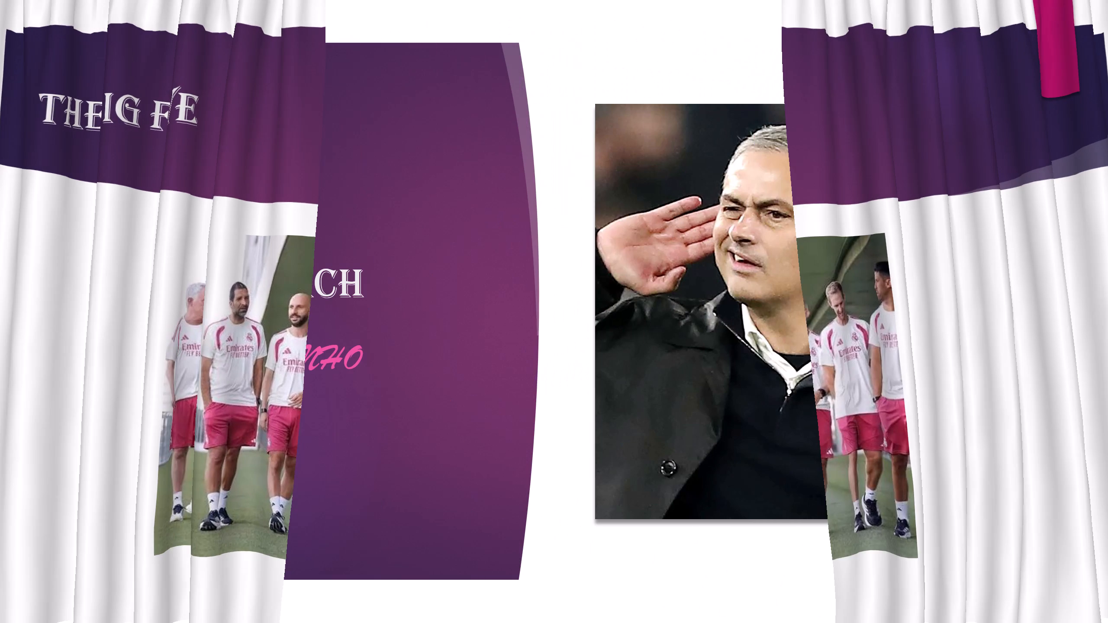
left_click(460, 225)
left_click(460, 225)
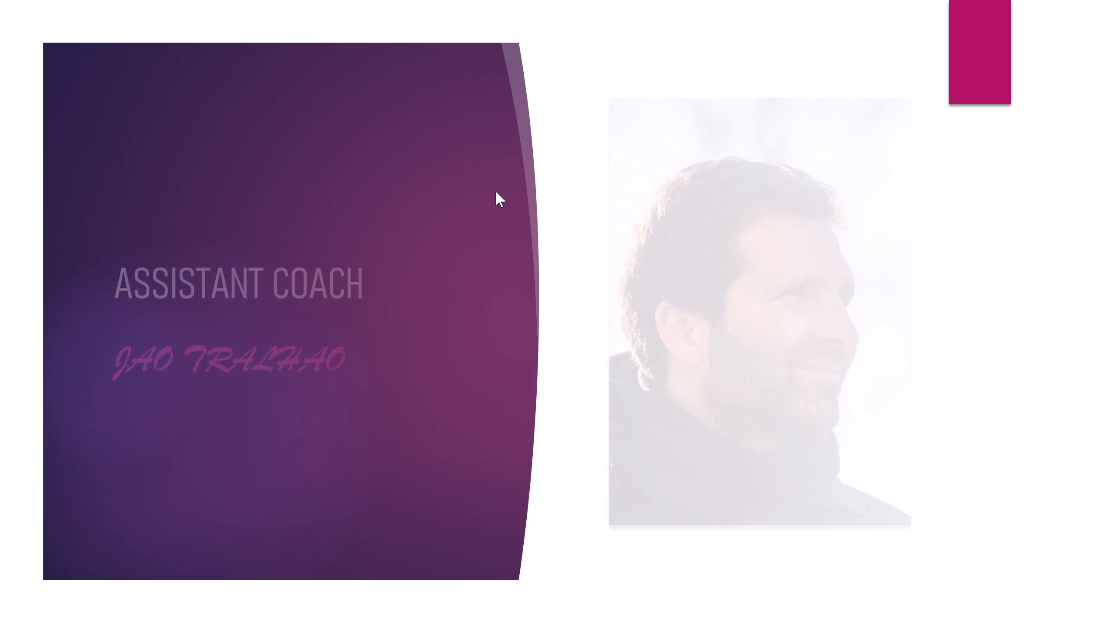
left_click(502, 212)
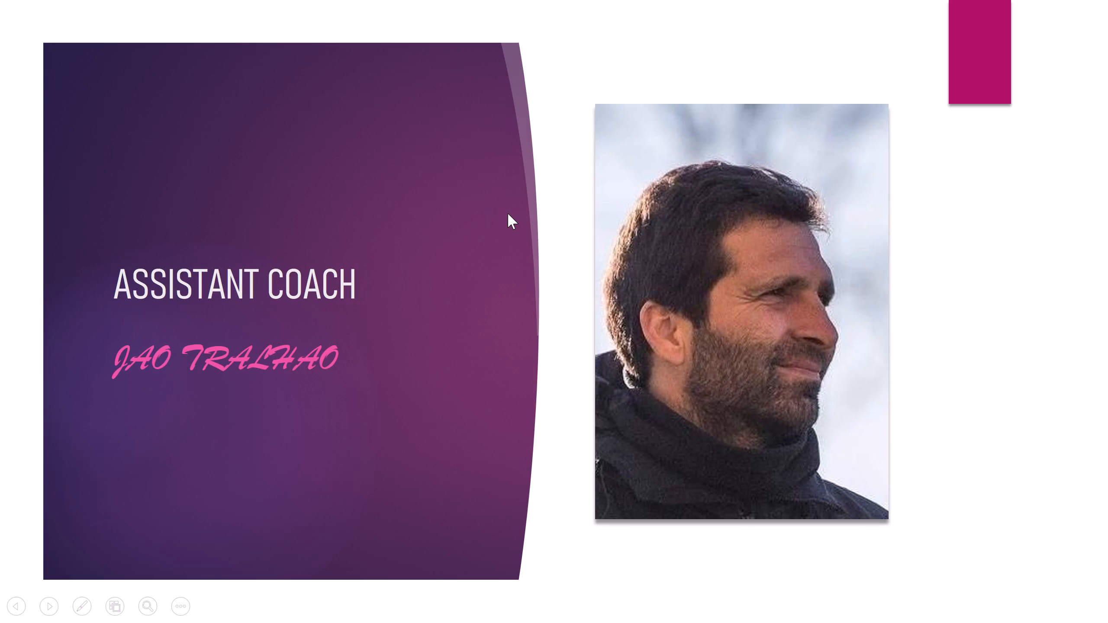
left_click(593, 202)
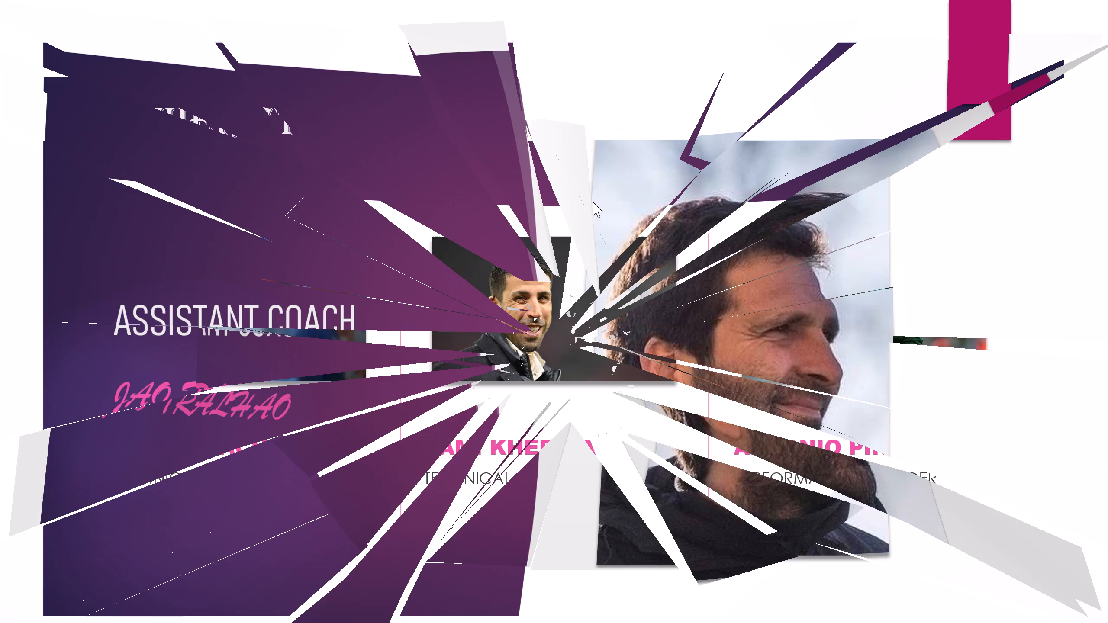
left_click(593, 202)
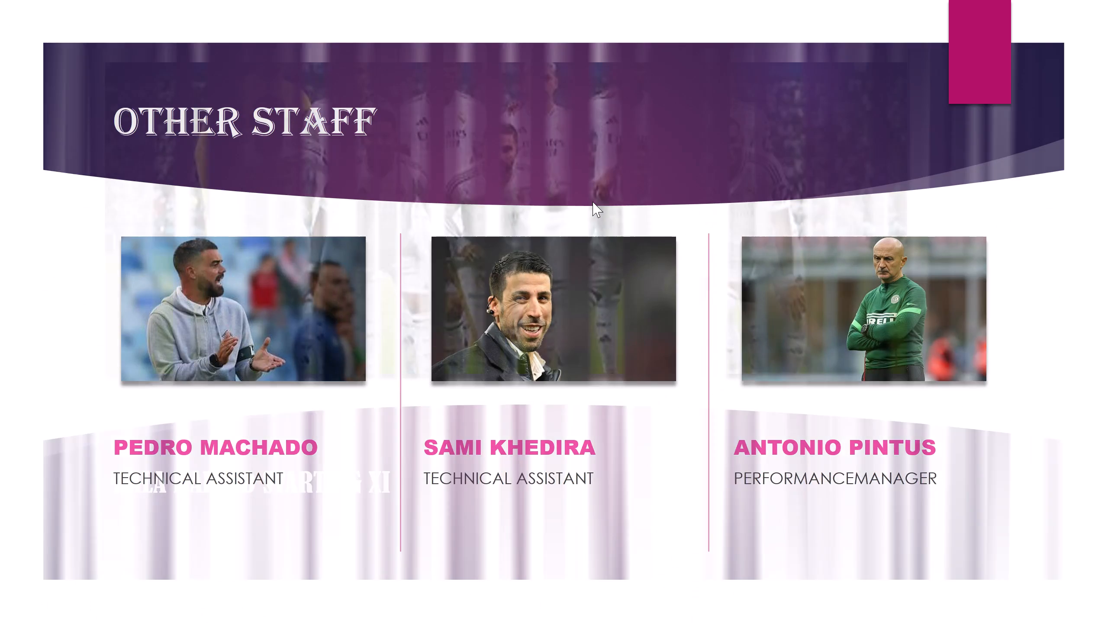
left_click(593, 202)
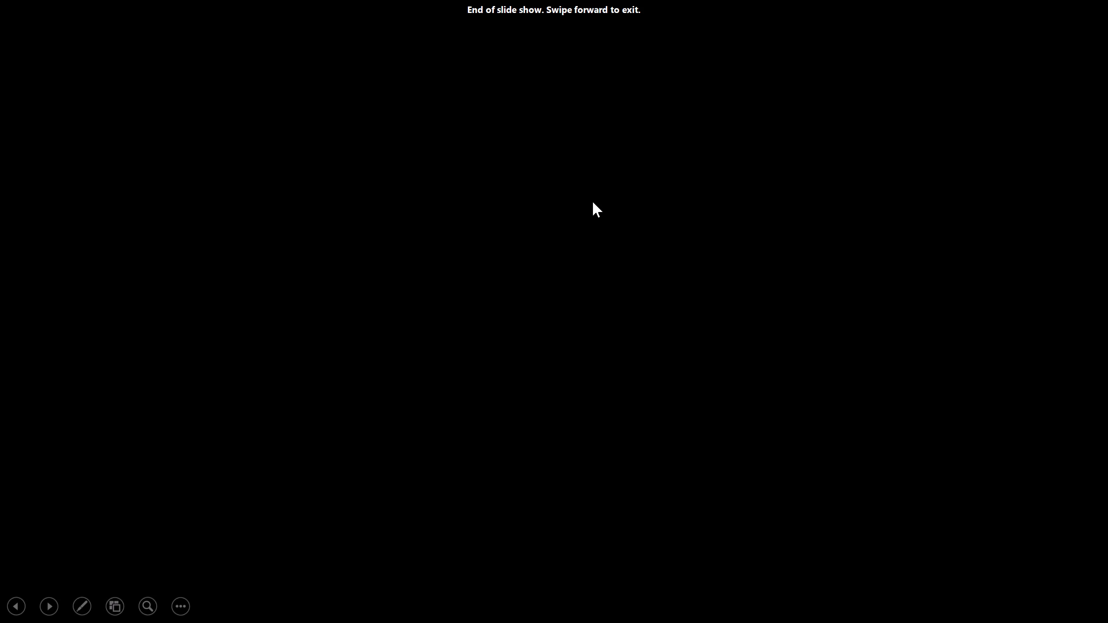
left_click(593, 202)
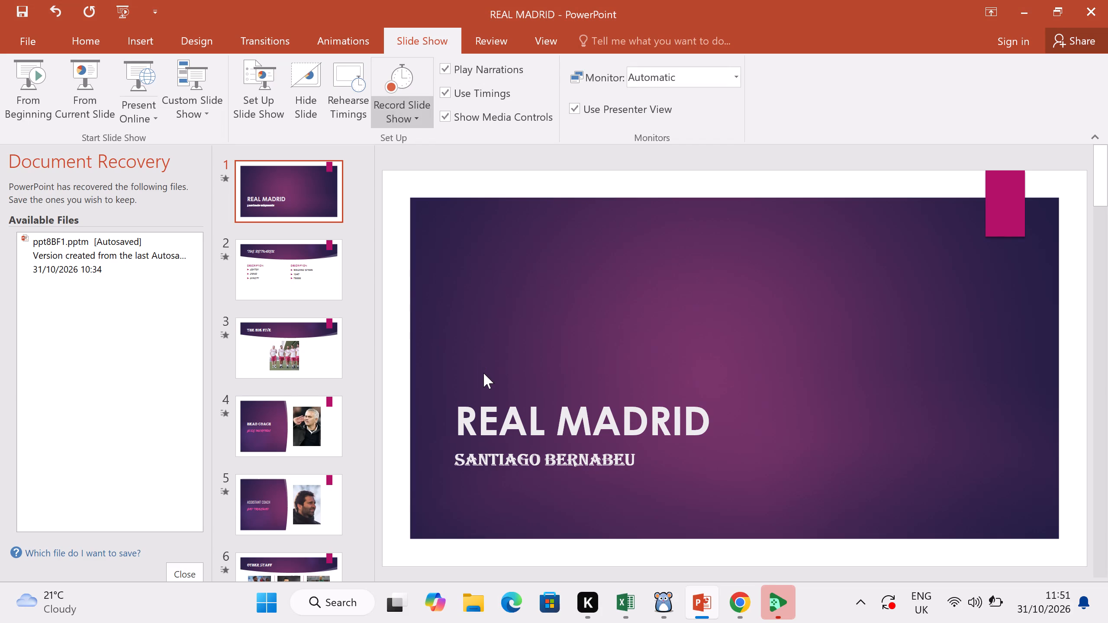